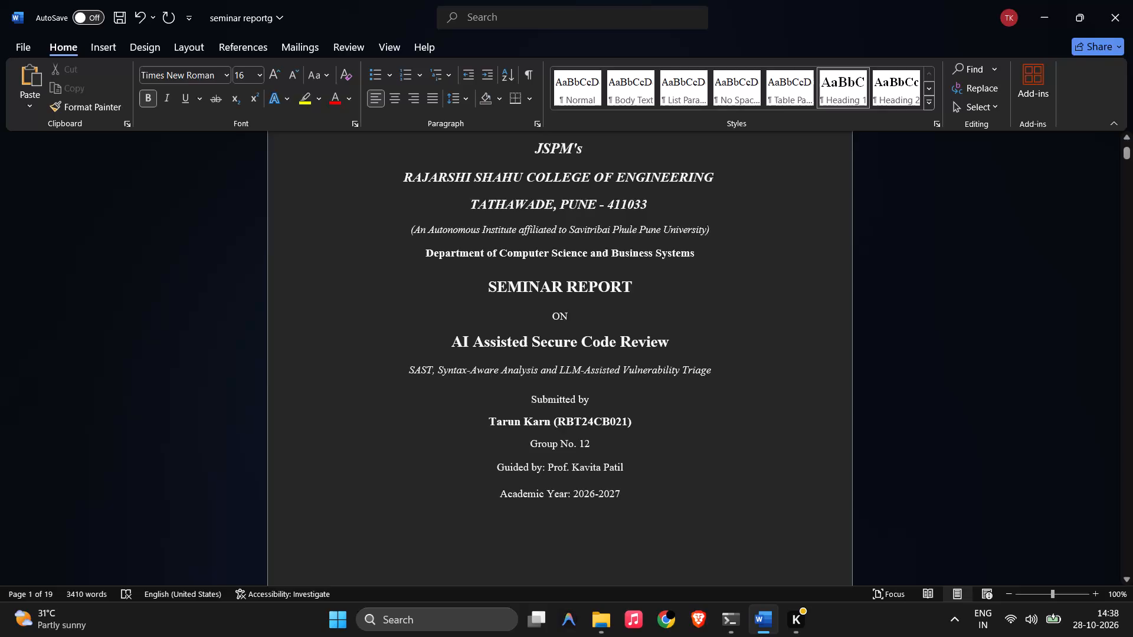
# Examine the cover page and the CERTIFICATE page of the seminar report.
pyautogui.scroll(9, 623, 469)
pyautogui.scroll(-10, 623, 469)
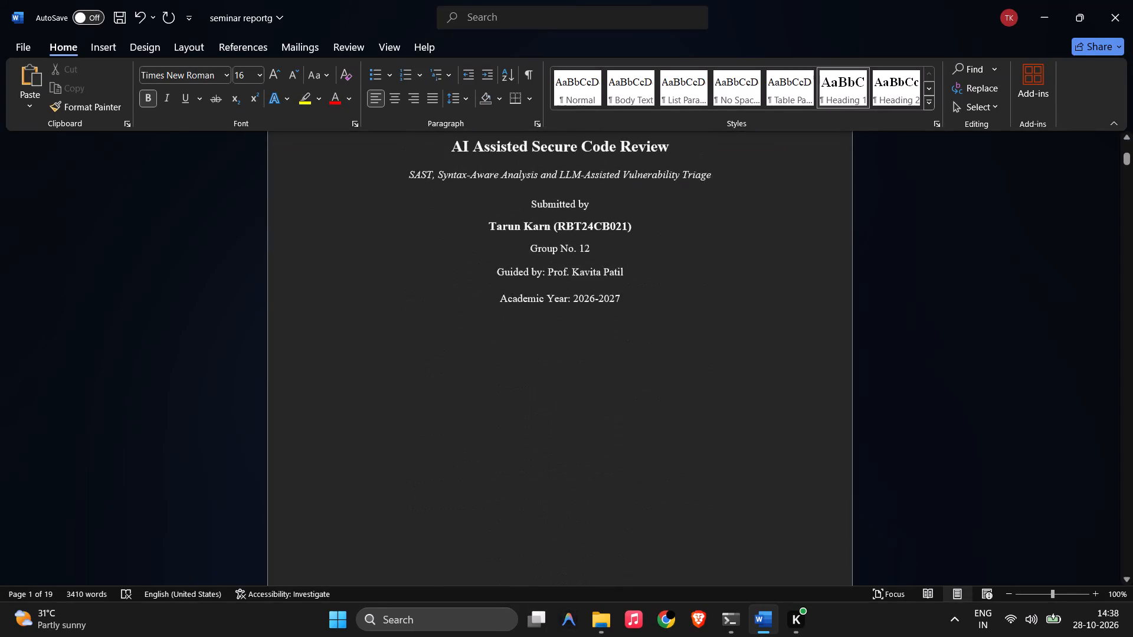
pyautogui.scroll(-15, 623, 469)
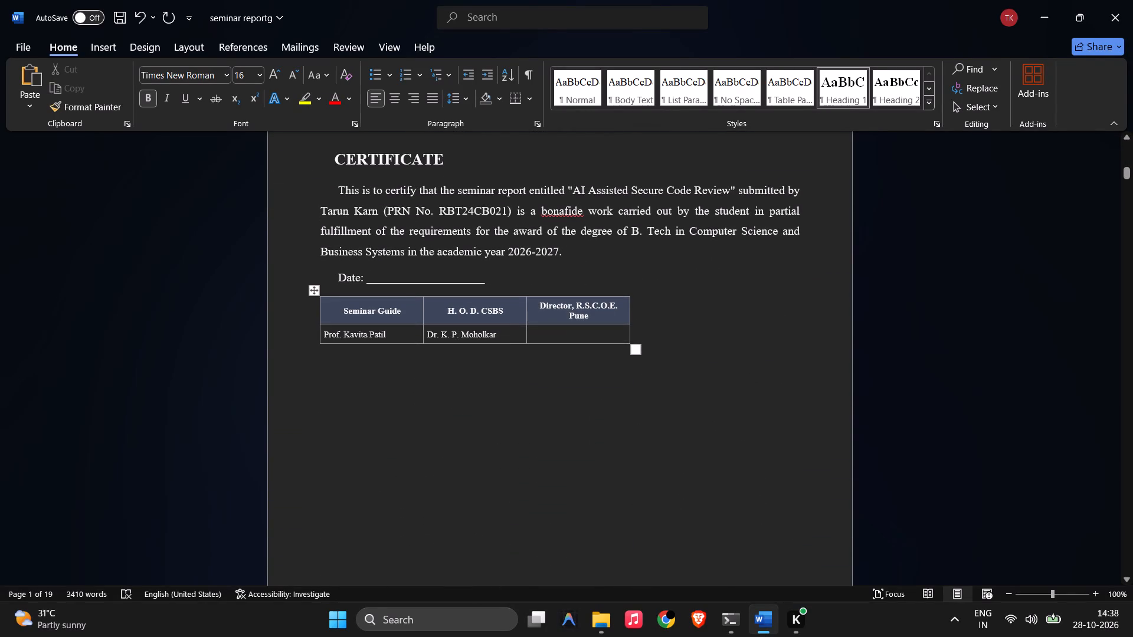
pyautogui.scroll(4, 710, 570)
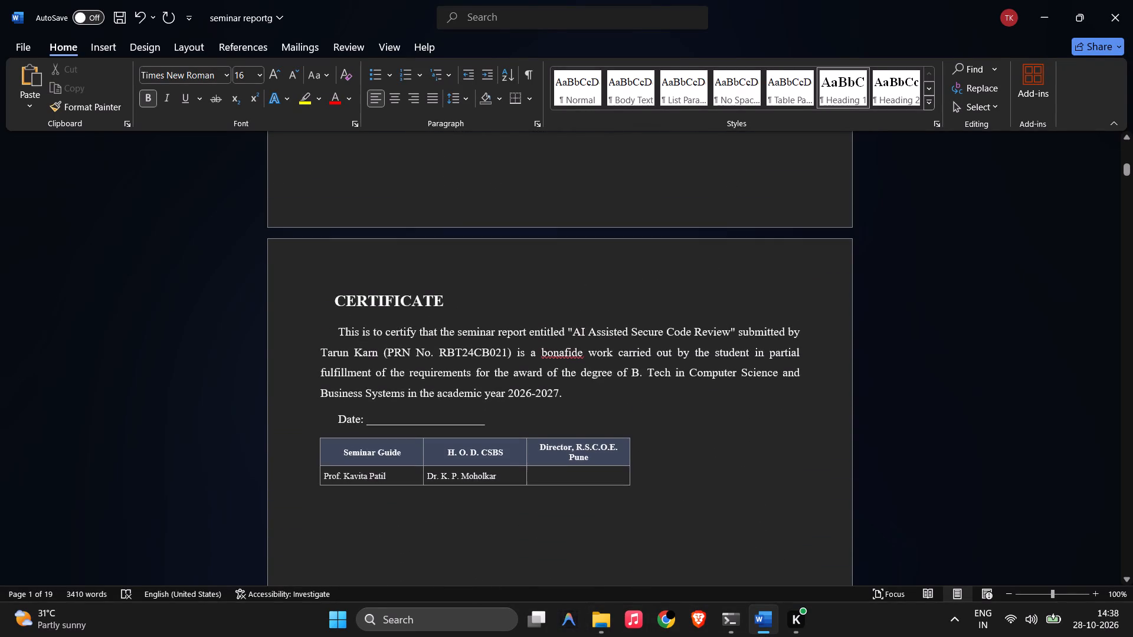
pyautogui.scroll(-6, 710, 570)
# Close the seminar report document without saving its changes.
pyautogui.click(1131, 0)
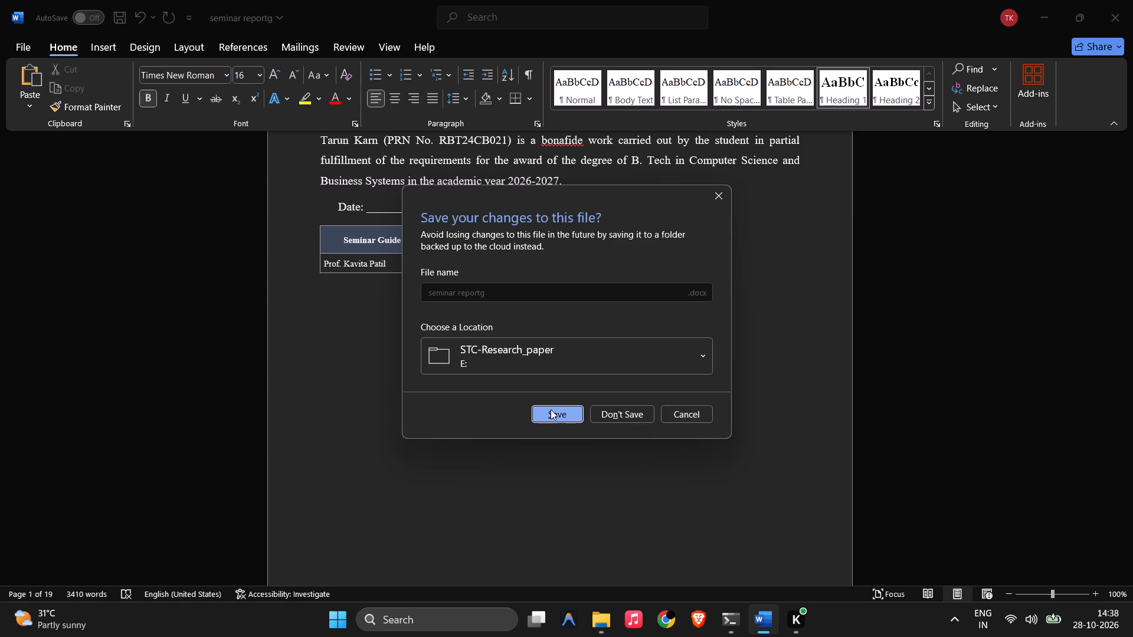
pyautogui.click(626, 408)
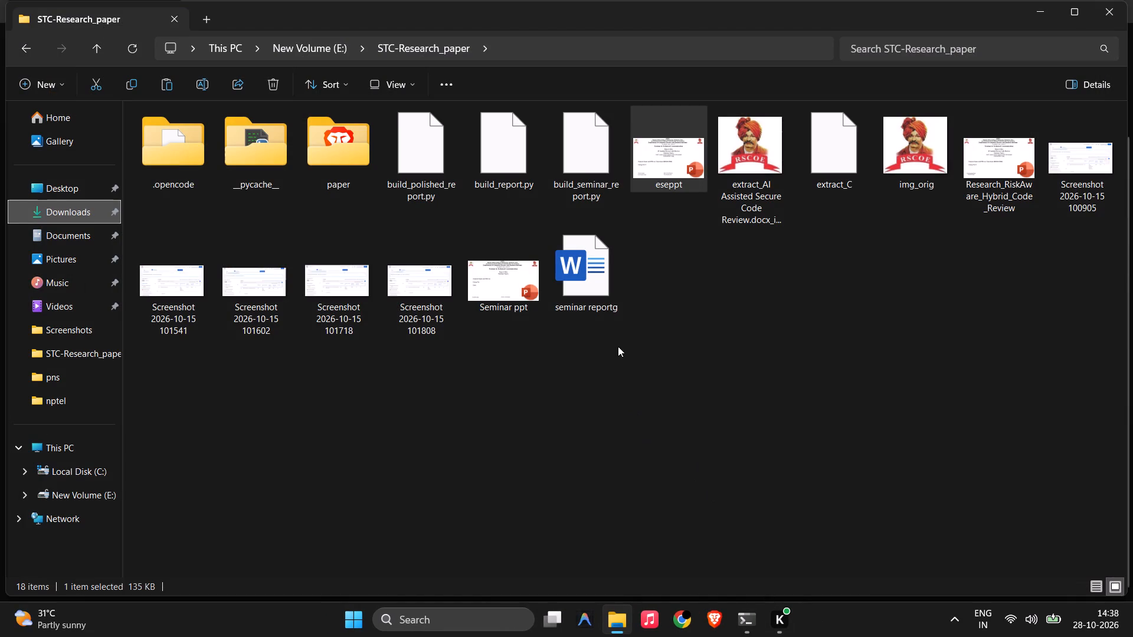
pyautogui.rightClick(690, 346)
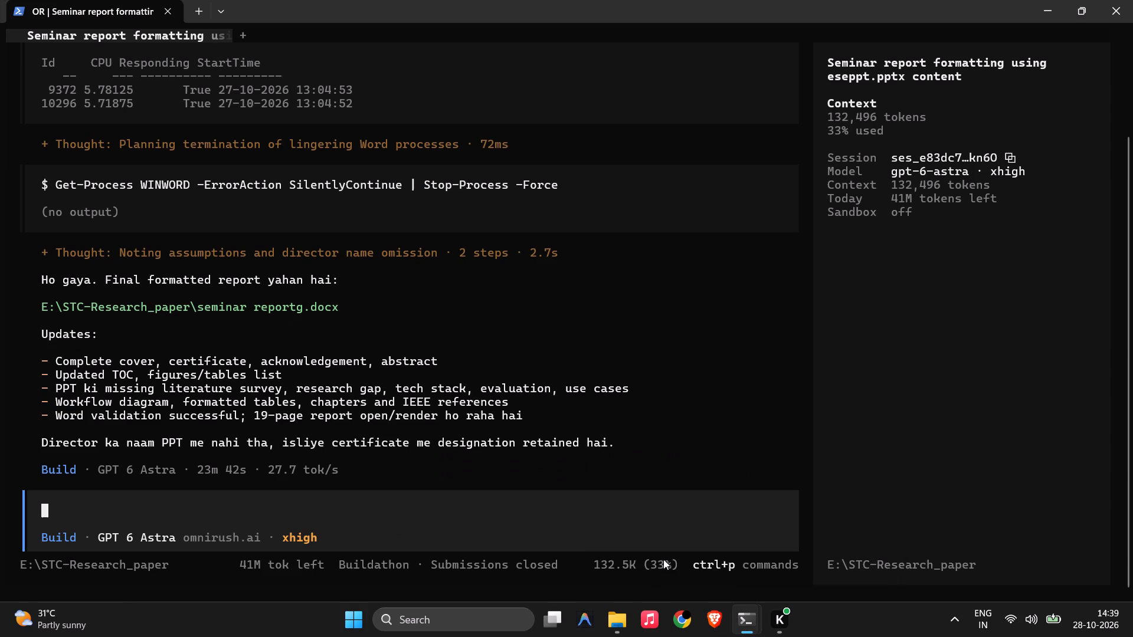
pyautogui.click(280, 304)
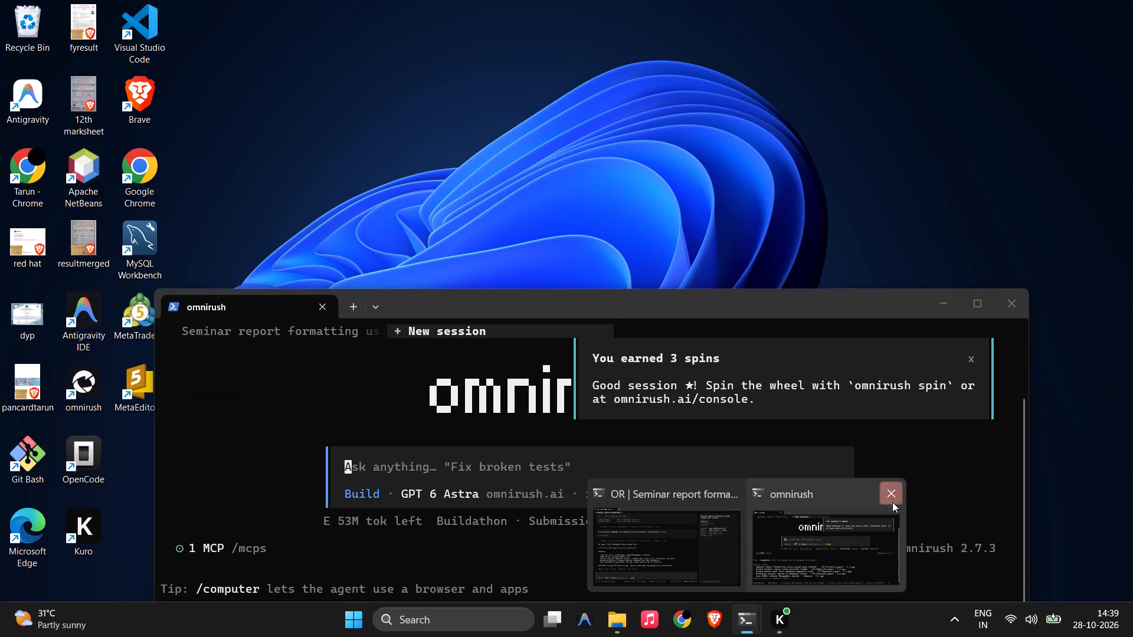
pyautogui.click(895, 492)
# Reopen the seminar reportg document from the STC-Research_paper folder and dismiss the Office activation wizard.
pyautogui.click(604, 618)
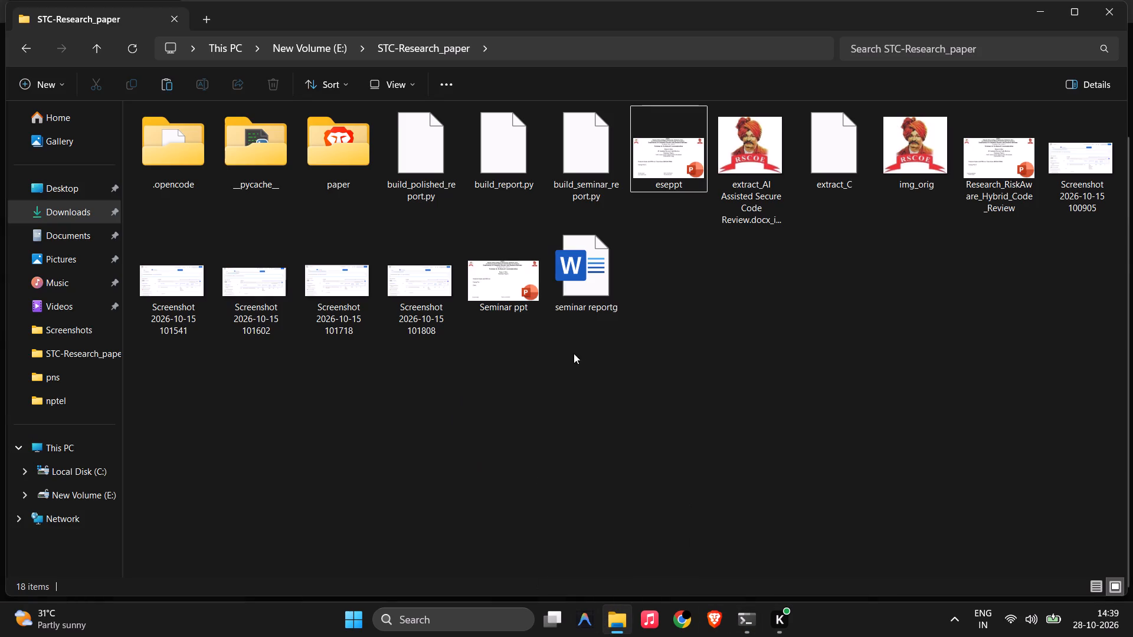
pyautogui.doubleClick(577, 294)
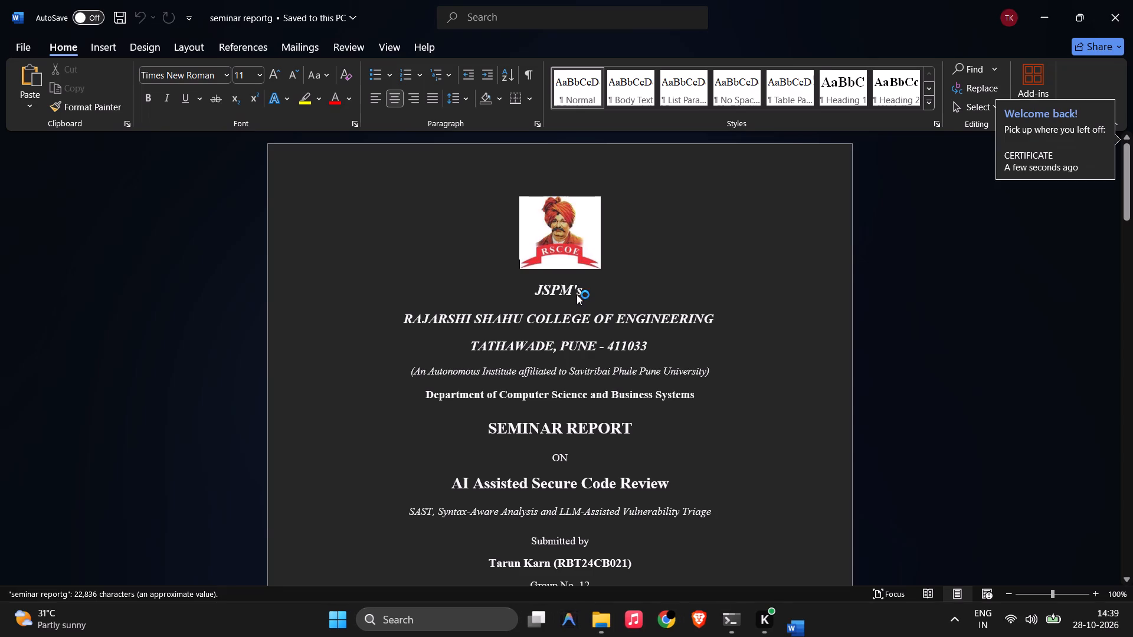
pyautogui.scroll(-6, 577, 294)
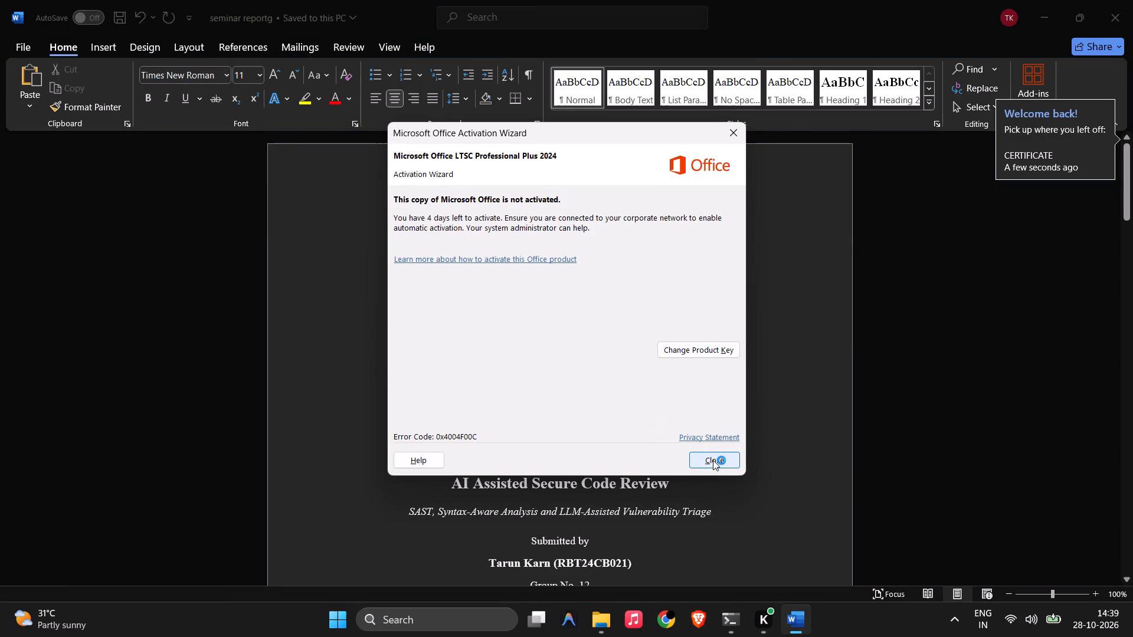
pyautogui.click(713, 461)
# Review the report's front matter from the cover page through the acknowledgement, abstract and table of contents to the list of tables.
pyautogui.scroll(-2, 713, 461)
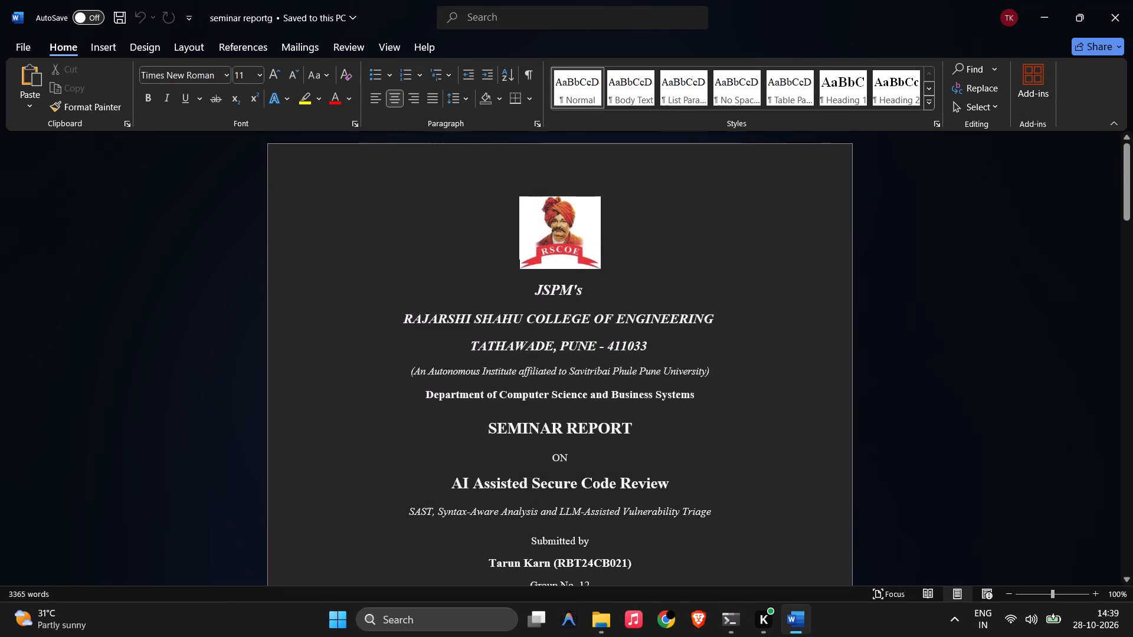
pyautogui.scroll(-14, 713, 461)
pyautogui.scroll(-8, 693, 438)
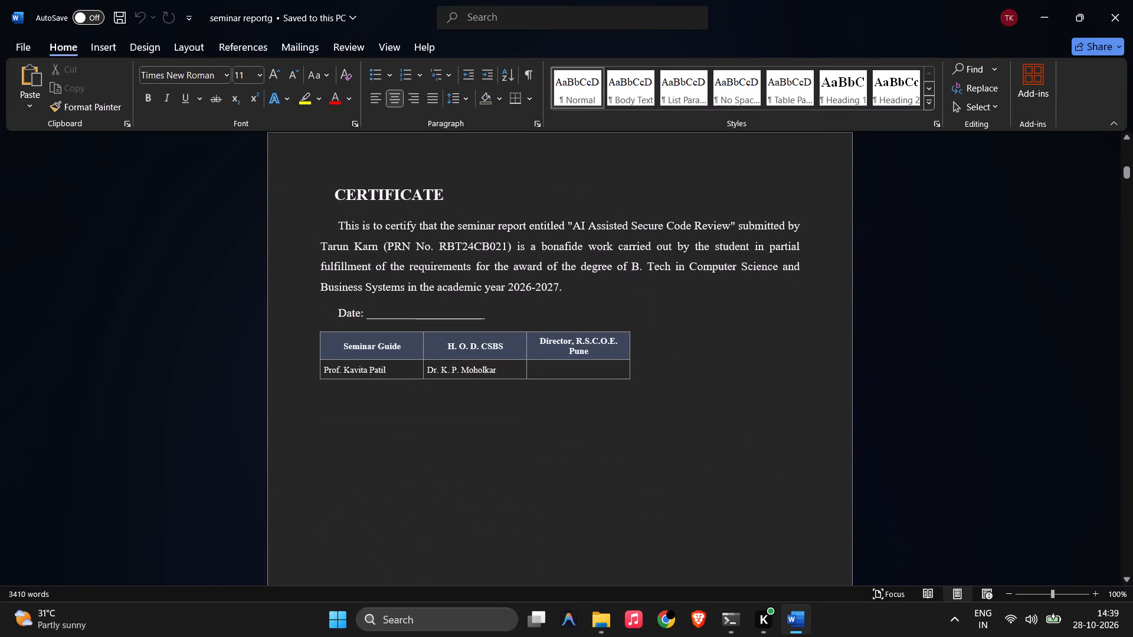
pyautogui.scroll(-20, 347, 239)
pyautogui.scroll(-6, 347, 239)
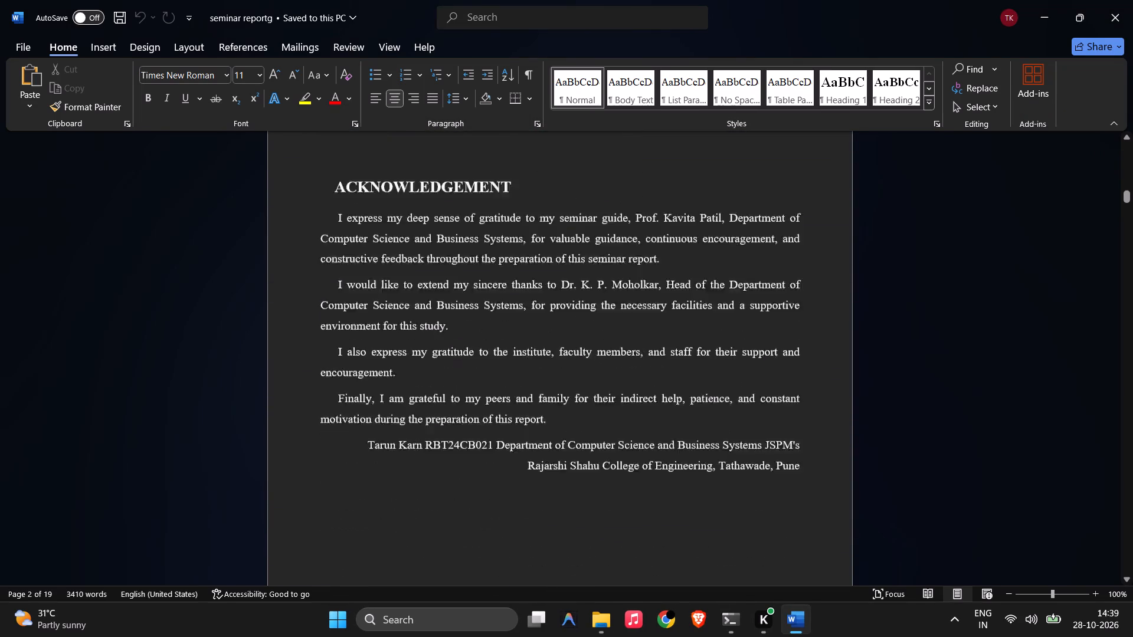
pyautogui.scroll(-6, 356, 244)
pyautogui.scroll(-20, 356, 245)
pyautogui.scroll(-2, 356, 245)
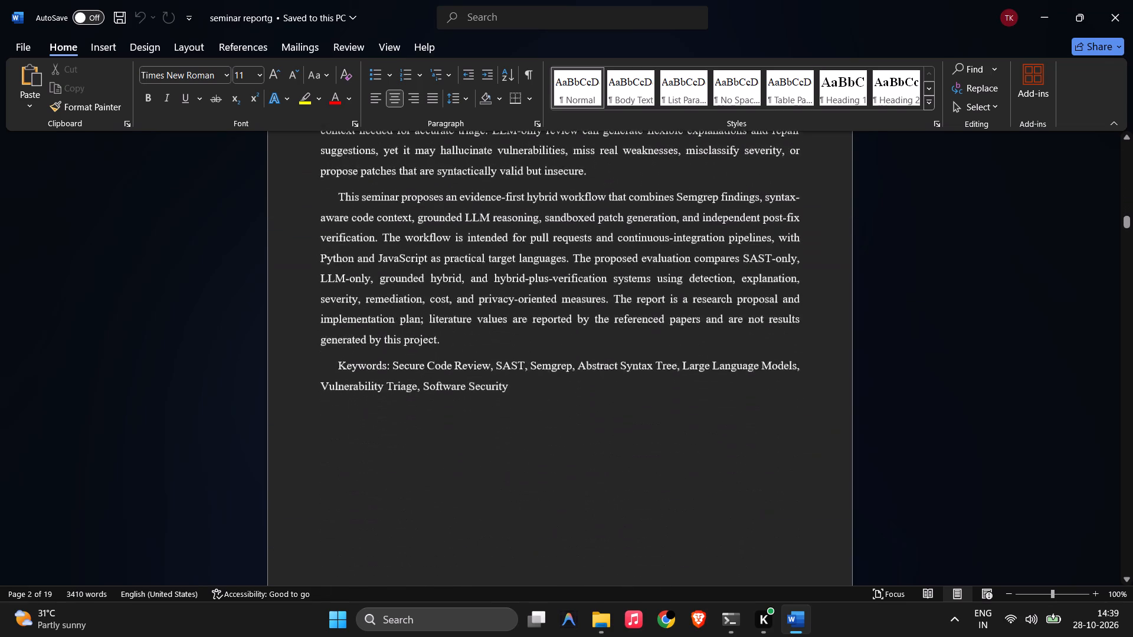
pyautogui.scroll(-18, 361, 246)
pyautogui.scroll(-19, 381, 279)
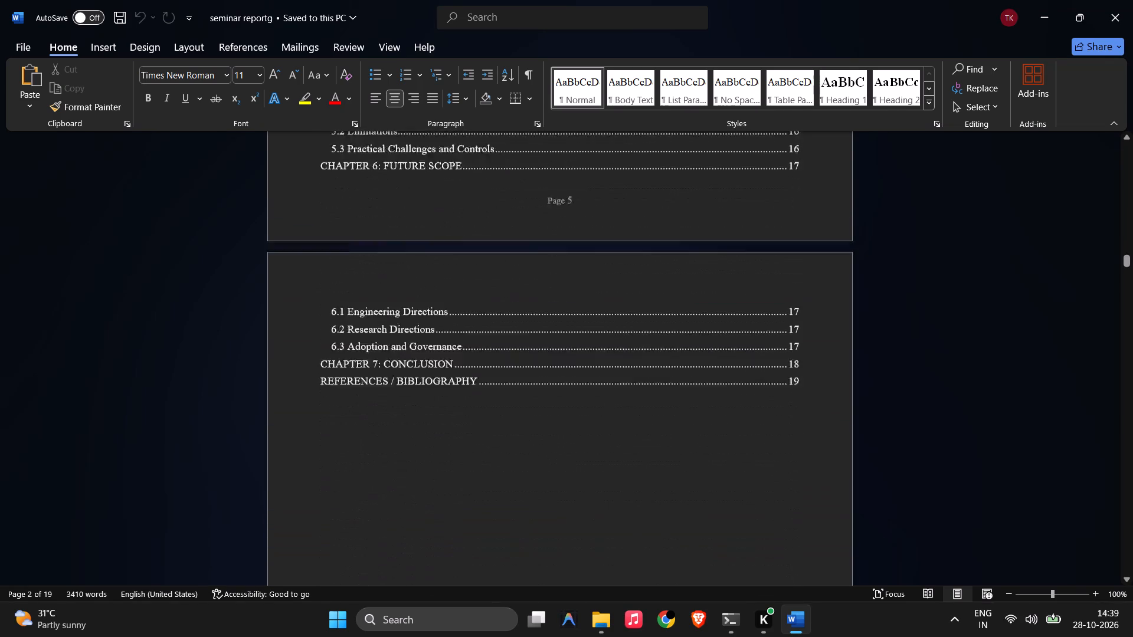
pyautogui.scroll(-20, 402, 297)
pyautogui.scroll(-11, 402, 297)
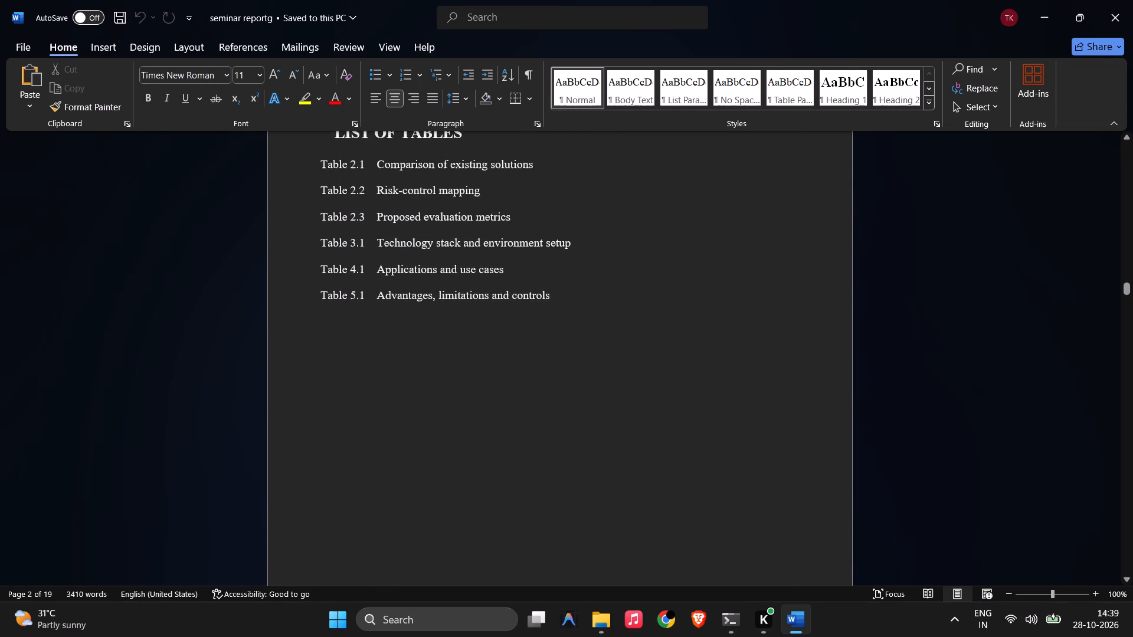
# Review the text and tables of Chapters 1 and 2 up to the start of Chapter 3.
pyautogui.scroll(-14, 402, 303)
pyautogui.scroll(-17, 402, 303)
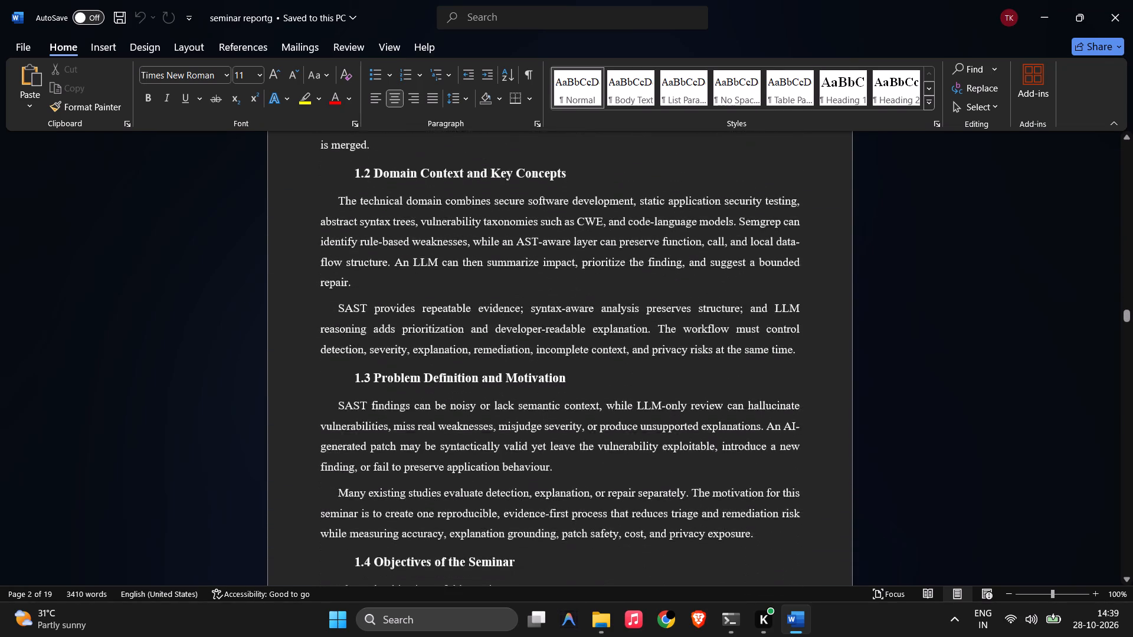
pyautogui.scroll(-11, 402, 303)
pyautogui.scroll(1, 402, 303)
pyautogui.scroll(-14, 402, 303)
pyautogui.scroll(-8, 402, 303)
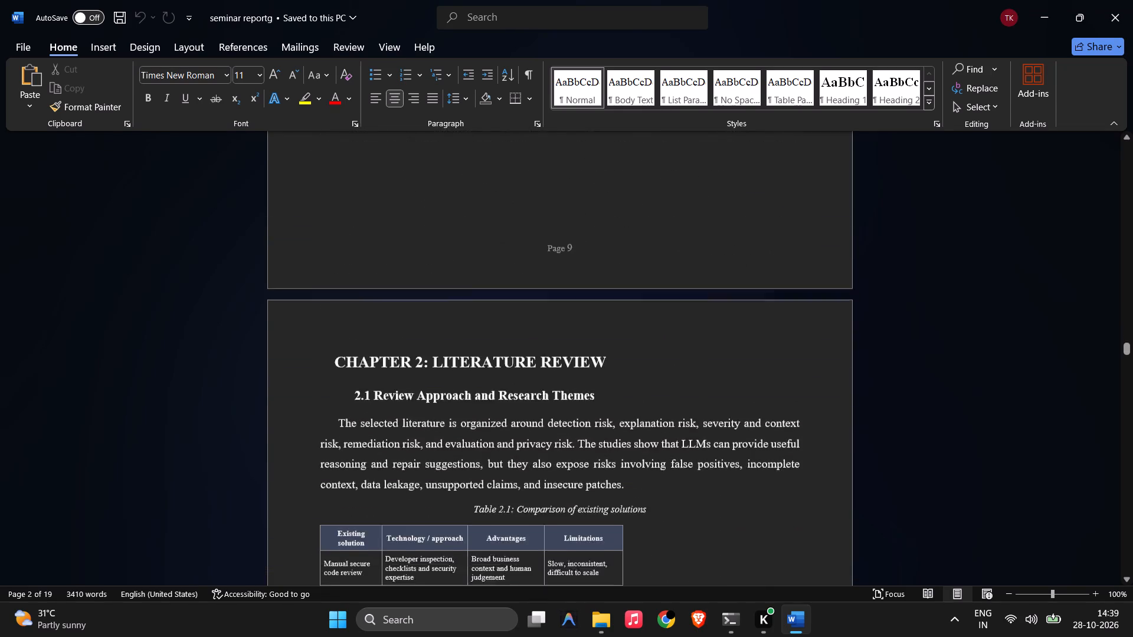
pyautogui.scroll(-17, 404, 298)
pyautogui.scroll(-5, 404, 298)
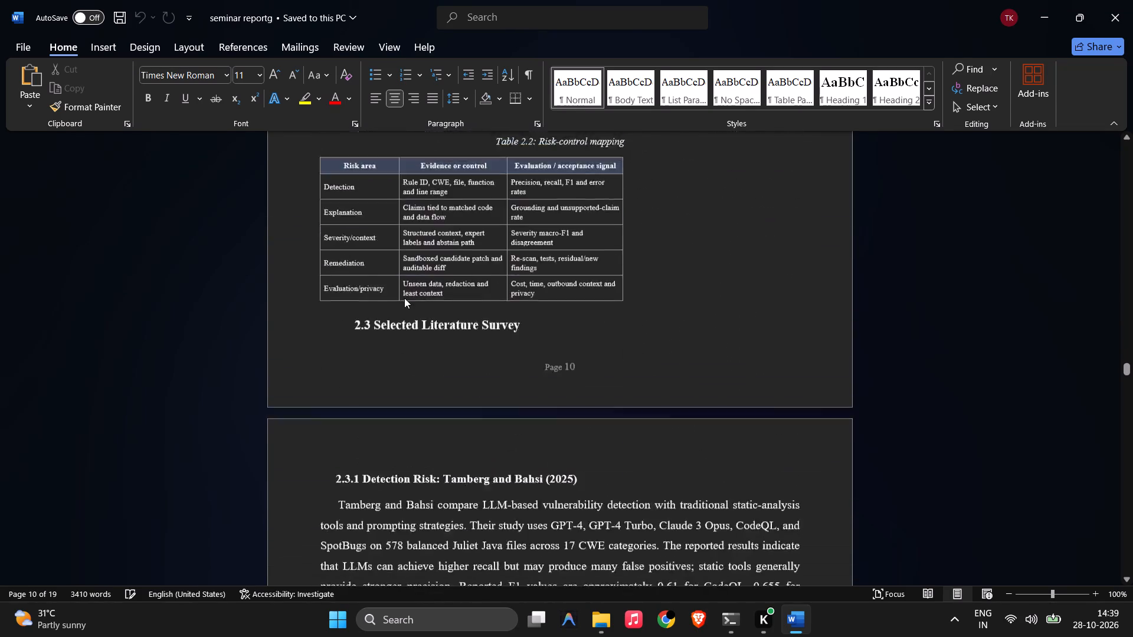
pyautogui.scroll(-13, 404, 298)
pyautogui.scroll(-14, 404, 298)
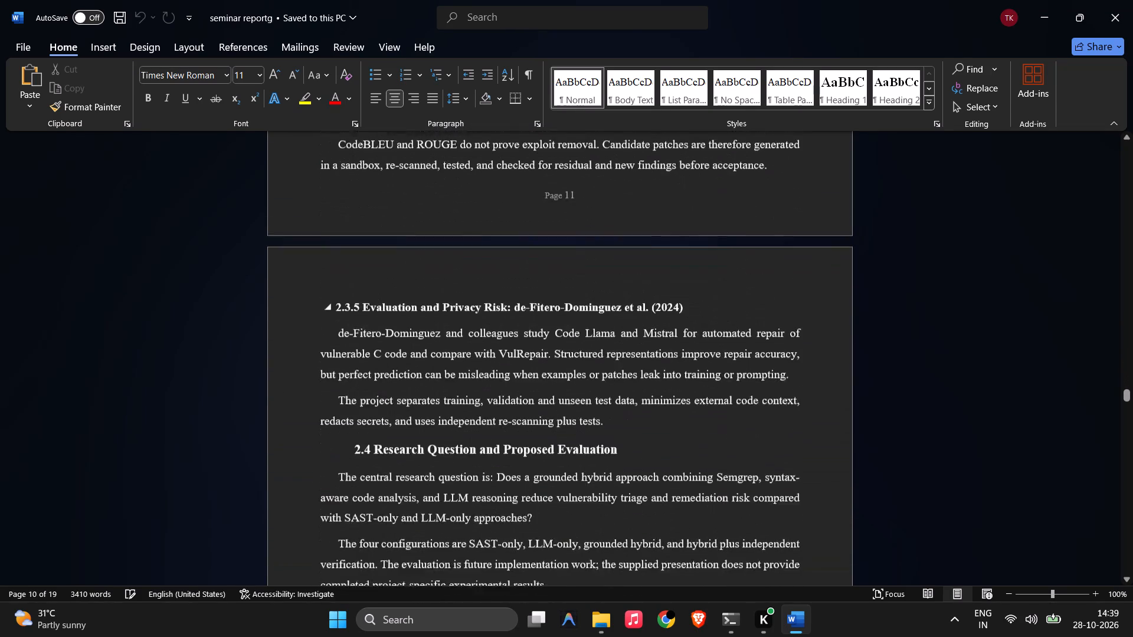
pyautogui.scroll(-18, 404, 298)
pyautogui.scroll(-7, 409, 293)
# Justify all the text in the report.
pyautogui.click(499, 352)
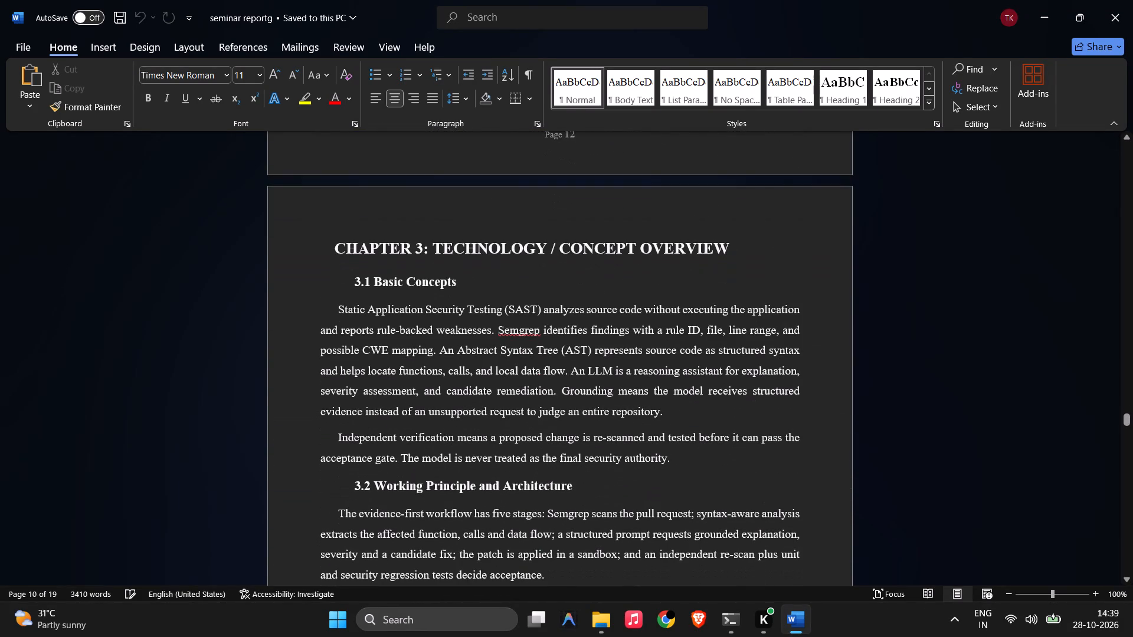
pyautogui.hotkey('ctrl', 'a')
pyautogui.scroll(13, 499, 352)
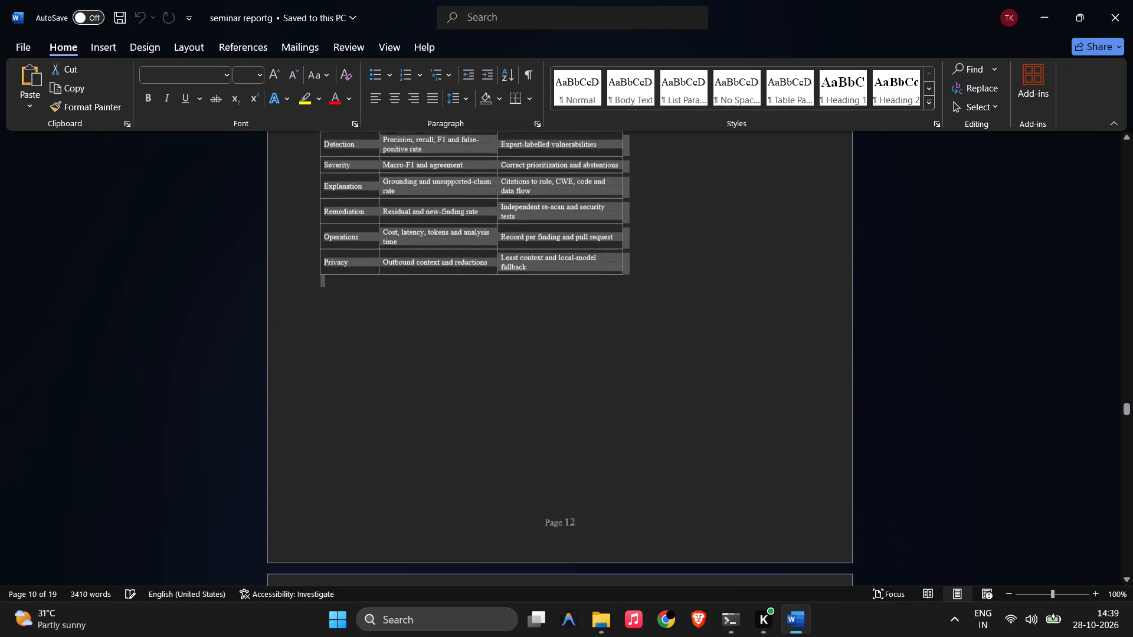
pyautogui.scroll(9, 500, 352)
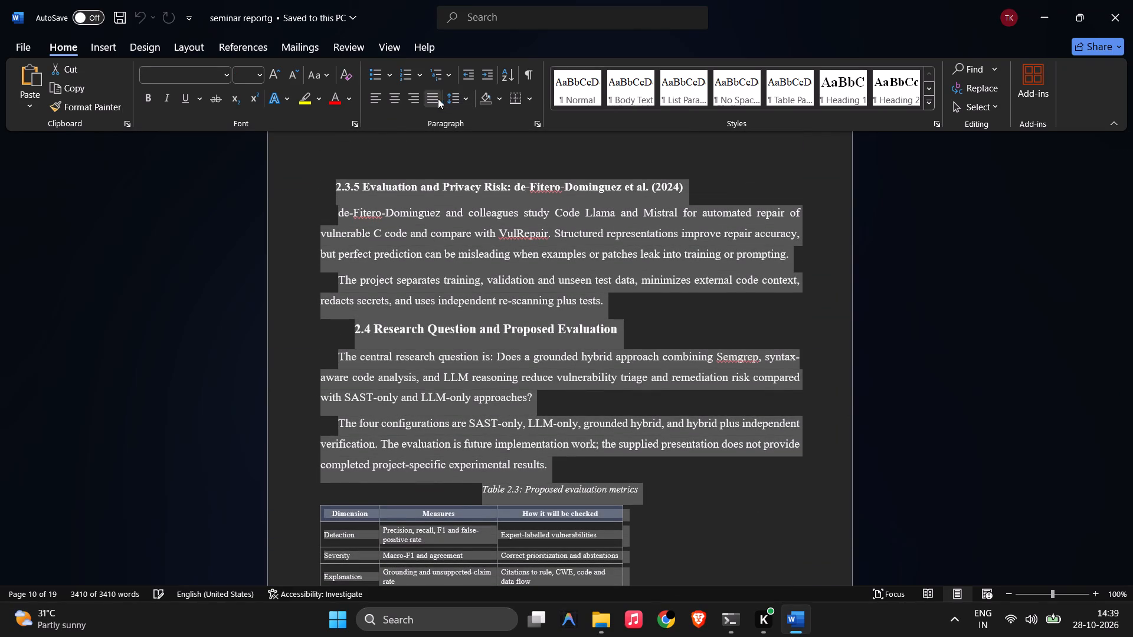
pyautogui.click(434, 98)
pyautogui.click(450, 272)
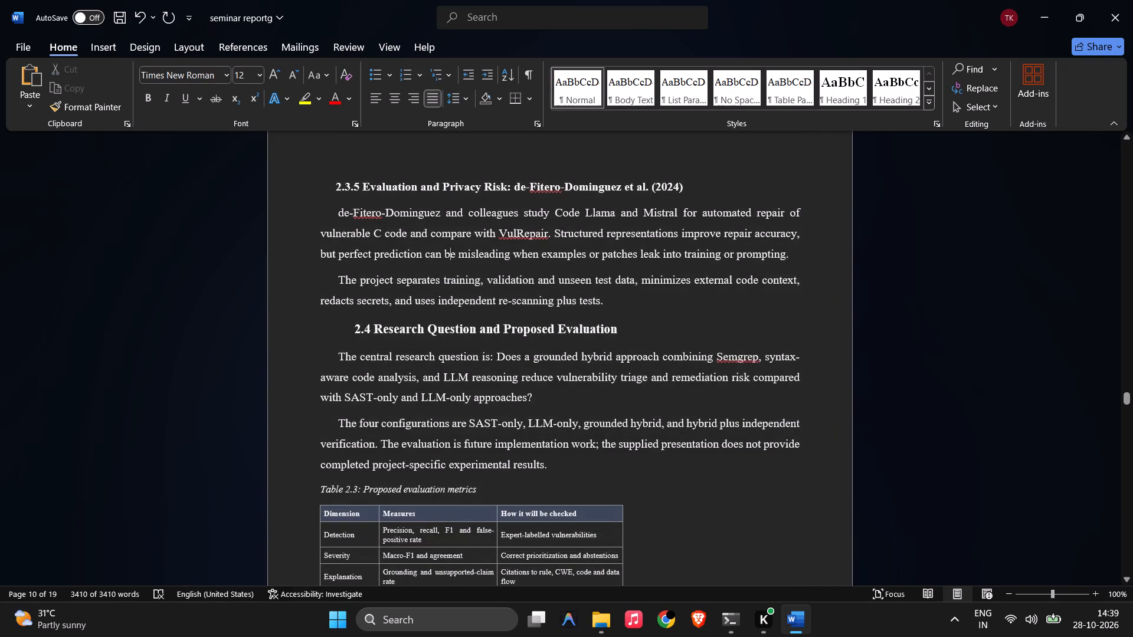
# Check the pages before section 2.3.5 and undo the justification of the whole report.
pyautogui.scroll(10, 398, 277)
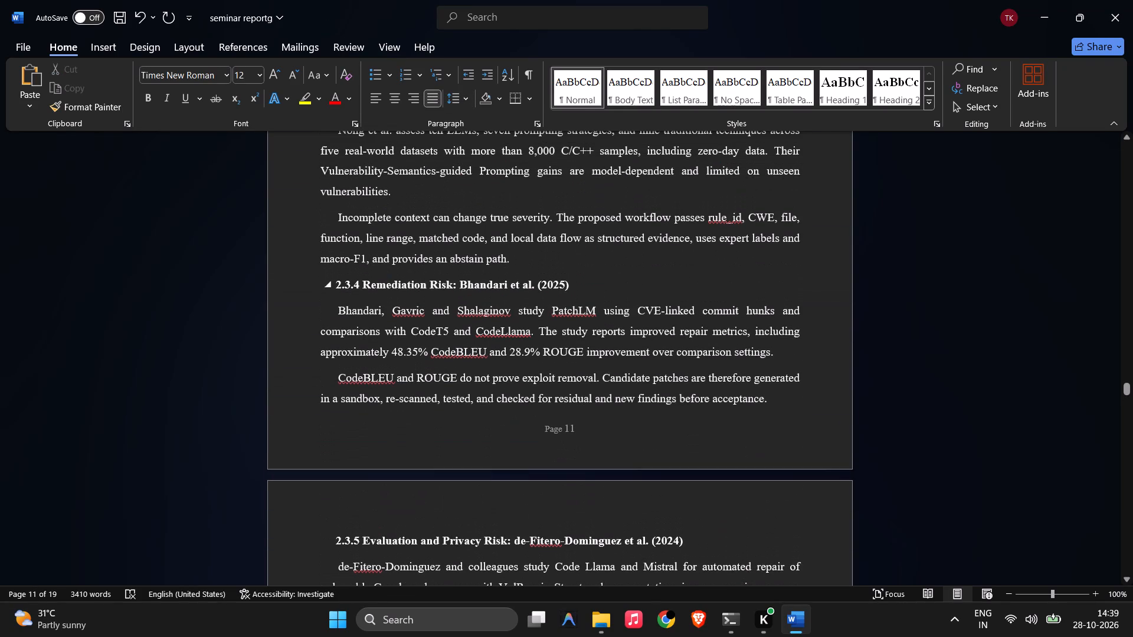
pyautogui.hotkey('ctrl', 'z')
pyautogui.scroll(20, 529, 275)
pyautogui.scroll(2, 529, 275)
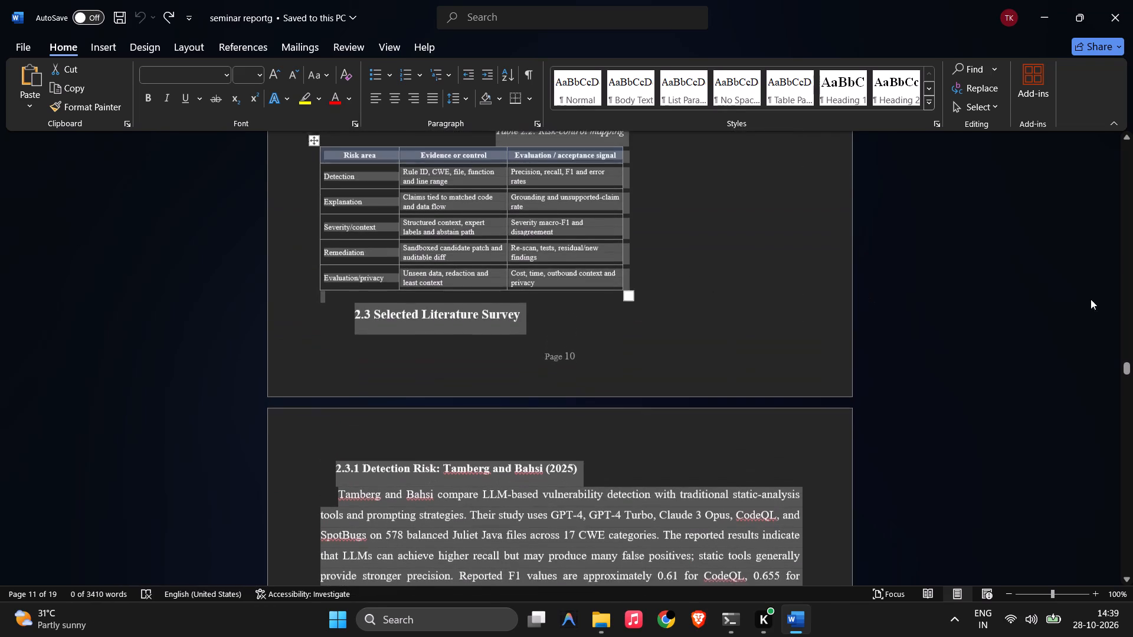
# Return to the start of the report and check the cover page down to the Certificate heading.
pyautogui.moveTo(1125, 368); pyautogui.dragTo(1132, 126)
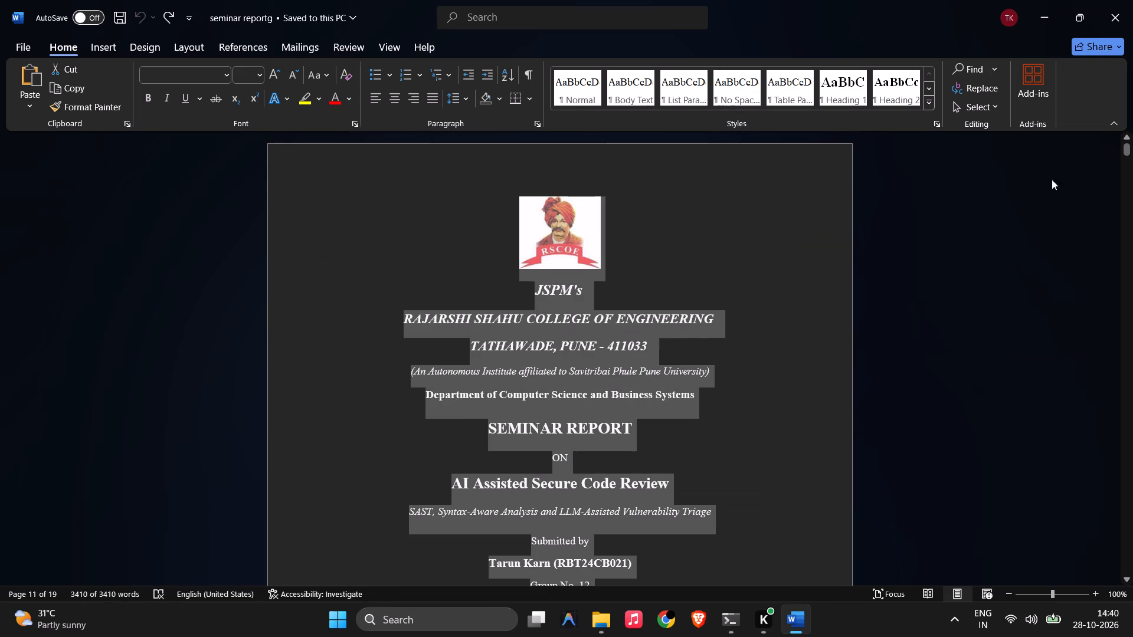
pyautogui.click(807, 262)
pyautogui.scroll(-6, 807, 262)
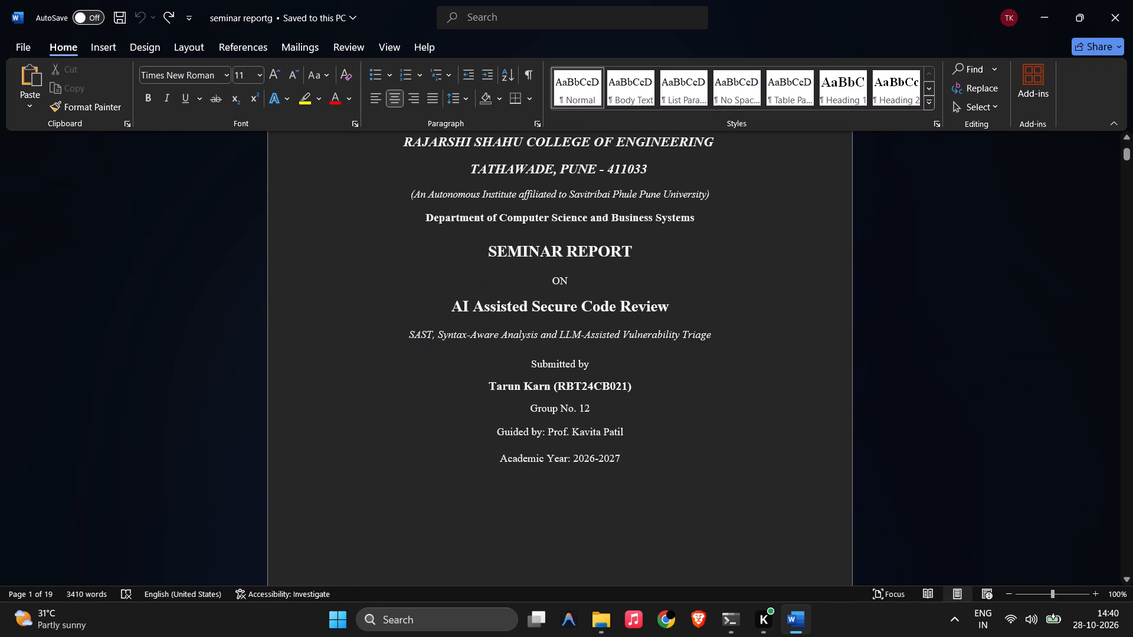
pyautogui.scroll(-11, 807, 262)
pyautogui.scroll(4, 806, 263)
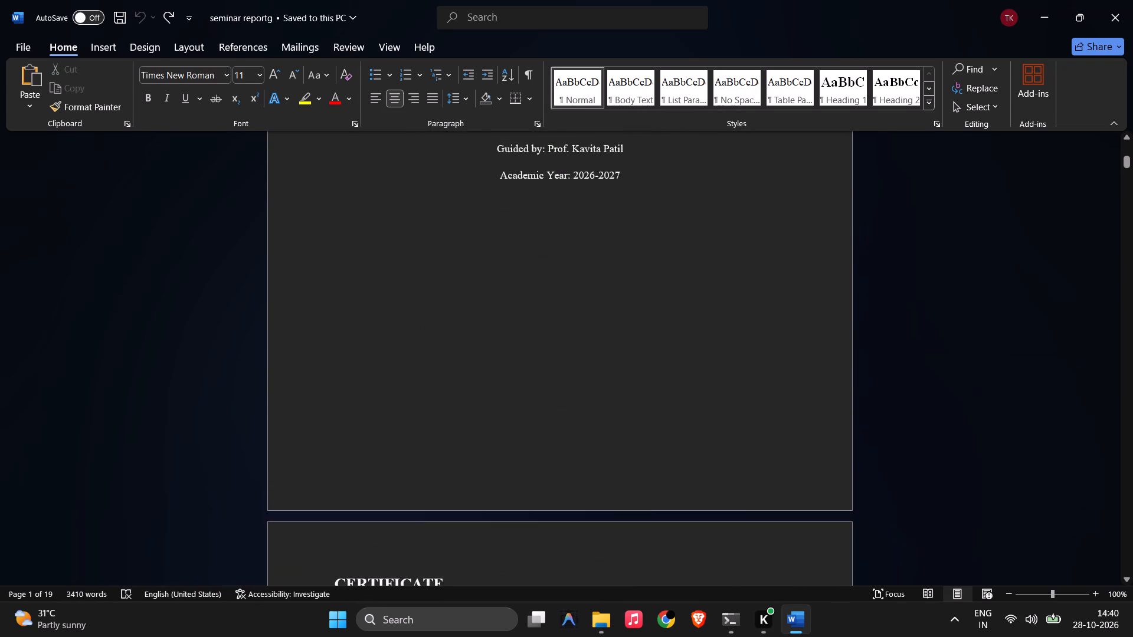
pyautogui.scroll(5, 654, 210)
pyautogui.click(600, 238)
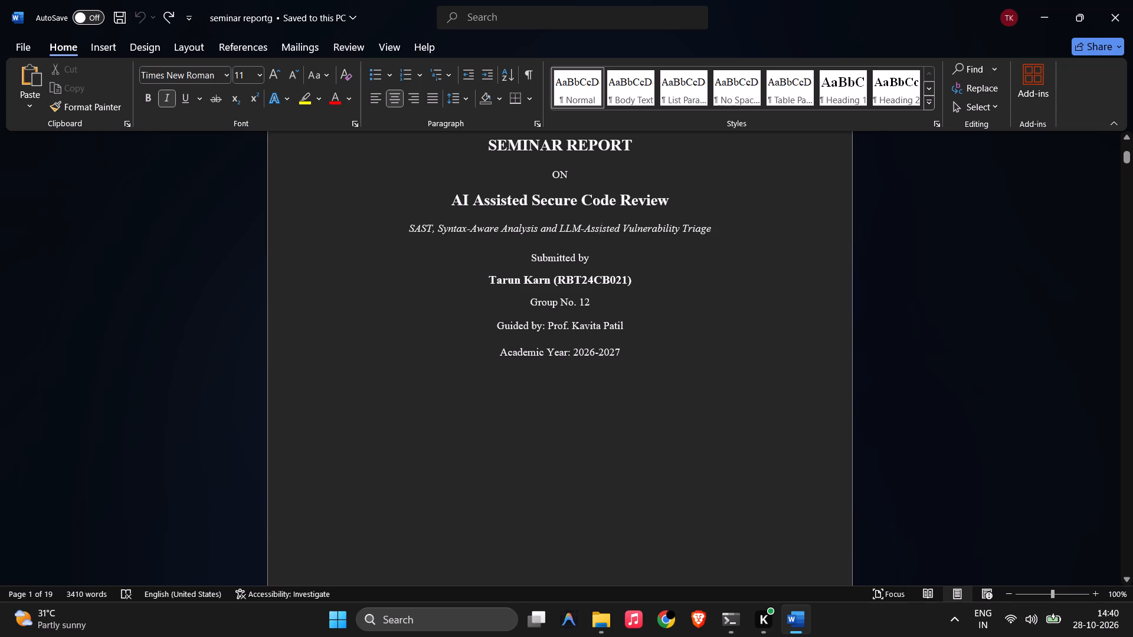
# Switch to the terminal's AI assistant and draft the prompt "font size 14 kar aur extra space hata formatting kar".
pyautogui.click(736, 618)
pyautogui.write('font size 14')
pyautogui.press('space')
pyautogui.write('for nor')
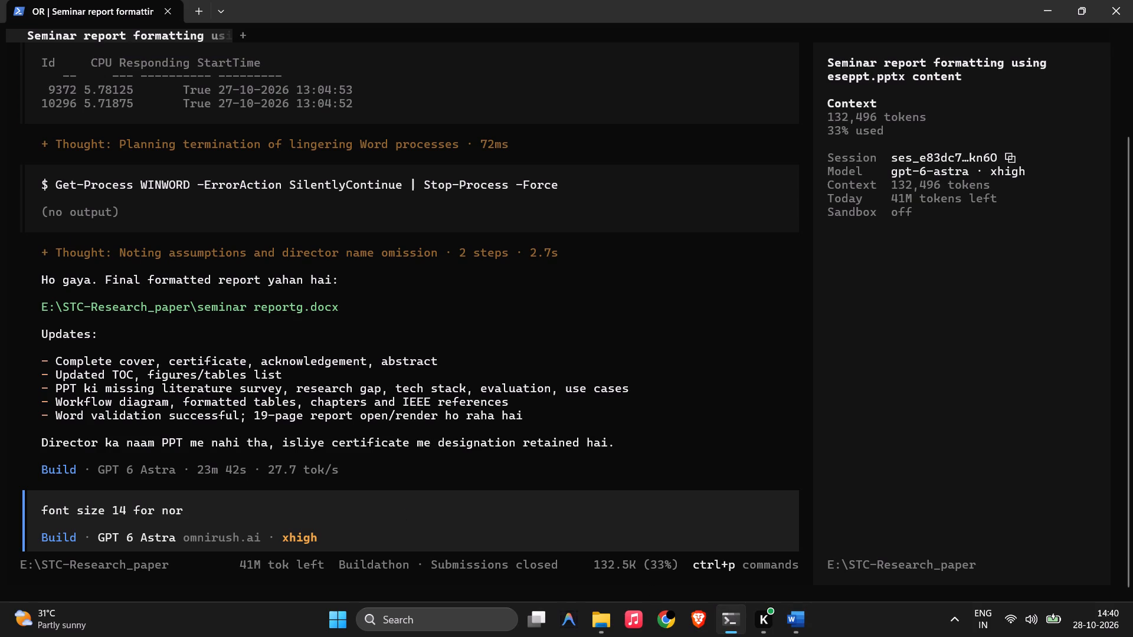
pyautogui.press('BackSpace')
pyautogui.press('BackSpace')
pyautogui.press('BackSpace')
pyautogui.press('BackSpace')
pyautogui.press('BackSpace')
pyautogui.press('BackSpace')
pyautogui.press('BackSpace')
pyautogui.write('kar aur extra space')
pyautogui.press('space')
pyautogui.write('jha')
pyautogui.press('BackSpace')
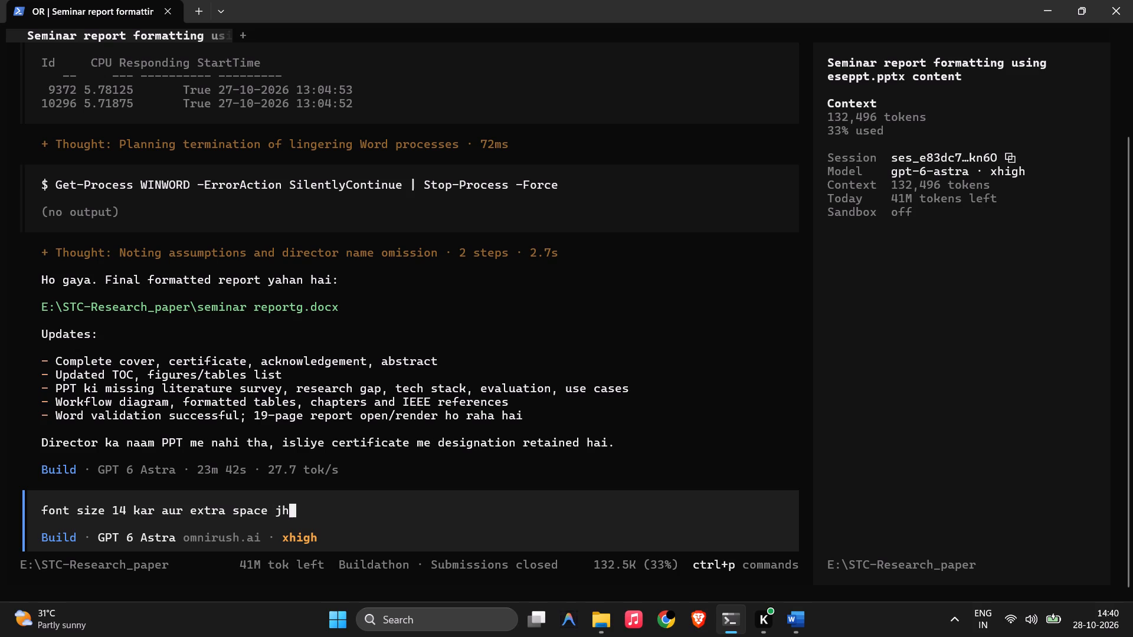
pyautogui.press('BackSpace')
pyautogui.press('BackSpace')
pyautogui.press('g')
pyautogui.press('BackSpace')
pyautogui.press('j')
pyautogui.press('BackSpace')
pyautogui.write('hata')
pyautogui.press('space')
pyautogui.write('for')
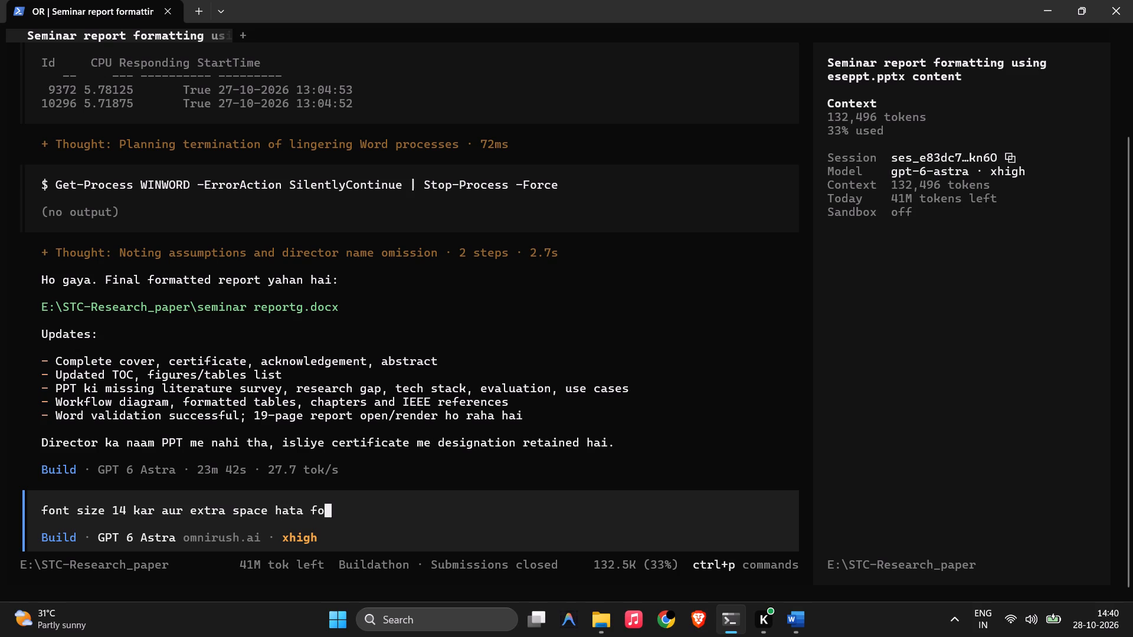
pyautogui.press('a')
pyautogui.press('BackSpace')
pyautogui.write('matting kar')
# Switch back to the Word report and set the italic subtitle line on the cover page to font size 14.
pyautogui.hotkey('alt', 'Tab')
pyautogui.click(474, 383)
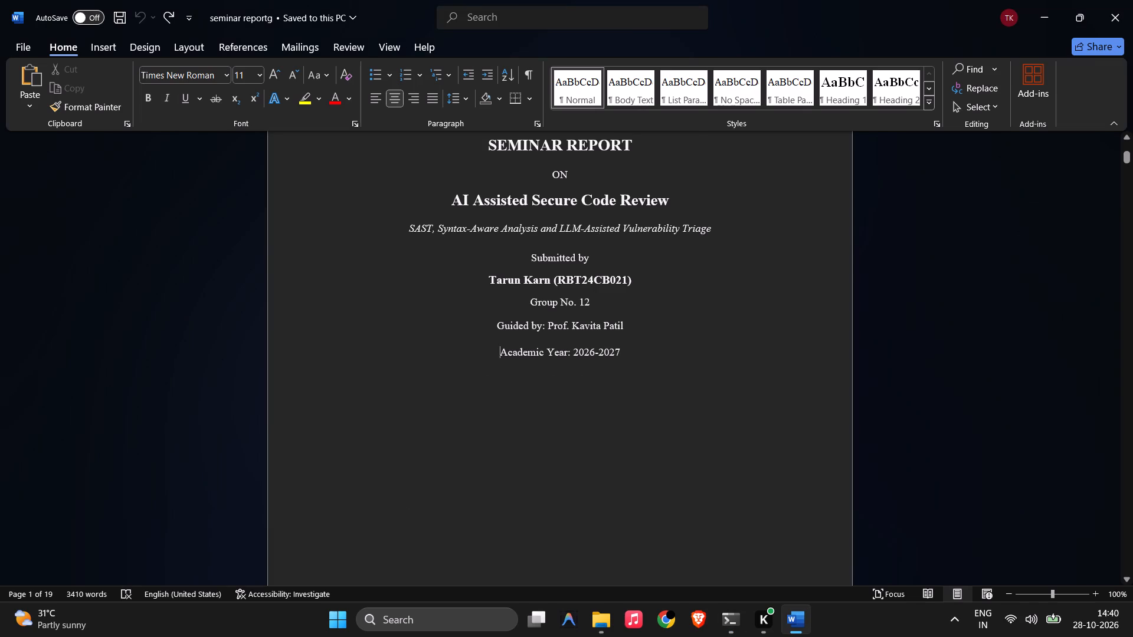
pyautogui.hotkey('ctrl', 'a')
pyautogui.click(512, 267)
pyautogui.scroll(4, 511, 224)
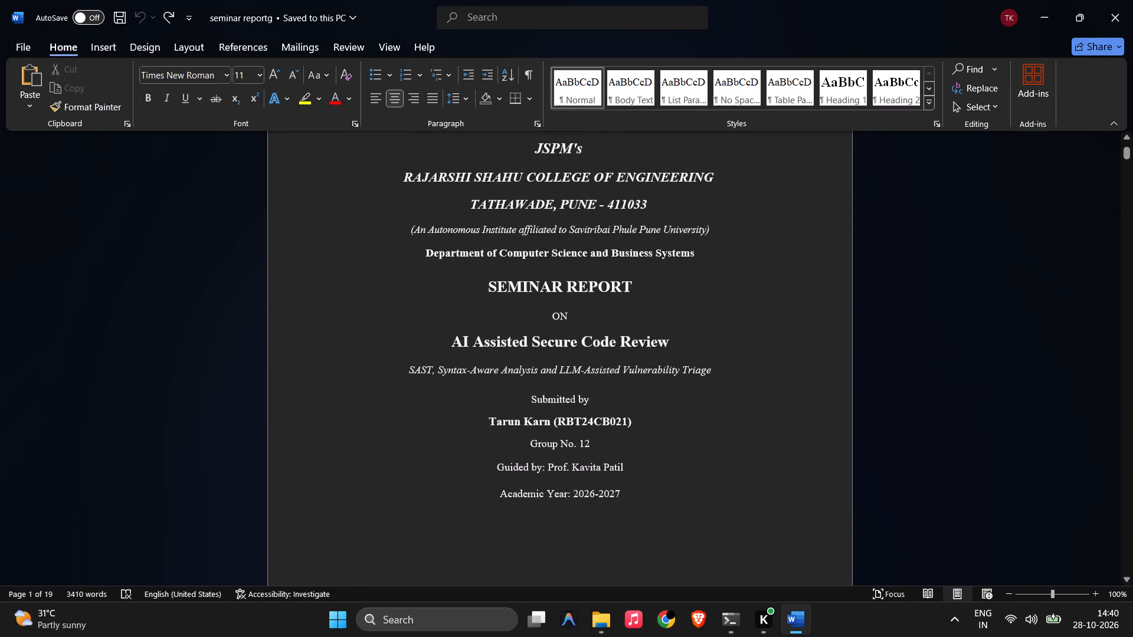
pyautogui.click(427, 184)
pyautogui.scroll(3, 427, 183)
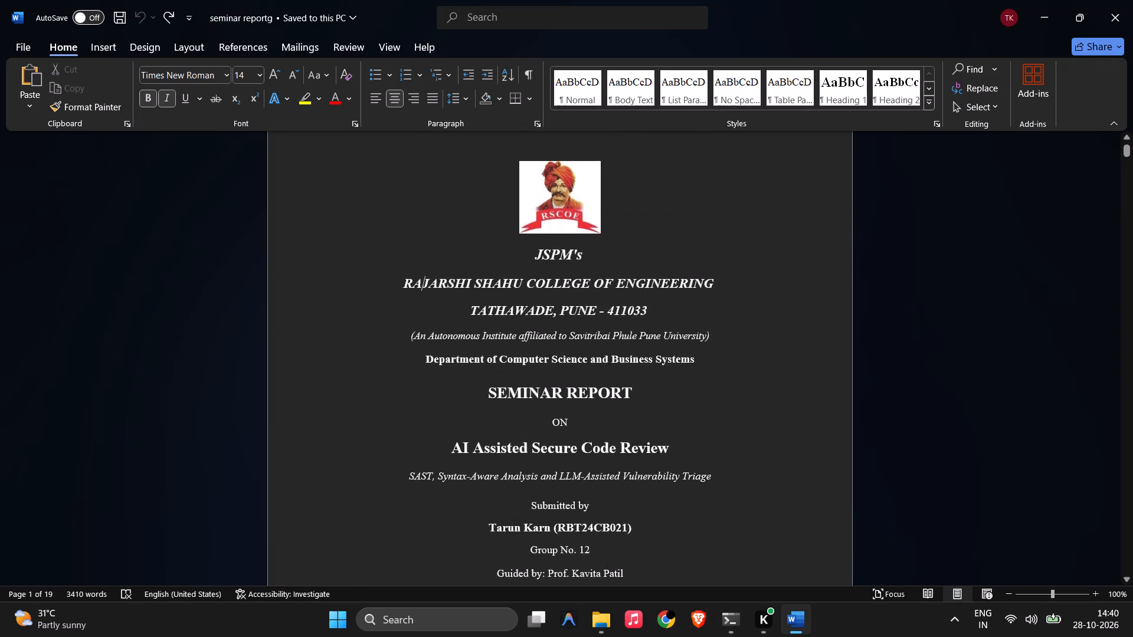
pyautogui.scroll(-3, 460, 371)
pyautogui.moveTo(410, 371); pyautogui.dragTo(709, 366)
pyautogui.click(255, 74)
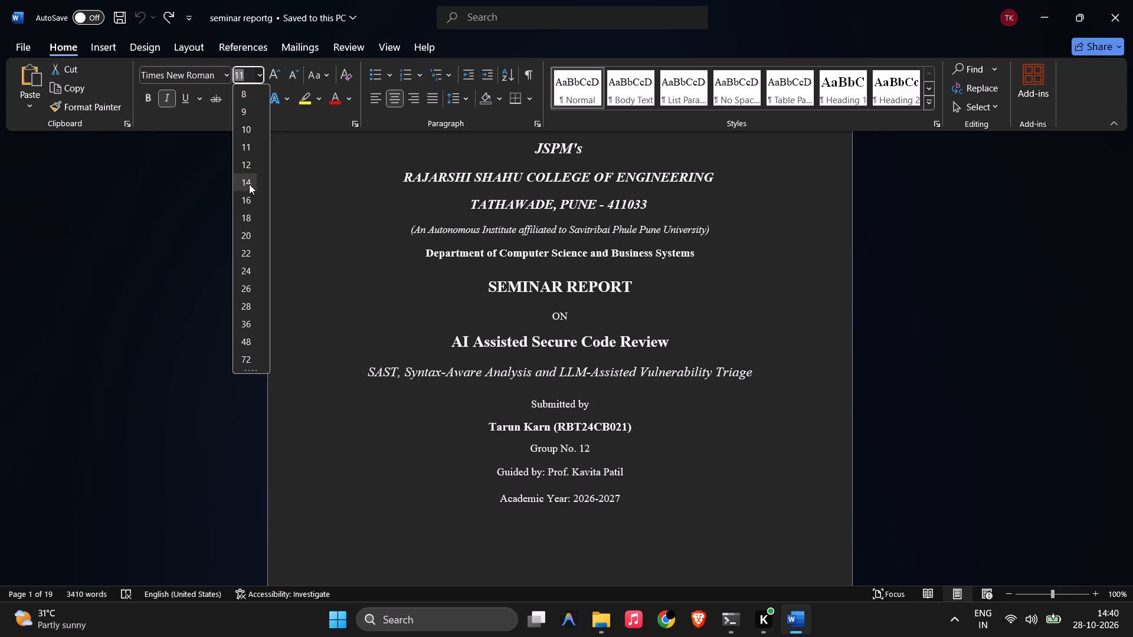
pyautogui.click(249, 184)
# Set the cover page lines from "Submitted by" through "Academic Year" to font size 14.
pyautogui.scroll(-2, 497, 383)
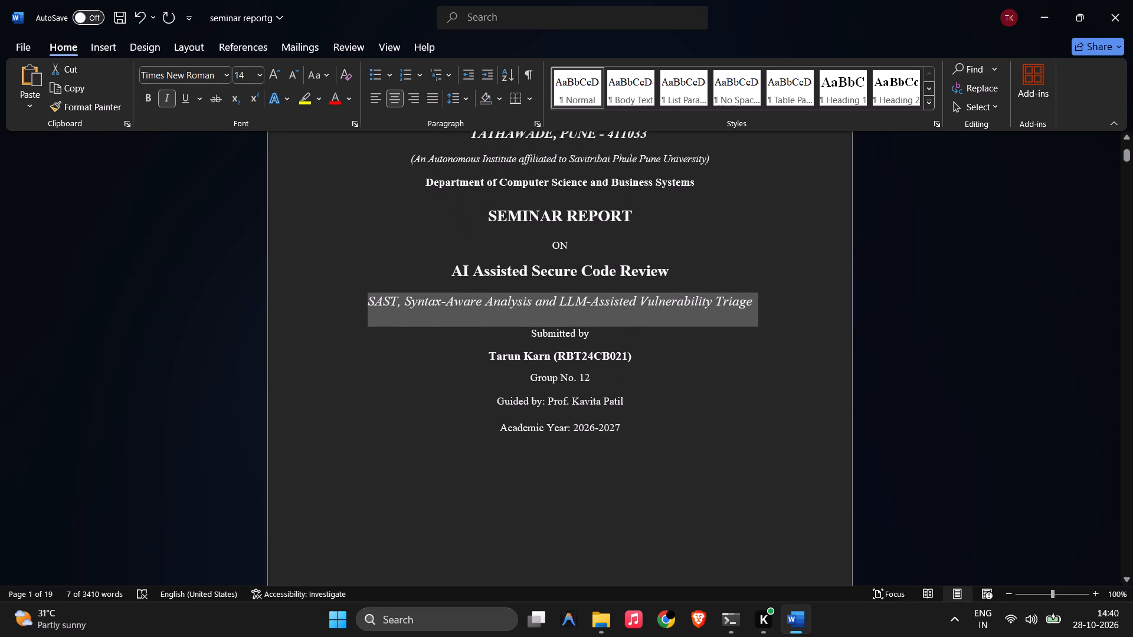
pyautogui.moveTo(529, 333); pyautogui.dragTo(619, 439)
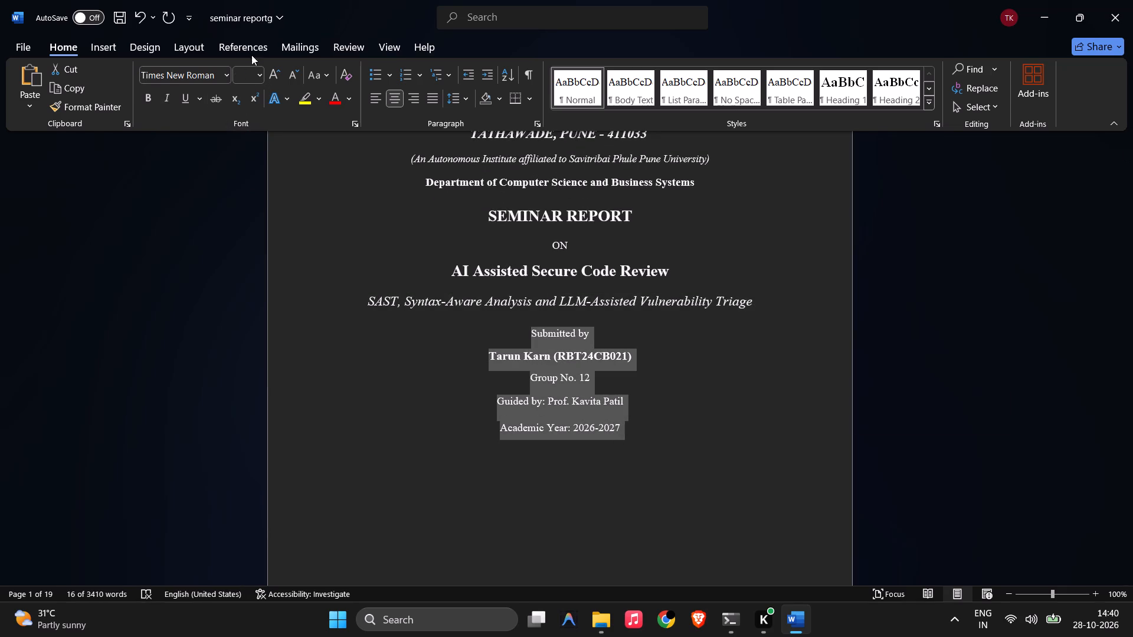
pyautogui.click(257, 77)
pyautogui.click(256, 185)
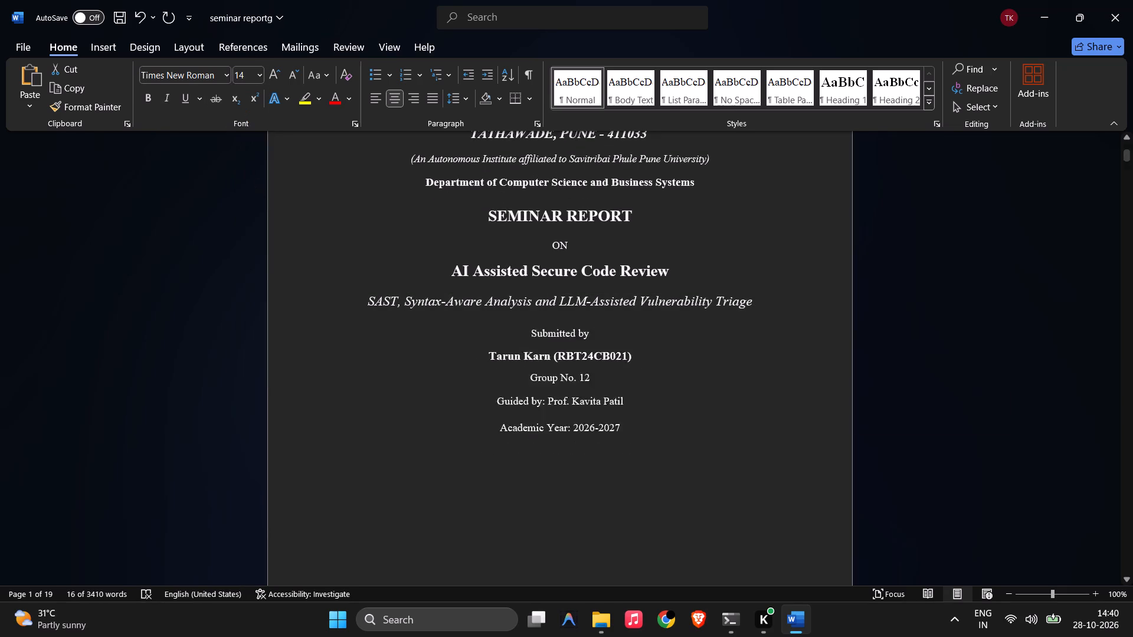
pyautogui.scroll(5, 485, 304)
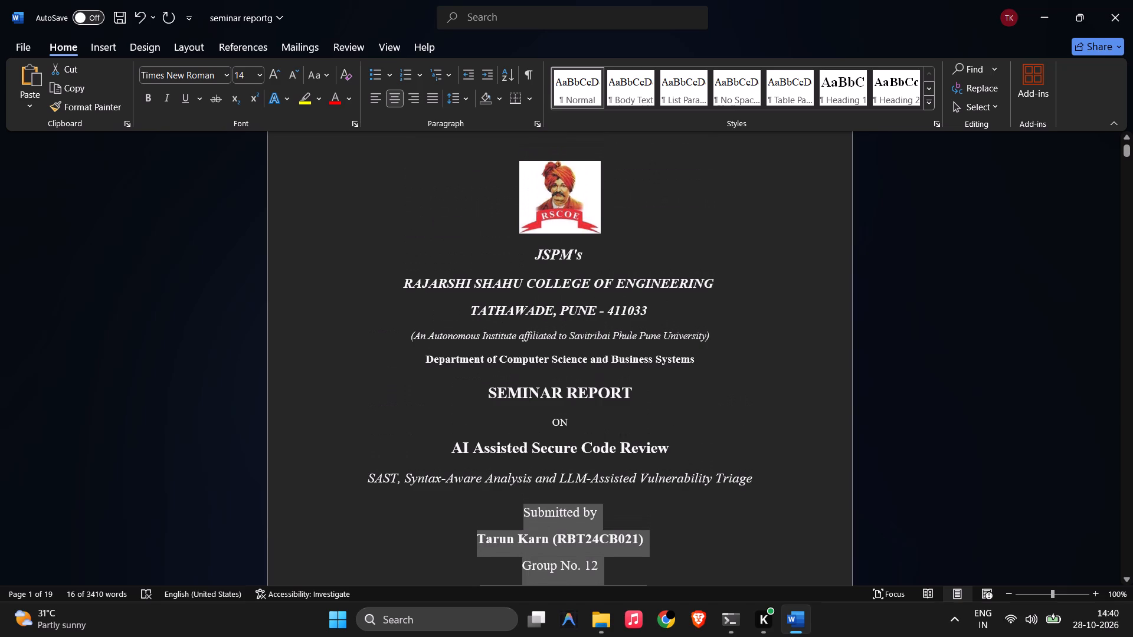
pyautogui.scroll(-6, 407, 337)
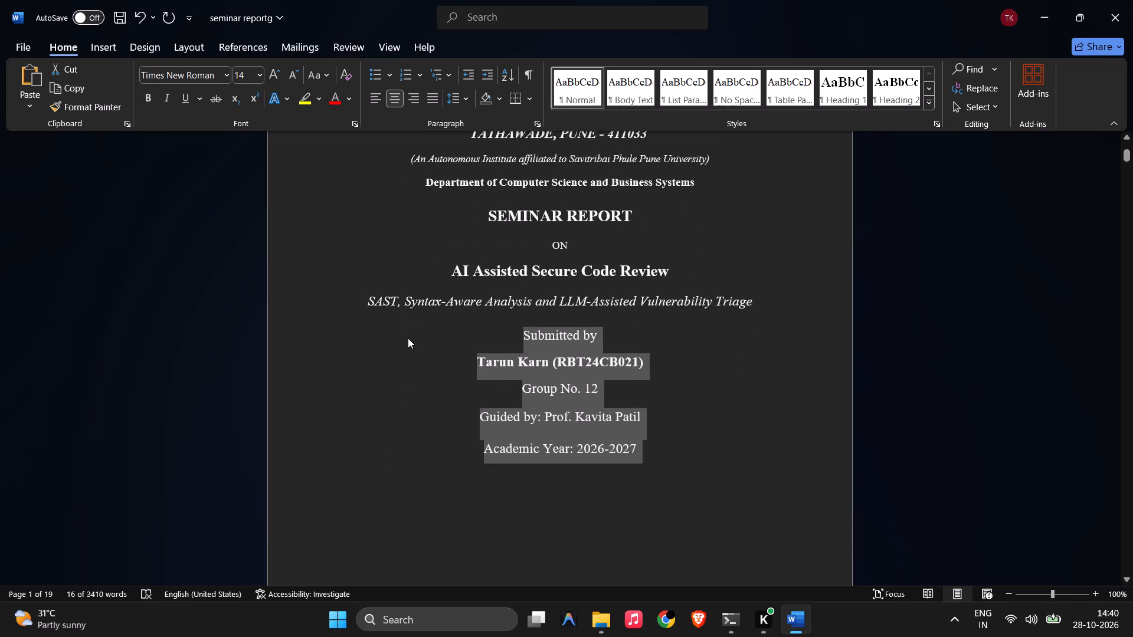
# Remove the indents from the Certificate heading, its body paragraph and the Date line.
pyautogui.scroll(-3, 408, 338)
pyautogui.click(536, 368)
pyautogui.scroll(-8, 538, 369)
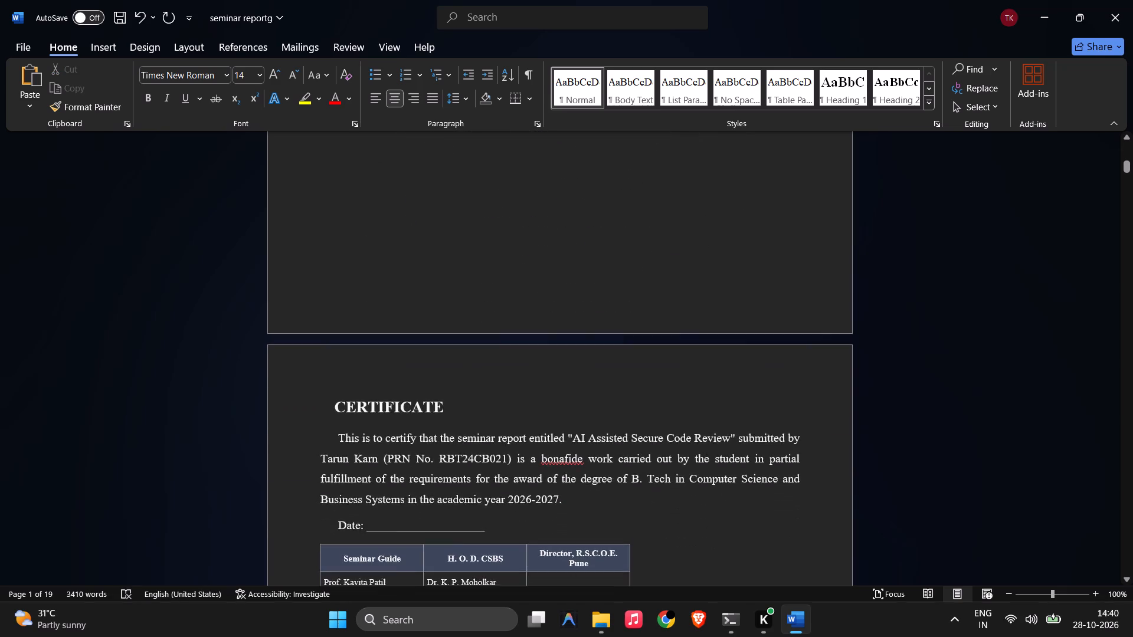
pyautogui.scroll(9, 538, 373)
pyautogui.scroll(-11, 538, 373)
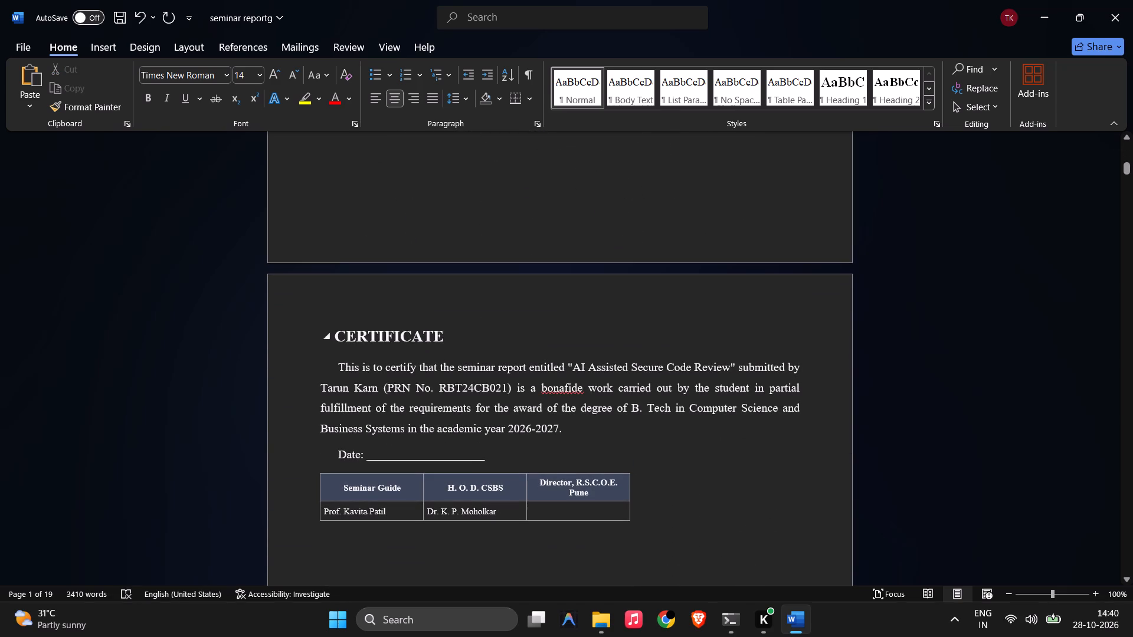
pyautogui.click(336, 337)
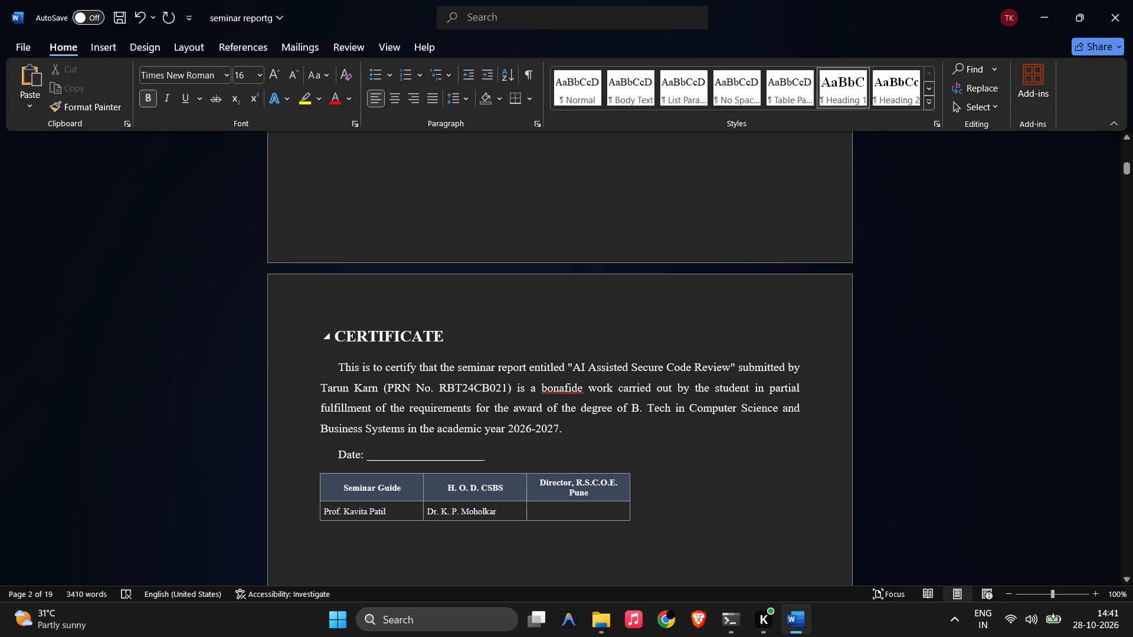
pyautogui.press('BackSpace')
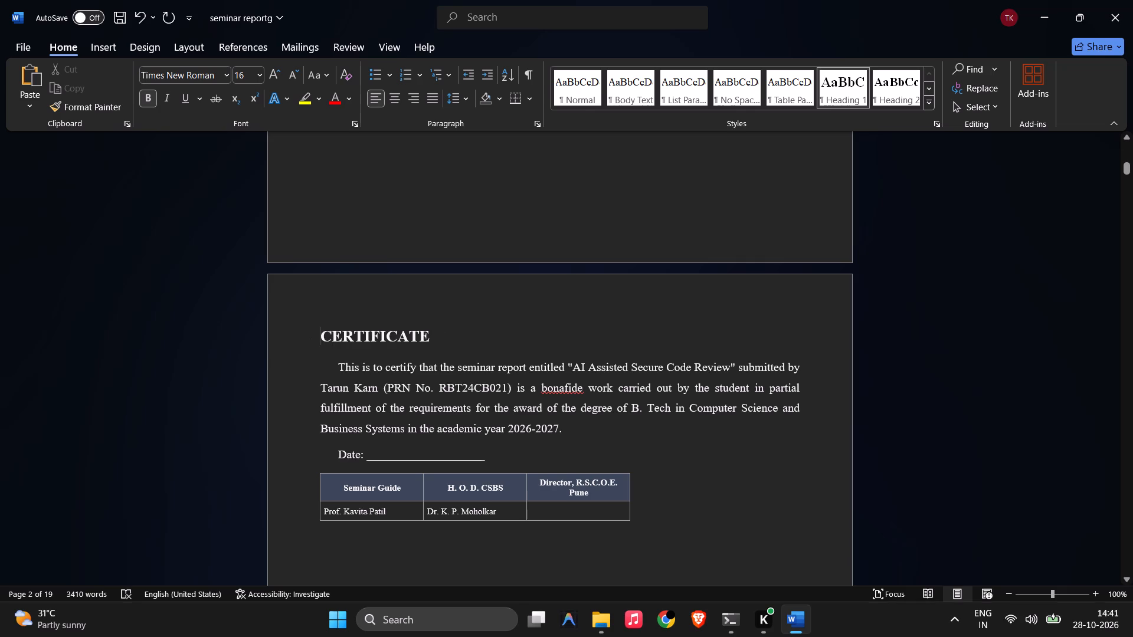
pyautogui.click(339, 371)
pyautogui.press('BackSpace')
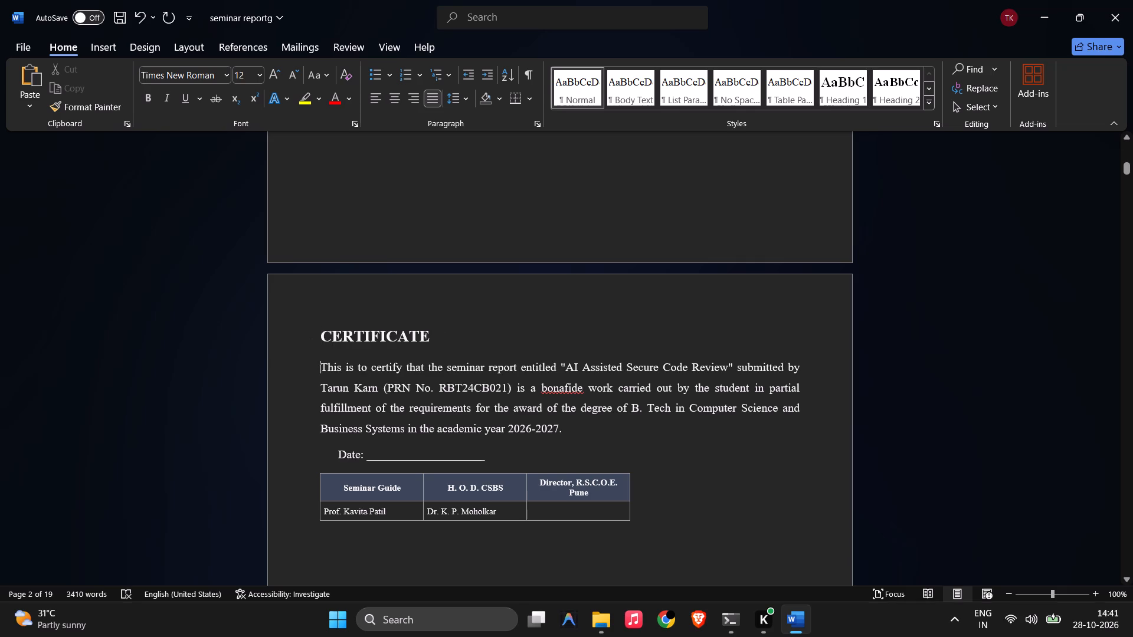
pyautogui.click(334, 451)
pyautogui.press('BackSpace')
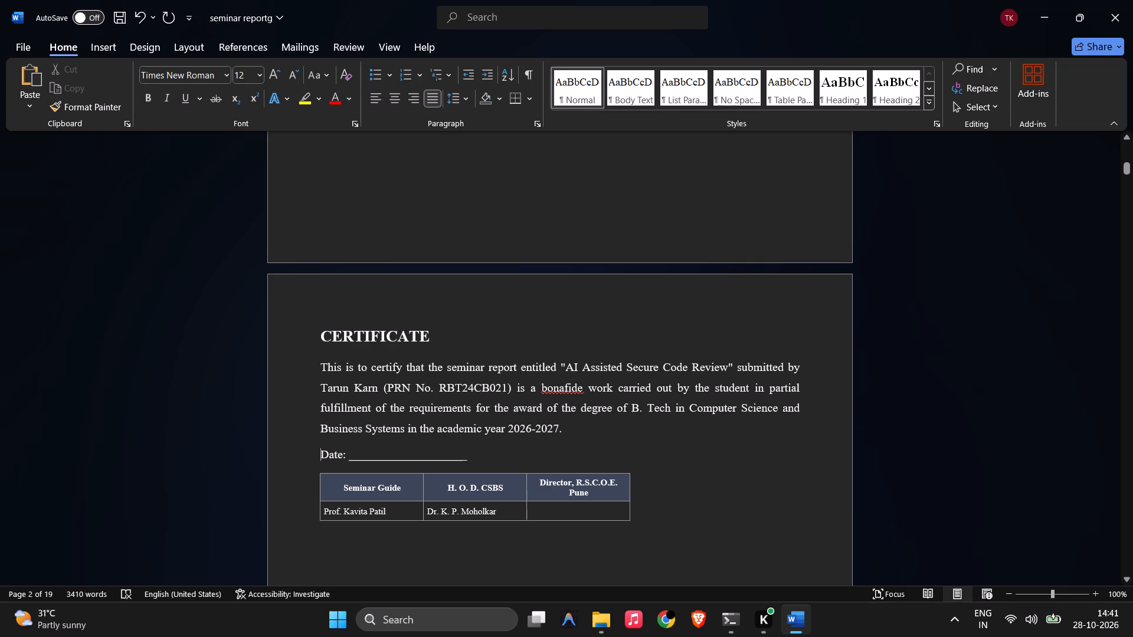
# Insert "Mr. " before the student's name in the Certificate paragraph.
pyautogui.click(323, 381)
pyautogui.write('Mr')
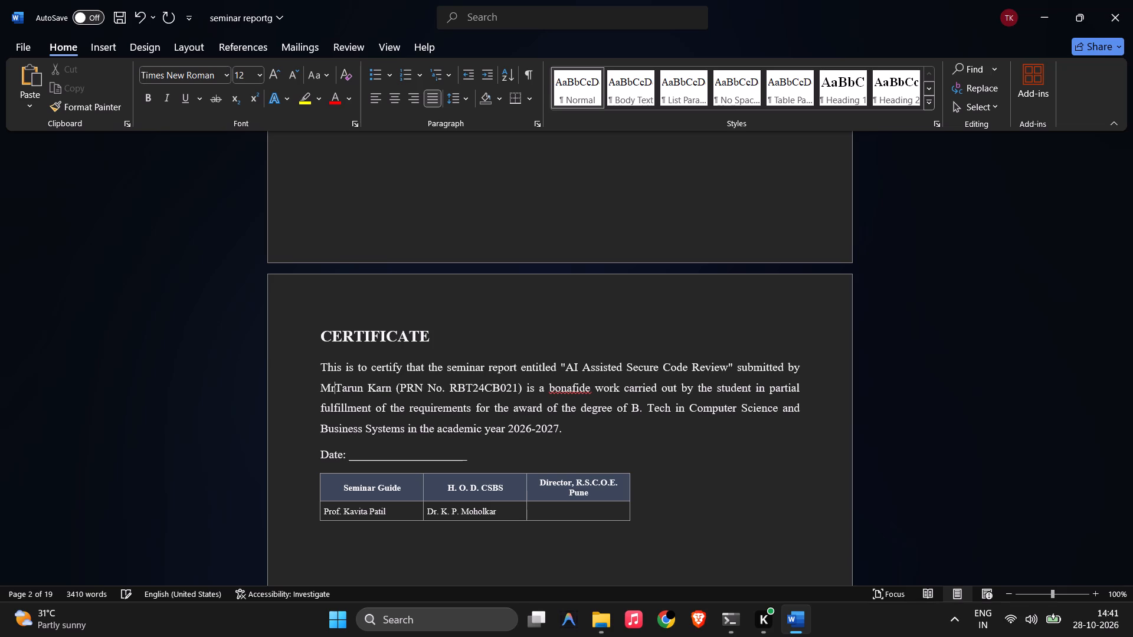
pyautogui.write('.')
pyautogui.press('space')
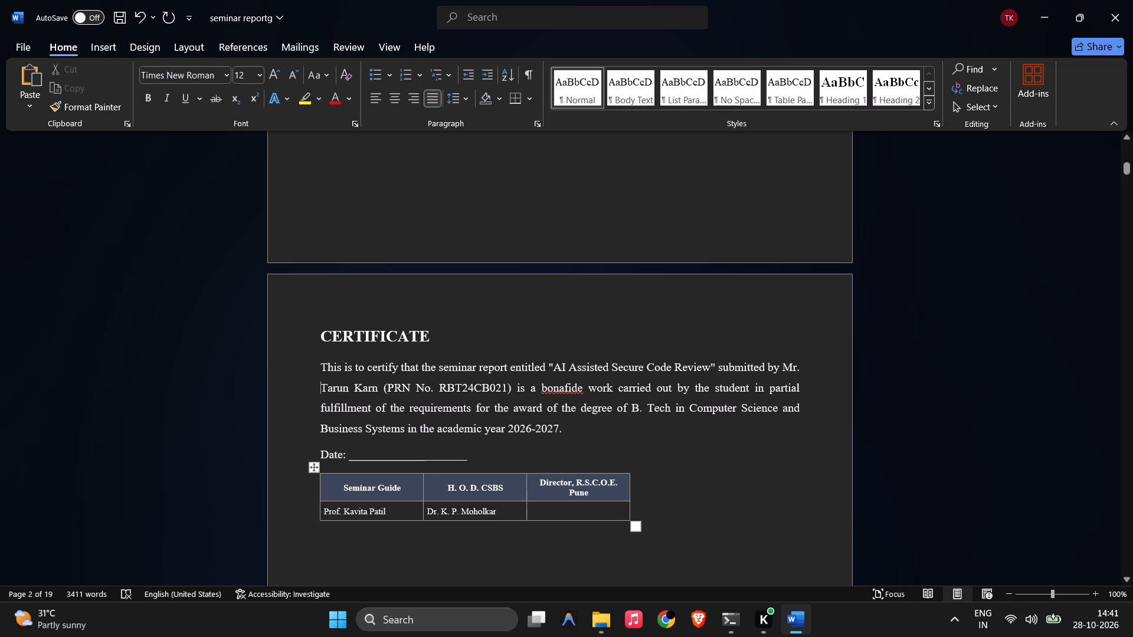
# Enlarge the signature table on the Certificate page so it extends slightly past the text's right margin.
pyautogui.moveTo(637, 528); pyautogui.dragTo(651, 532)
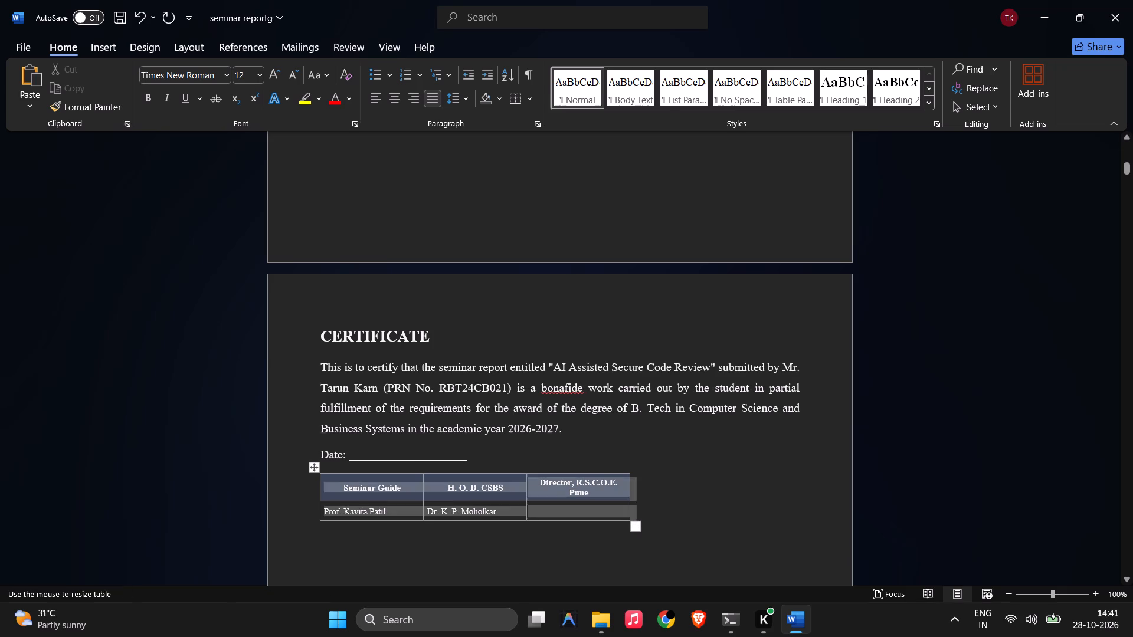
pyautogui.moveTo(651, 532); pyautogui.dragTo(830, 554)
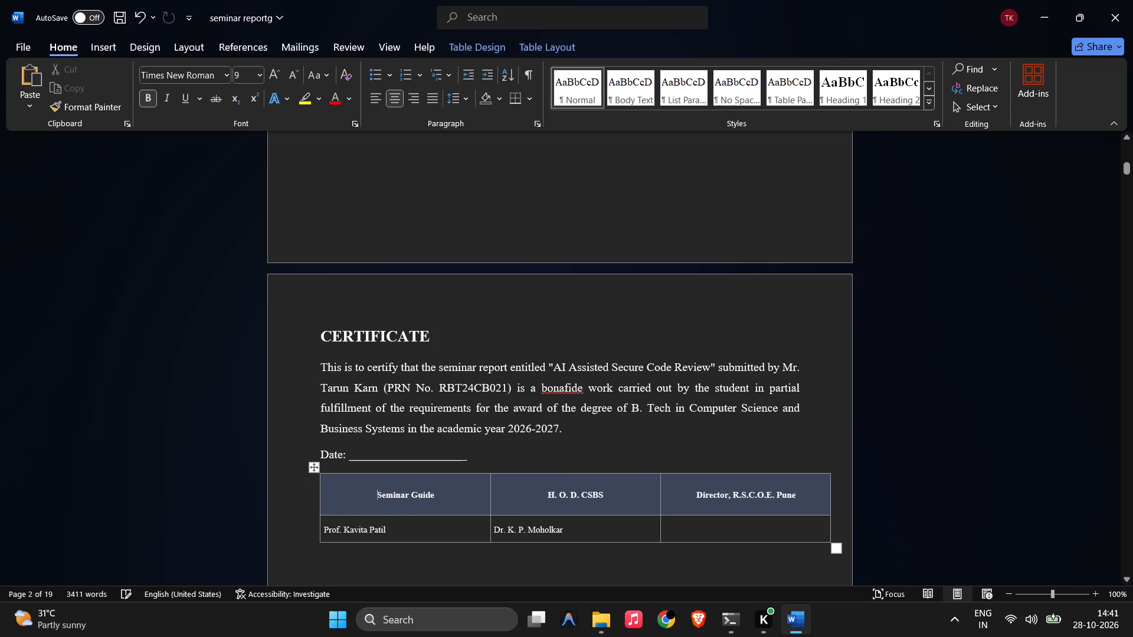
pyautogui.click(758, 529)
pyautogui.scroll(-5, 758, 529)
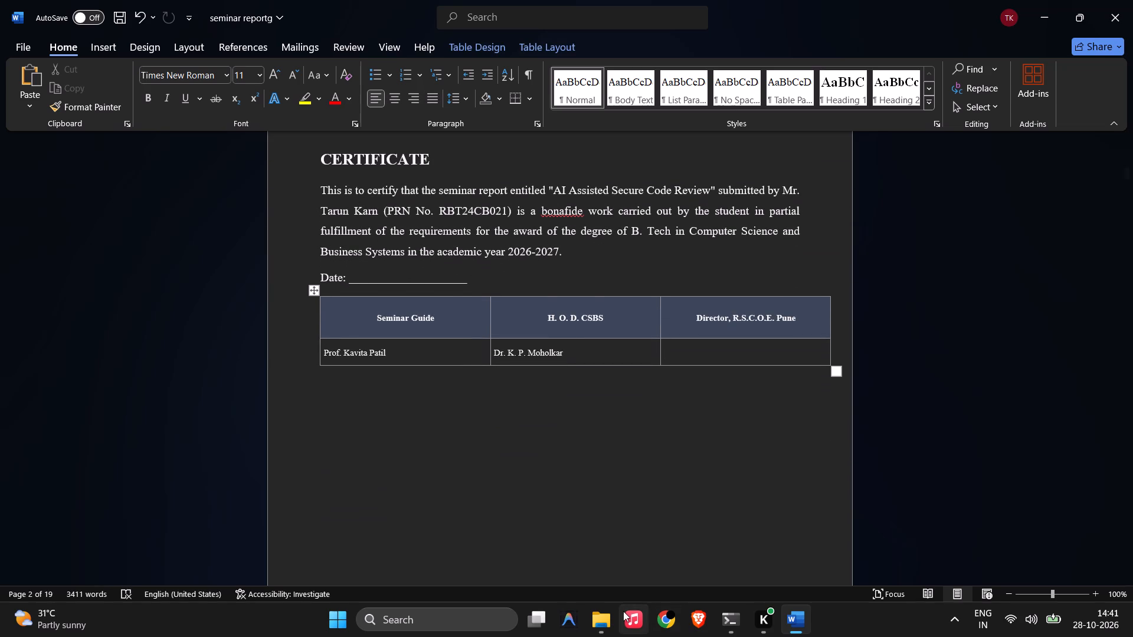
# Open the Word document "seminar report format 2026" from the Downloads folder.
pyautogui.click(608, 613)
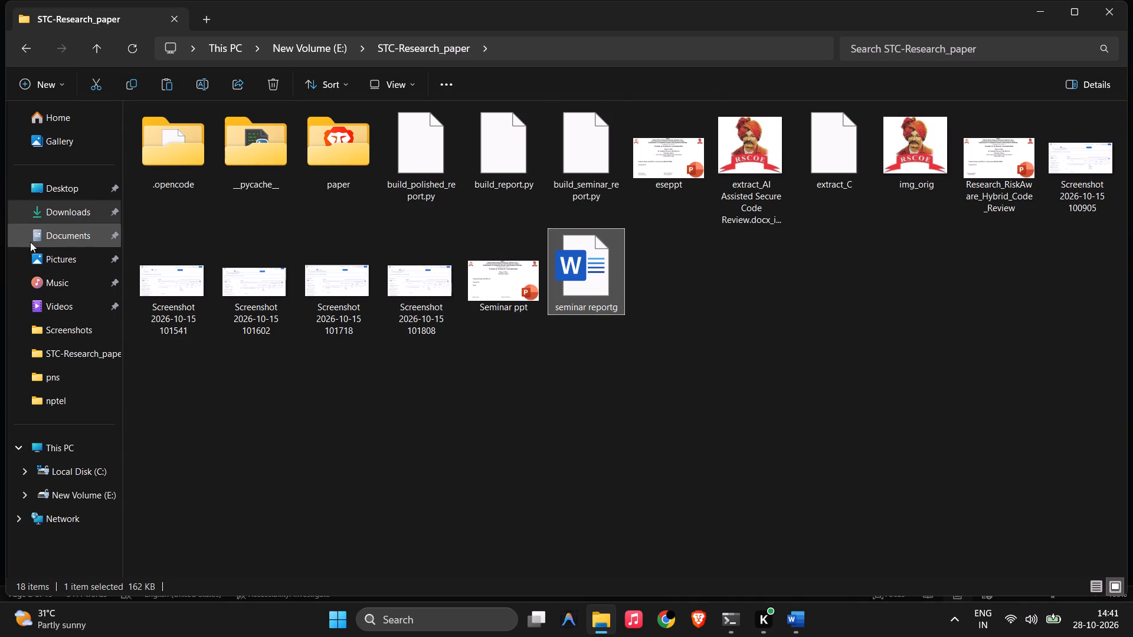
pyautogui.click(44, 212)
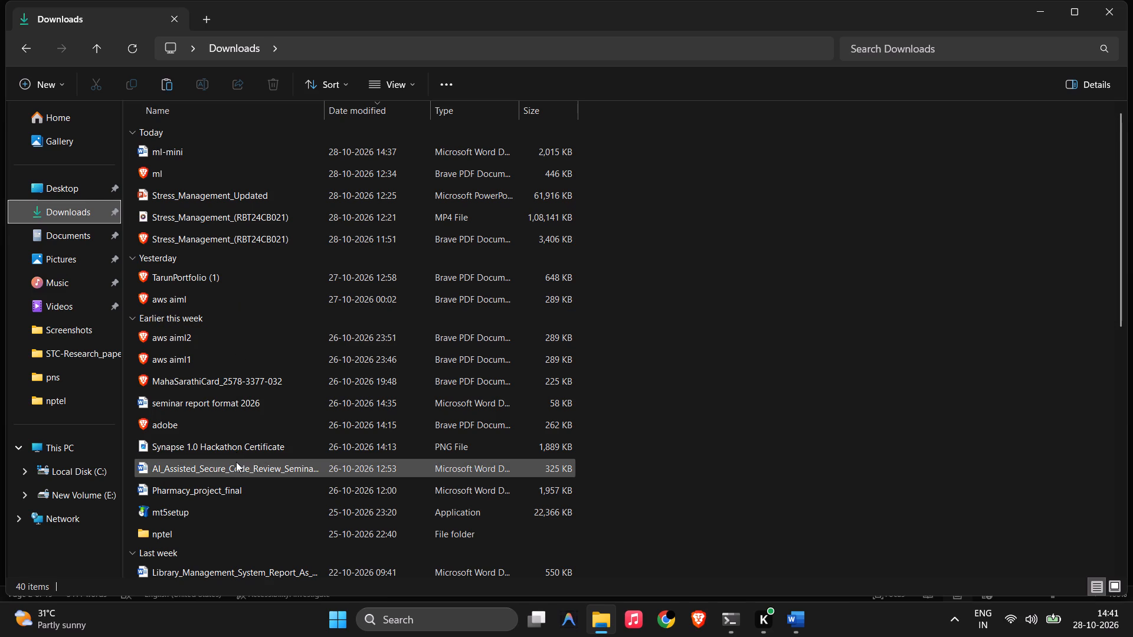
pyautogui.scroll(-2, 236, 462)
pyautogui.scroll(-1, 228, 322)
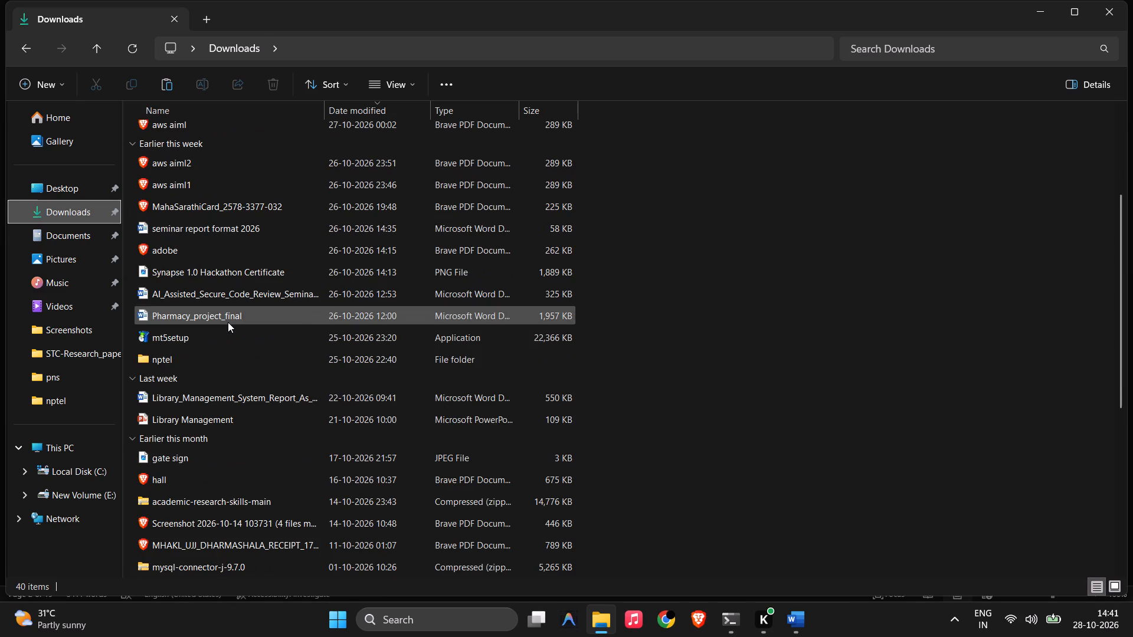
pyautogui.scroll(2, 247, 428)
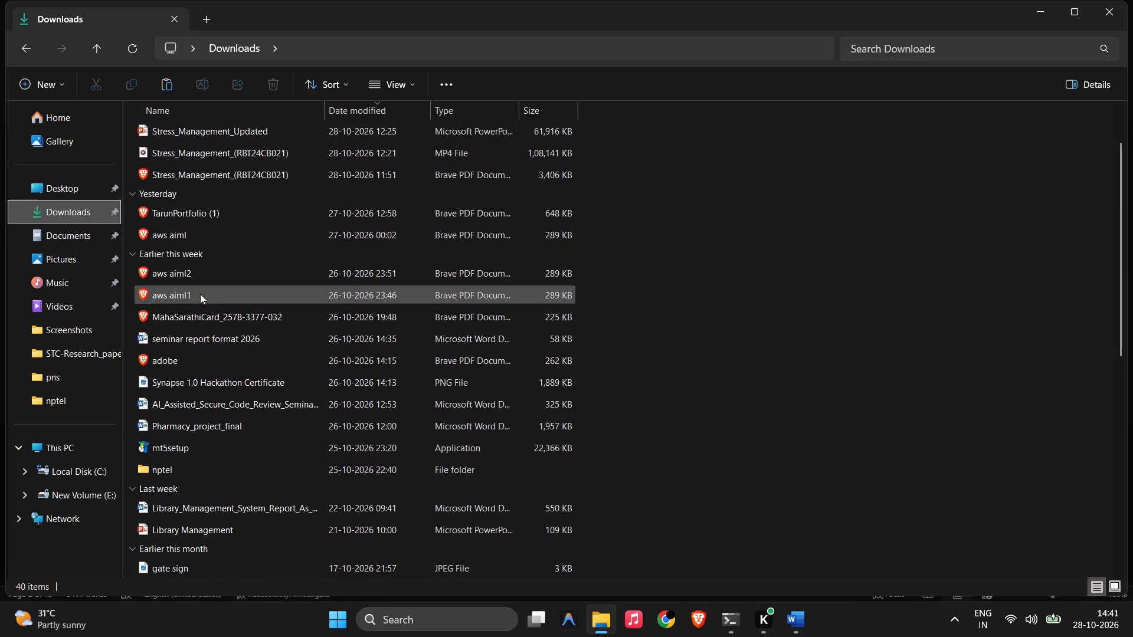
pyautogui.doubleClick(200, 341)
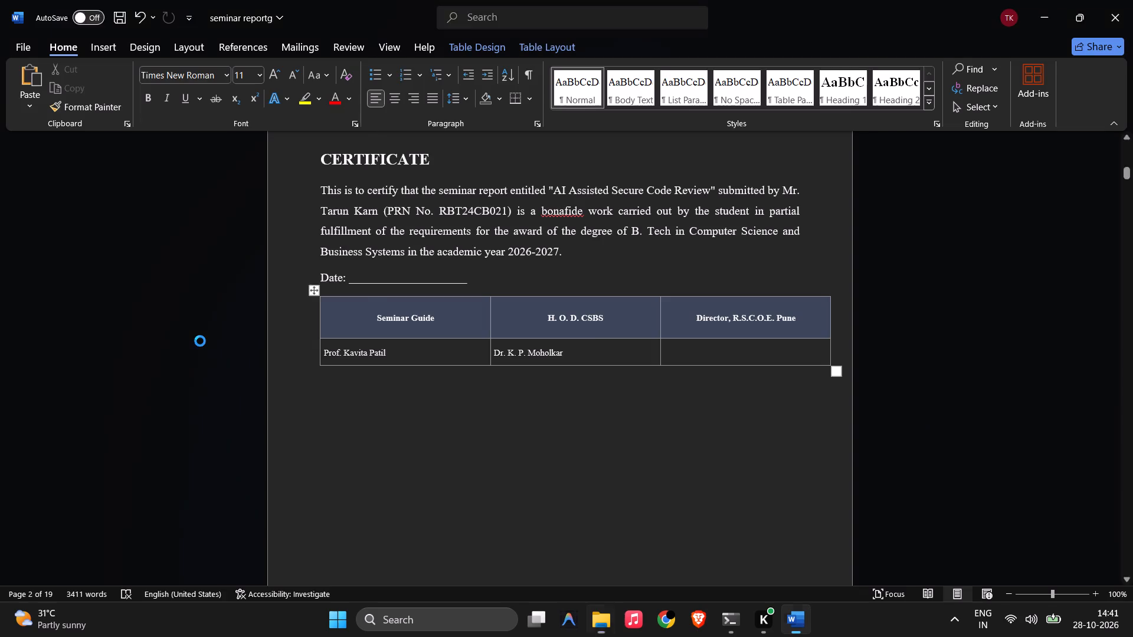
# Examine the cover page layout of the seminar report format document, down to the start of its Certificate page.
pyautogui.scroll(-13, 354, 329)
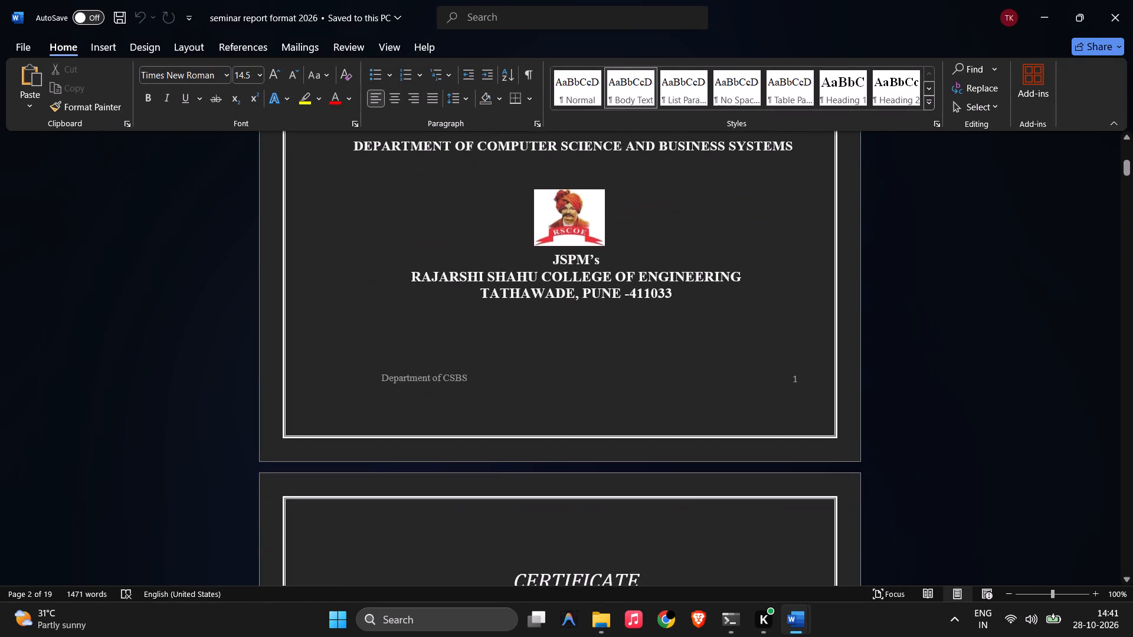
pyautogui.scroll(15, 357, 329)
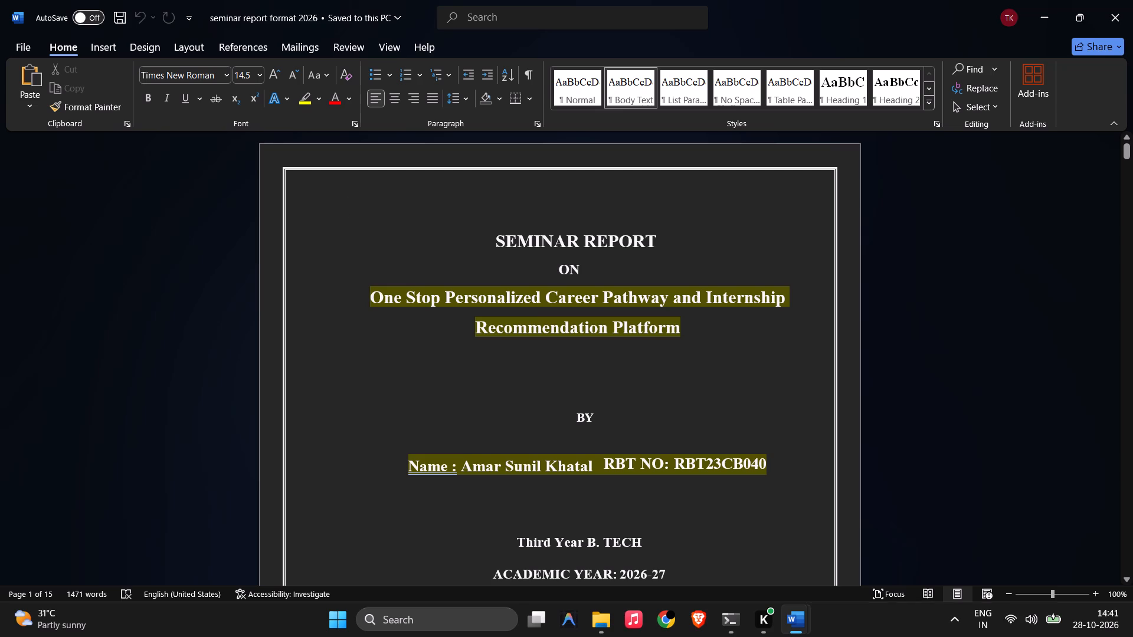
pyautogui.scroll(-3, 558, 438)
pyautogui.scroll(4, 558, 436)
pyautogui.scroll(-6, 496, 382)
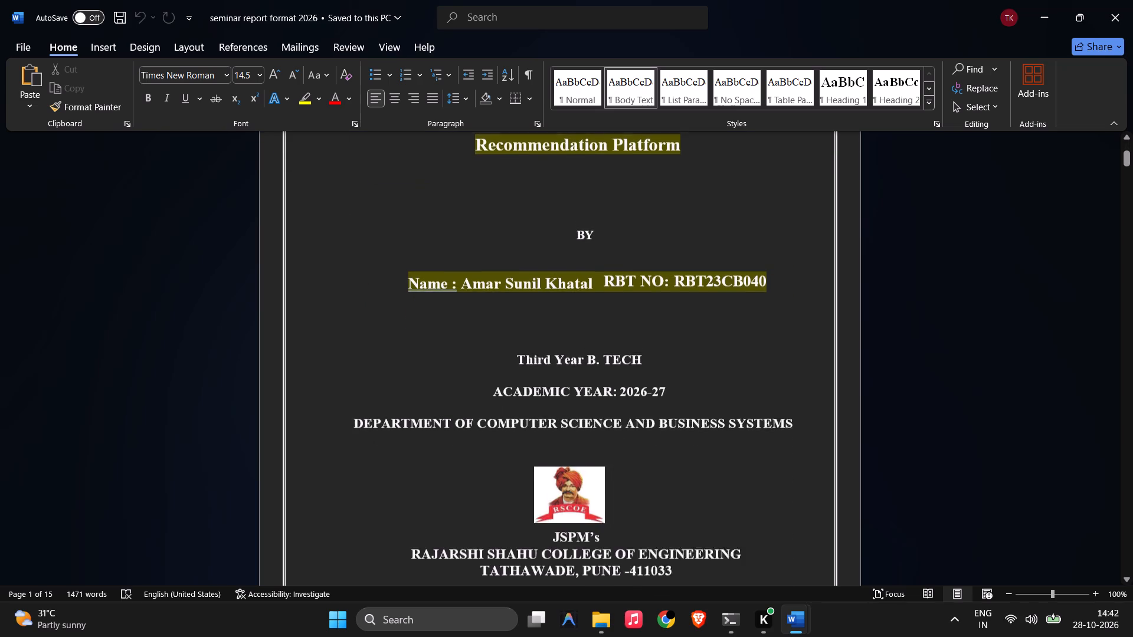
pyautogui.scroll(5, 496, 380)
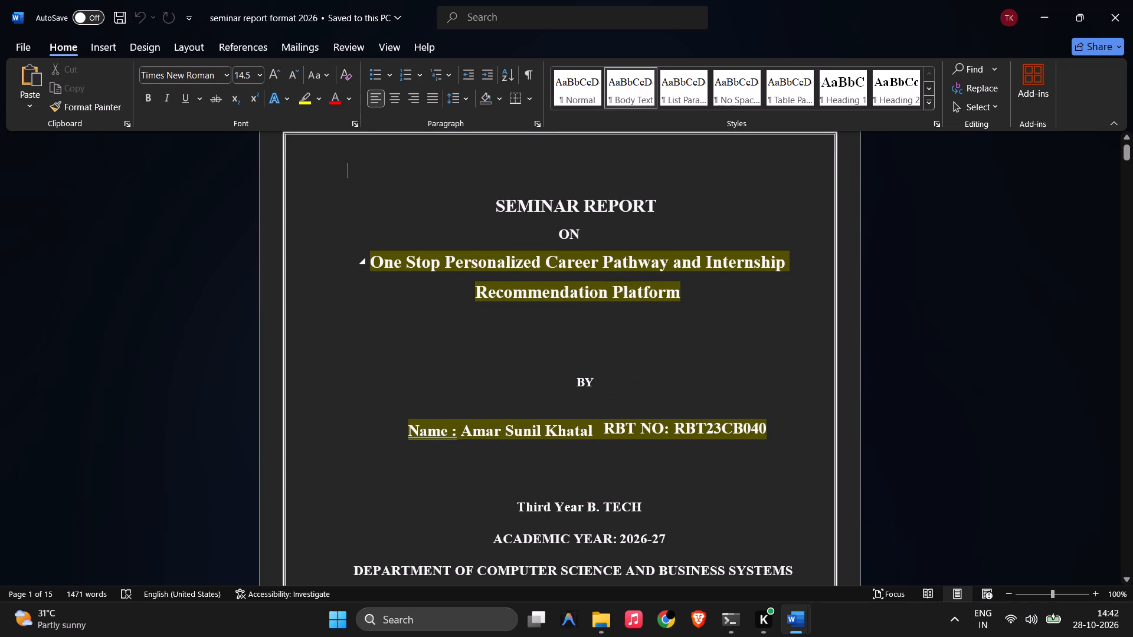
# Compare the cover page of seminar reportg with that of seminar report format 2026.
pyautogui.hotkey('alt', 'Tab')
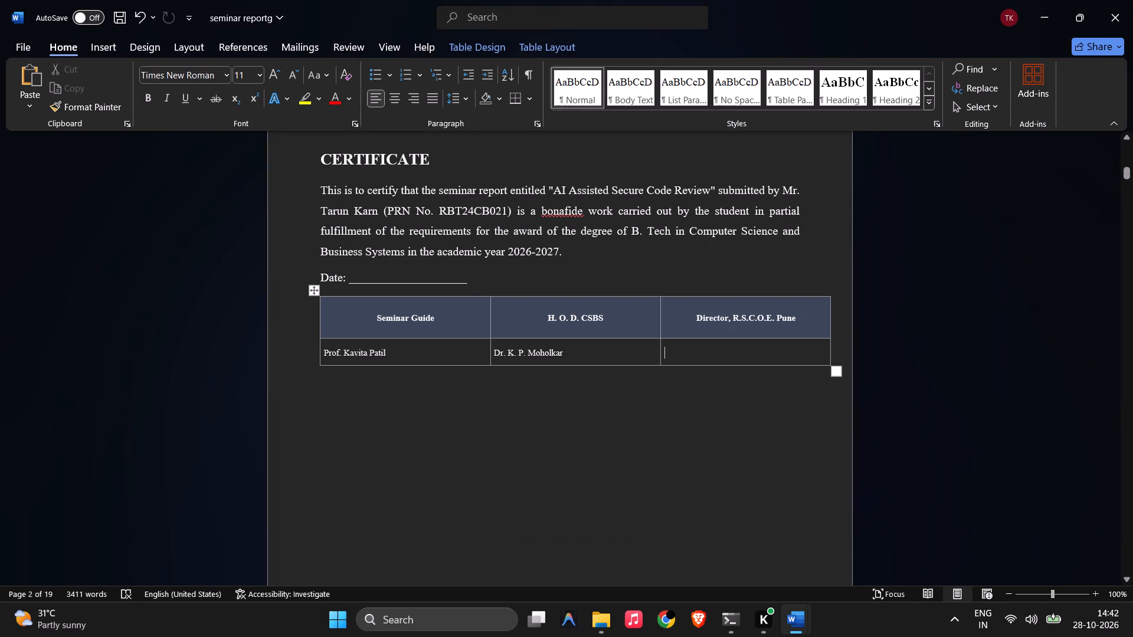
pyautogui.scroll(16, 483, 268)
pyautogui.hotkey('alt', 'Tab')
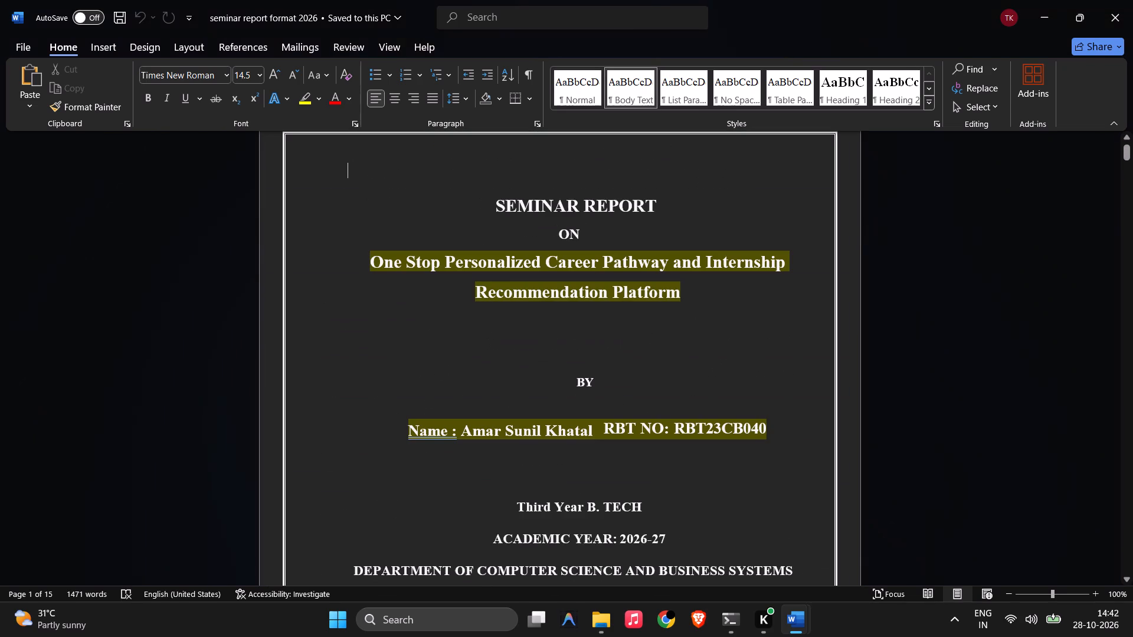
pyautogui.hotkey('alt', 'Tab')
pyautogui.scroll(11, 483, 268)
pyautogui.hotkey('alt', 'Tab')
pyautogui.hotkey('alt', 'Tab')
pyautogui.hotkey('alt', 'Tab')
pyautogui.hotkey('alt', 'Tab')
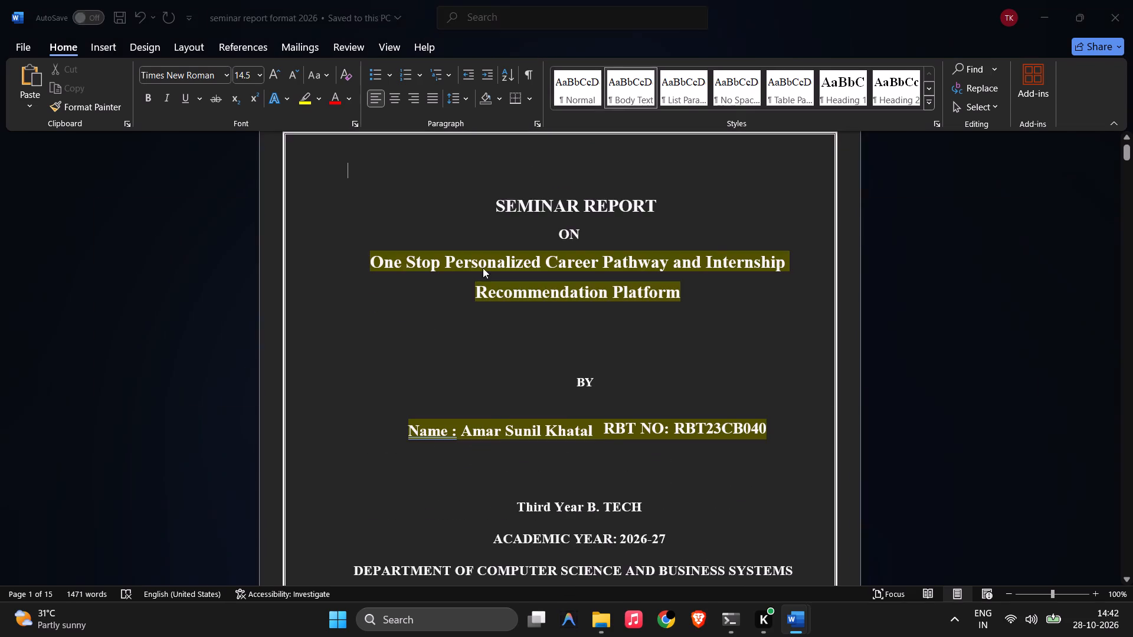
# Copy the title AI Assisted Secure Code Review from the seminar reportg cover page and return to seminar report format 2026.
pyautogui.moveTo(457, 484); pyautogui.dragTo(598, 477)
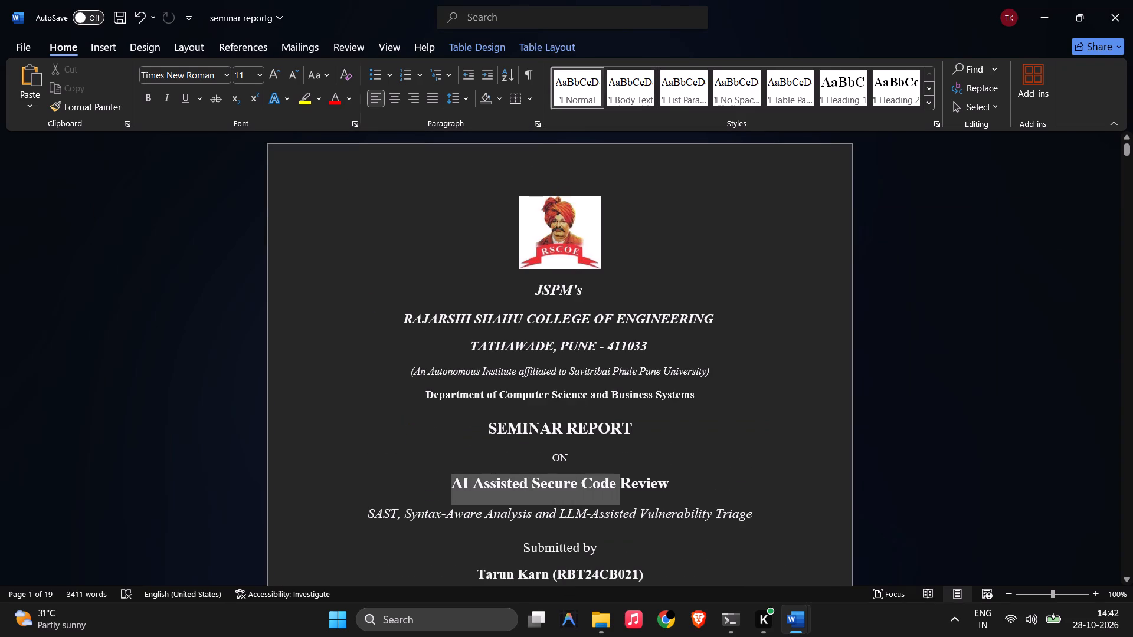
pyautogui.moveTo(598, 477); pyautogui.dragTo(673, 491)
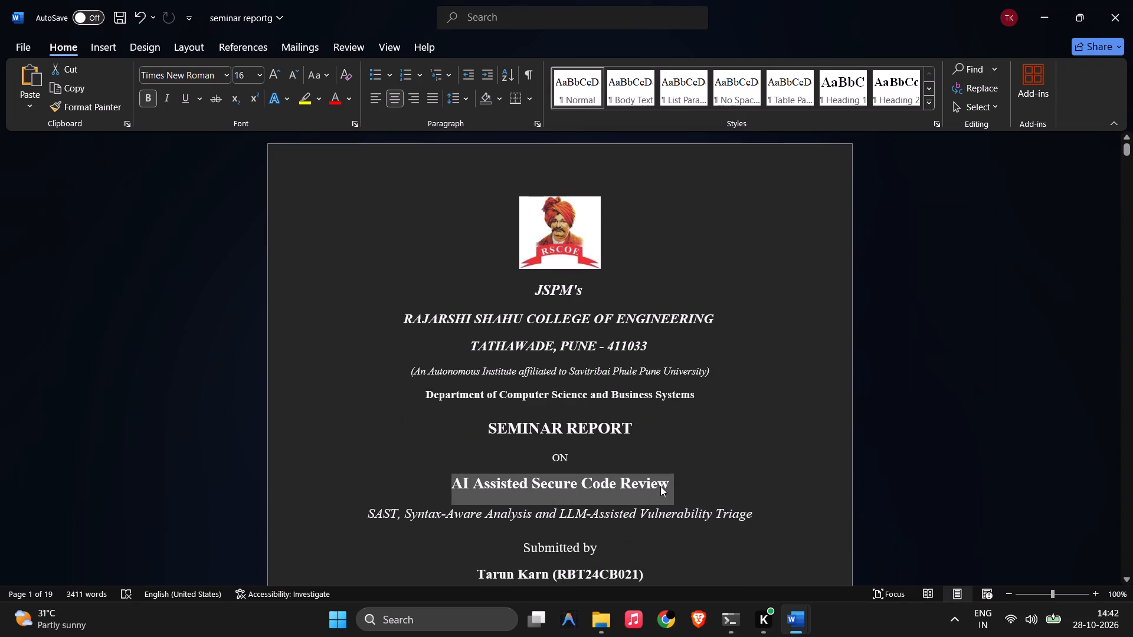
pyautogui.hotkey('ctrl', 'c')
pyautogui.hotkey('alt', 'Tab')
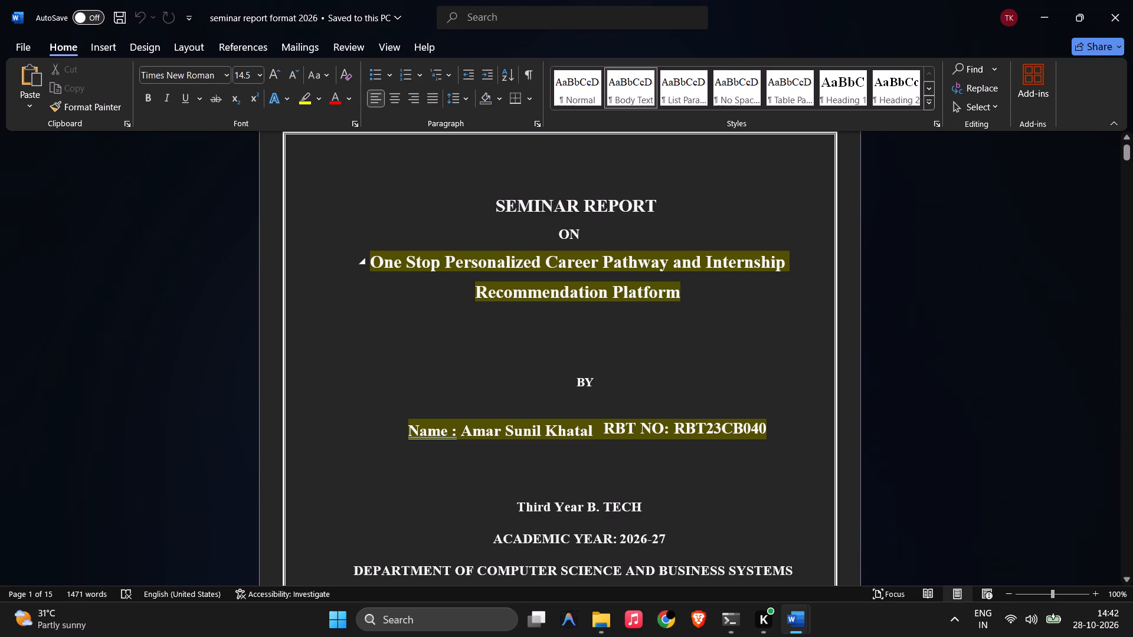
# Replace the highlighted sample title on the format document's cover page with the copied title AI Assisted Secure Code Review.
pyautogui.moveTo(369, 258); pyautogui.dragTo(641, 283)
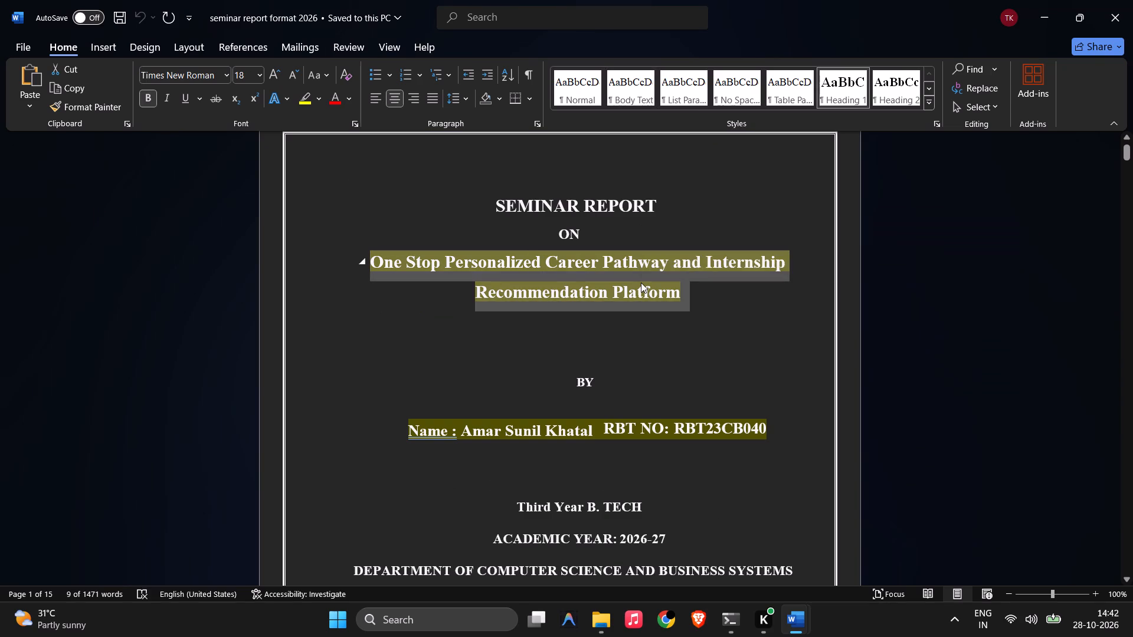
pyautogui.hotkey('ctrl', 'v')
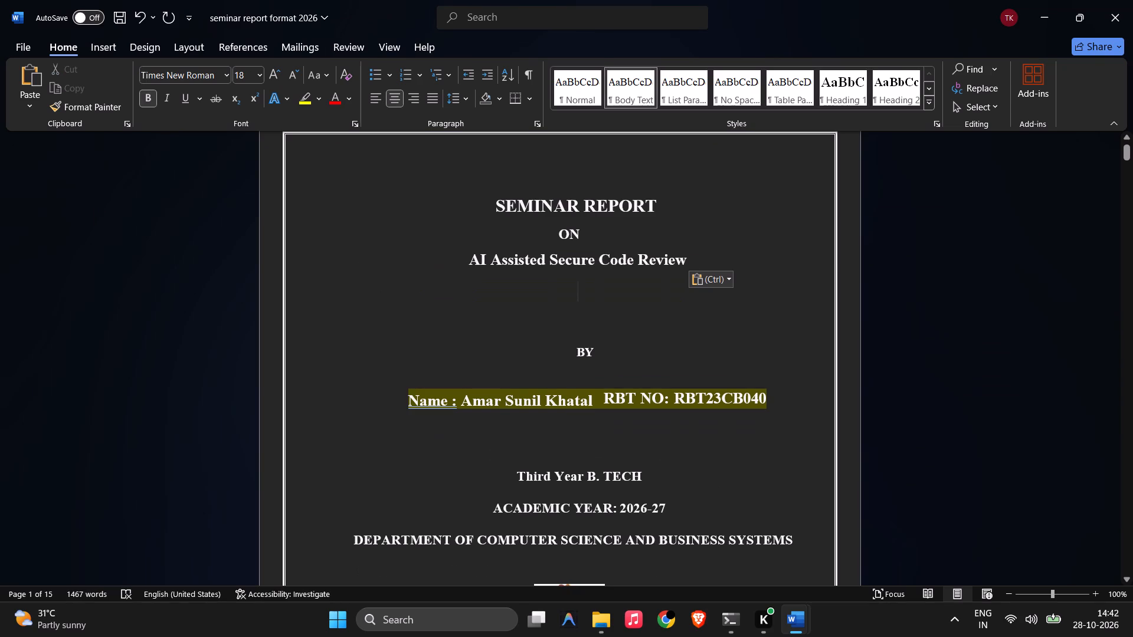
# Copy the student name and RBT number line from the seminar reportg cover over the sample student's name in seminar report format 2026.
pyautogui.hotkey('alt', 'Tab')
pyautogui.scroll(-4, 626, 338)
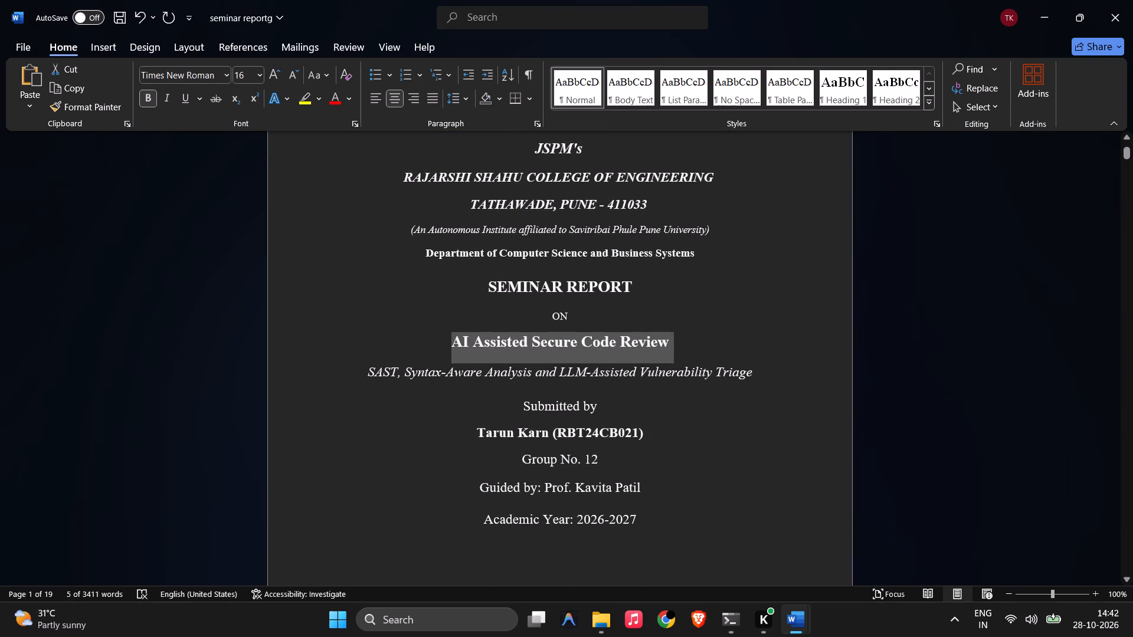
pyautogui.moveTo(473, 436); pyautogui.dragTo(638, 430)
pyautogui.moveTo(656, 430); pyautogui.dragTo(490, 439)
pyautogui.hotkey('ctrl', 'c')
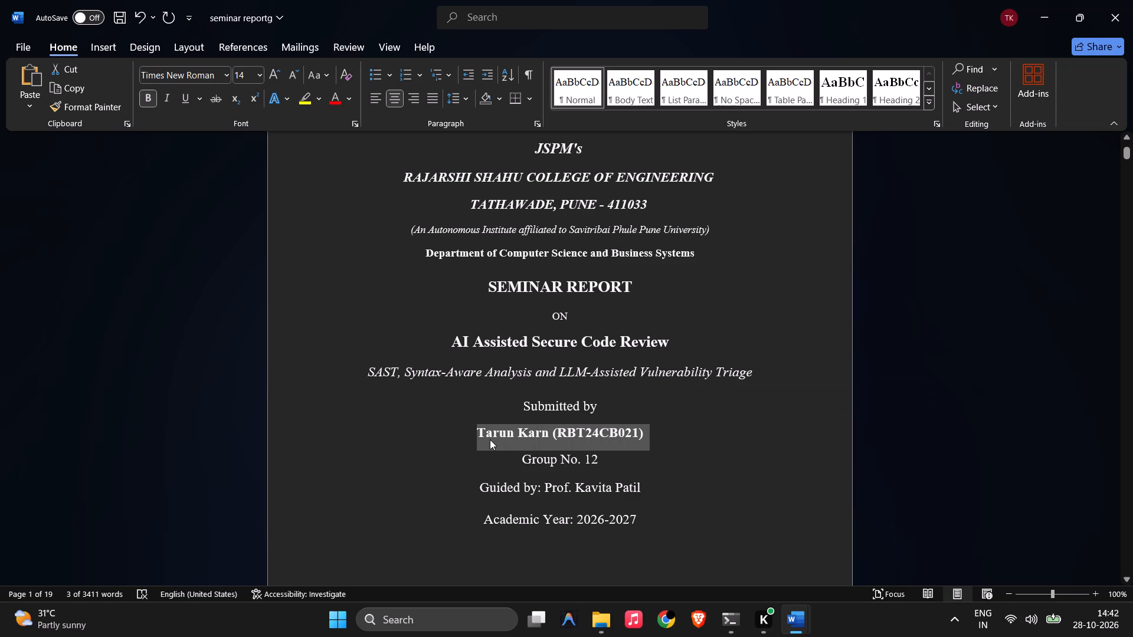
pyautogui.press('Tab')
pyautogui.hotkey('alt', 'Tab')
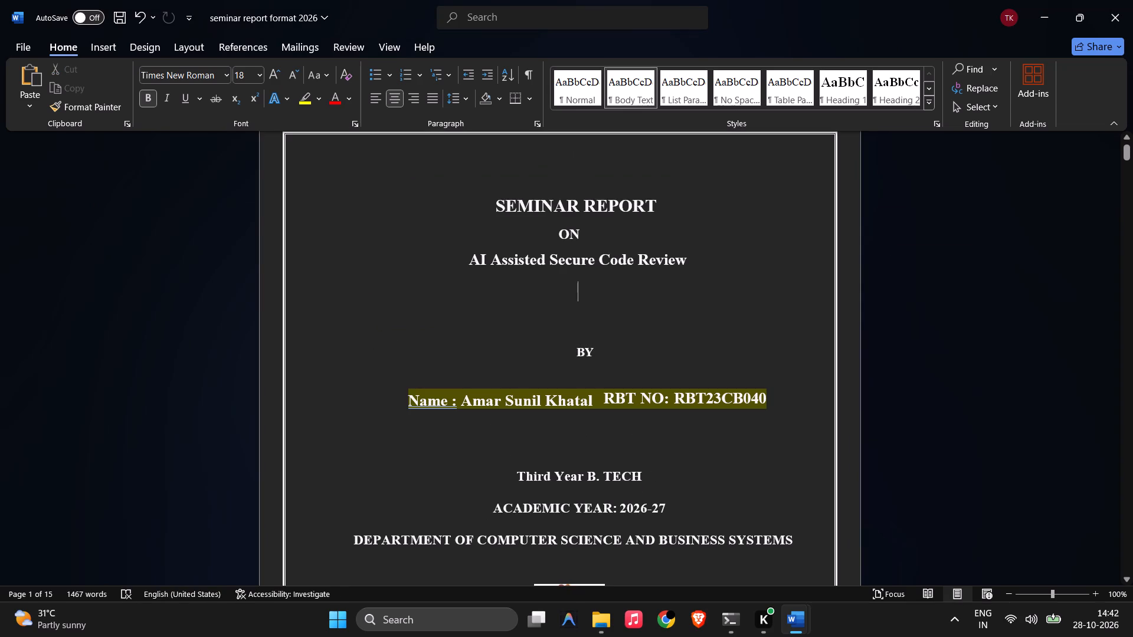
pyautogui.moveTo(593, 404); pyautogui.dragTo(469, 408)
pyautogui.hotkey('ctrl', 'v')
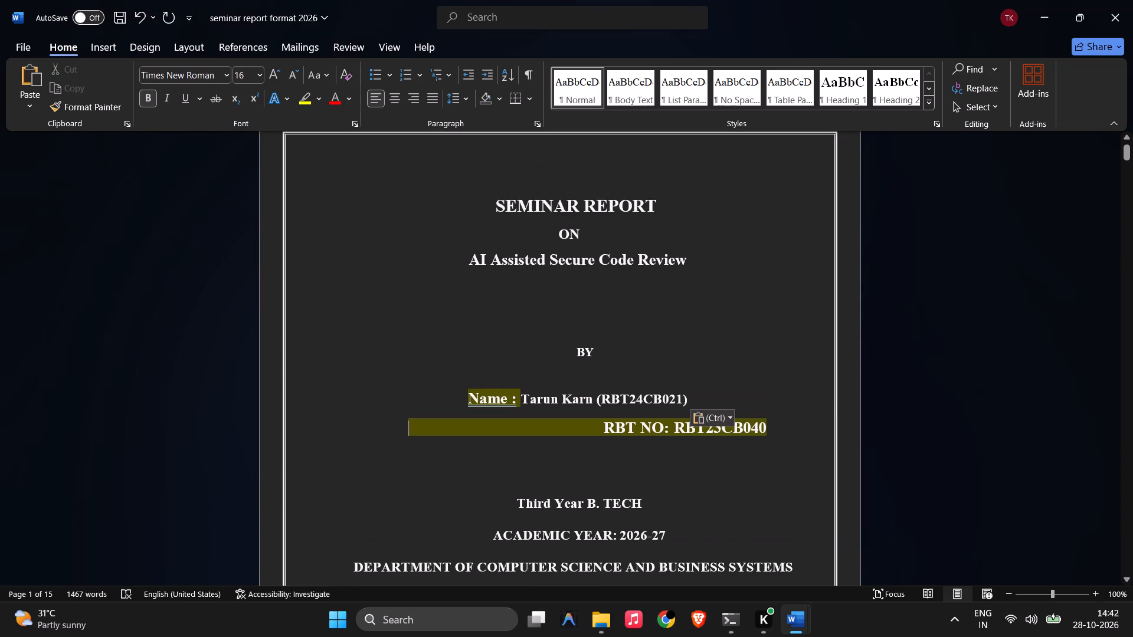
# Remove the yellow highlight from the "Name :" label on the cover page.
pyautogui.moveTo(520, 398); pyautogui.dragTo(489, 395)
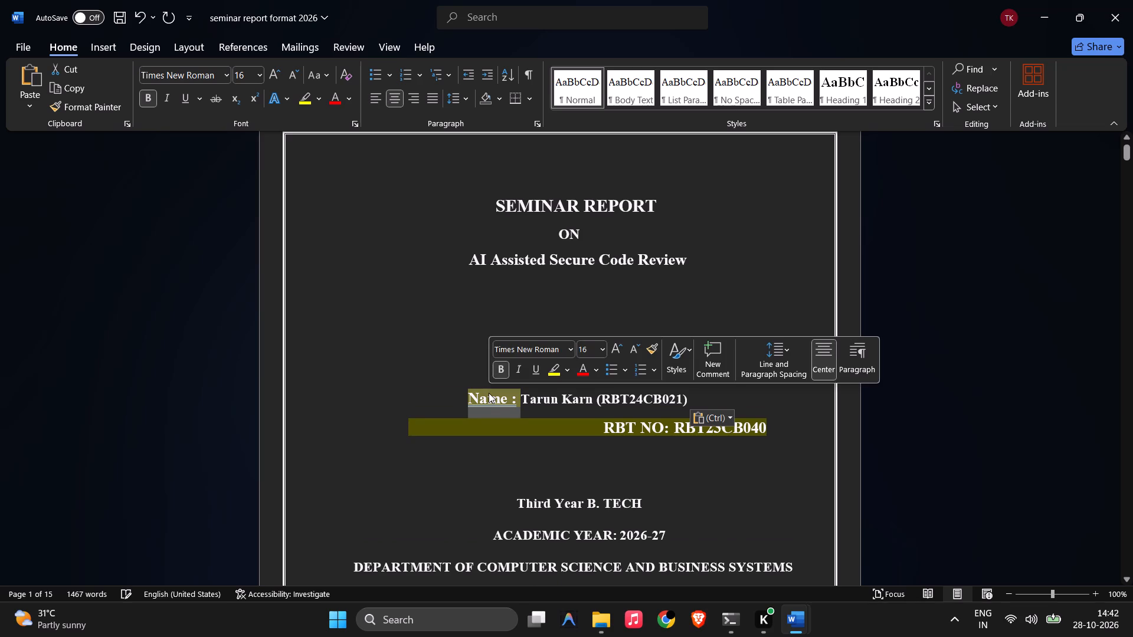
pyautogui.click(558, 369)
pyautogui.click(561, 425)
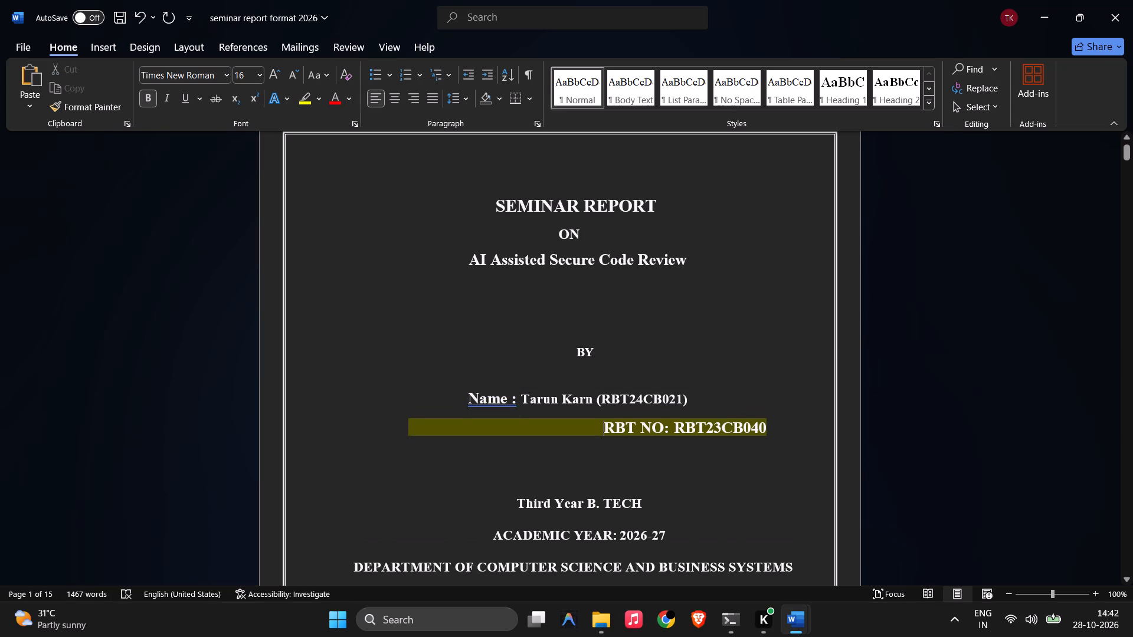
# Remove the yellow highlight from the RBT NO line on the cover page.
pyautogui.moveTo(437, 429); pyautogui.dragTo(677, 406)
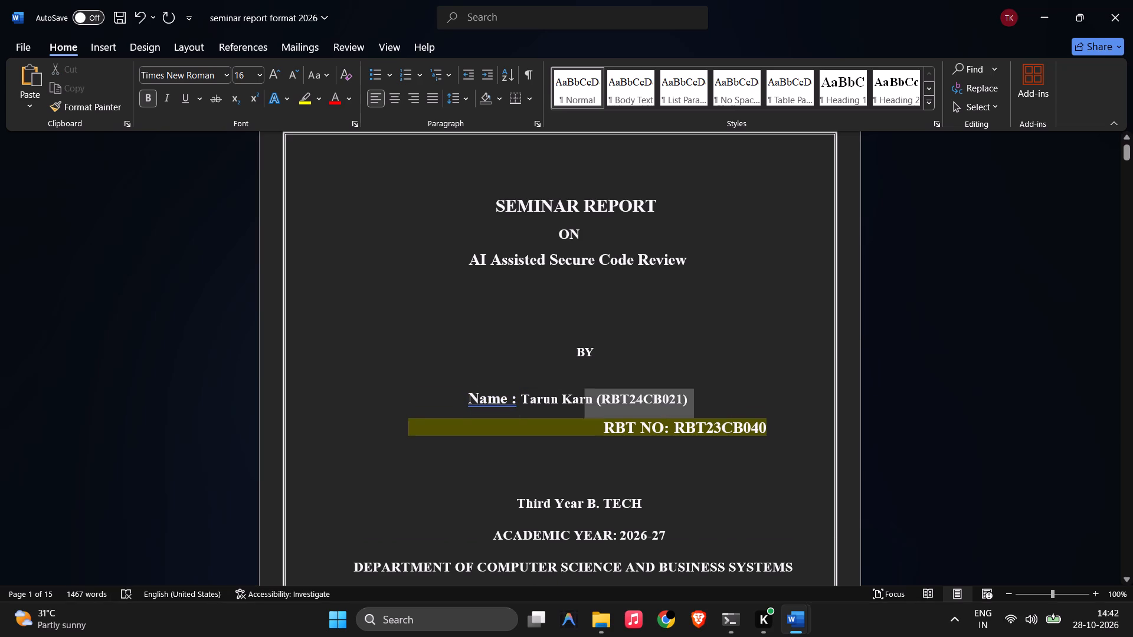
pyautogui.moveTo(677, 406); pyautogui.dragTo(782, 434)
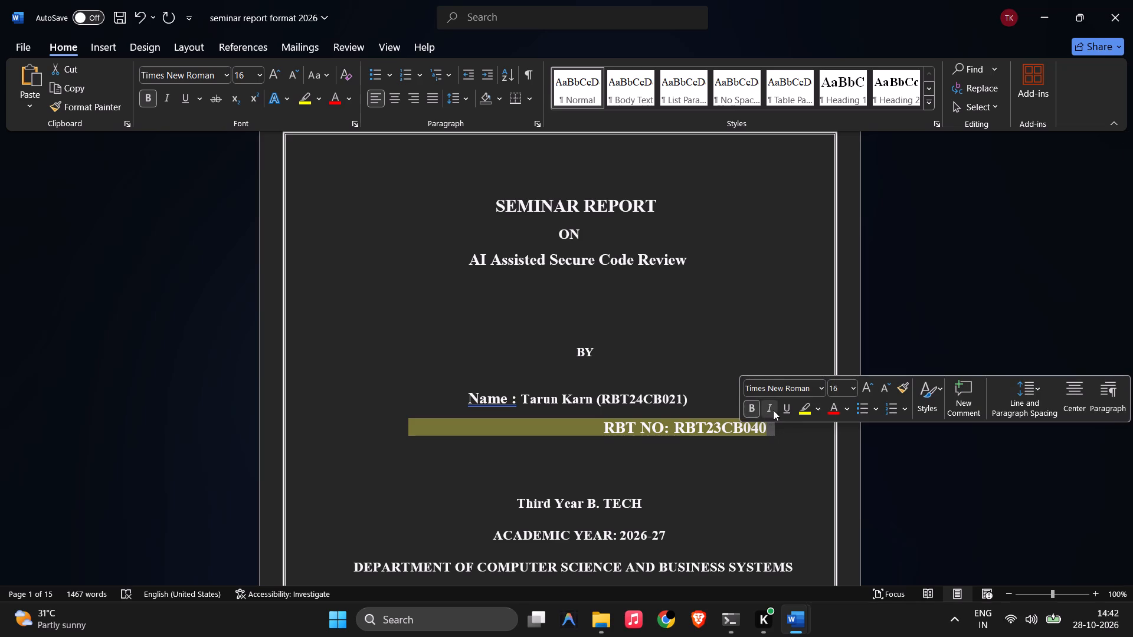
pyautogui.click(805, 404)
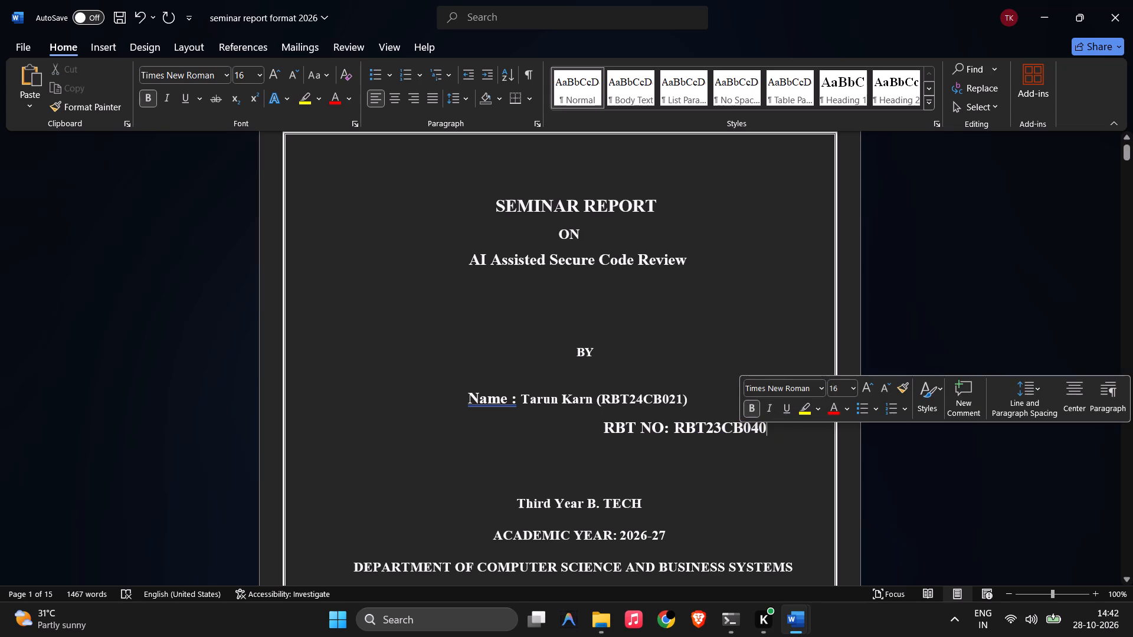
# Delete the bracketed RBT number that follows the student's name on the cover page.
pyautogui.moveTo(700, 395); pyautogui.dragTo(613, 403)
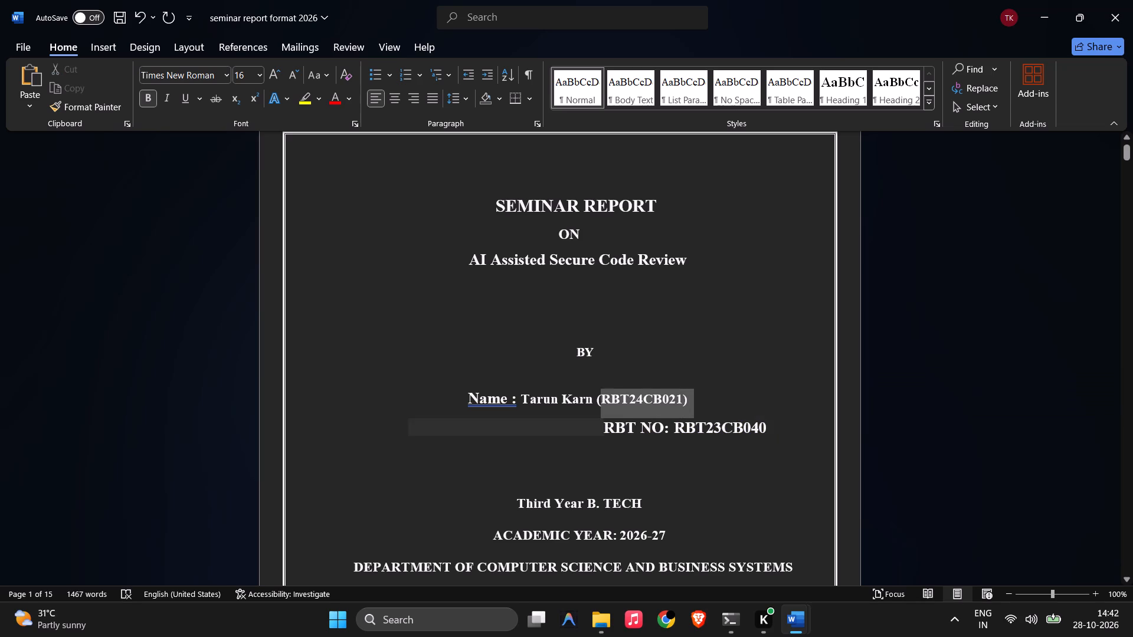
pyautogui.moveTo(613, 403); pyautogui.dragTo(600, 404)
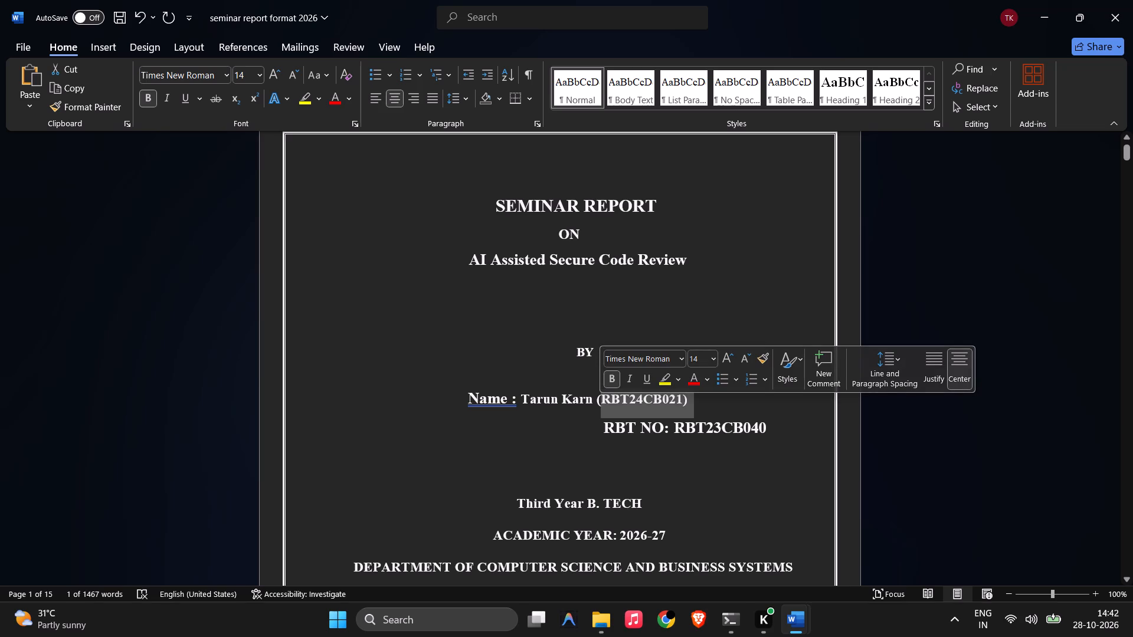
pyautogui.press('BackSpace')
pyautogui.press('BackSpace')
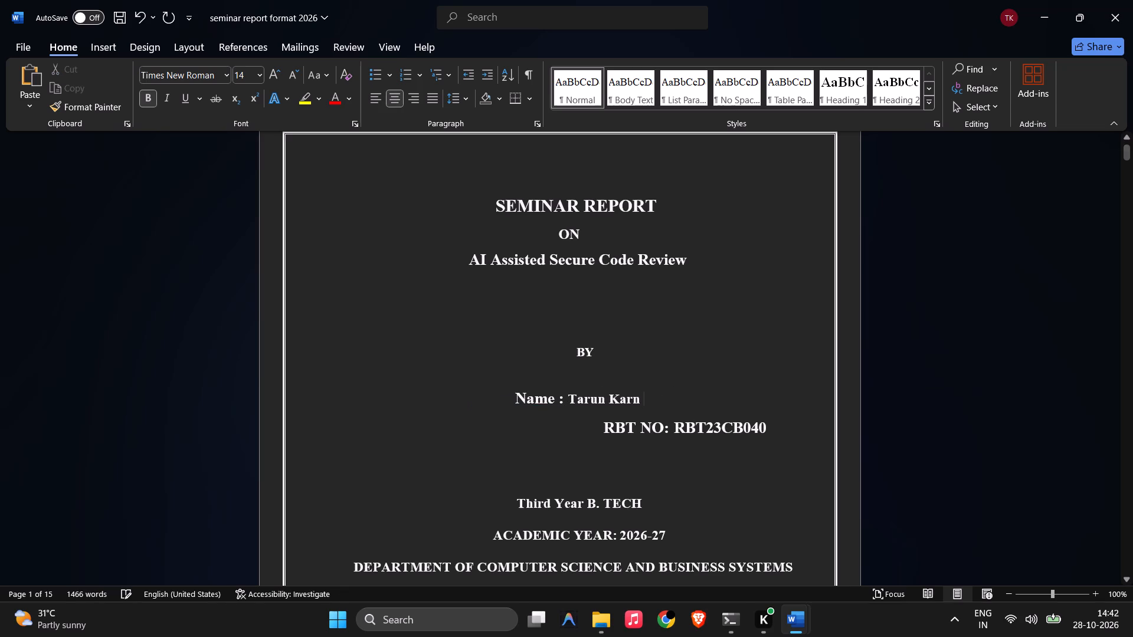
# Remove the indent and line break before RBT NO so it sits on the same line as the student's name.
pyautogui.click(596, 398)
pyautogui.click(602, 435)
pyautogui.press('BackSpace')
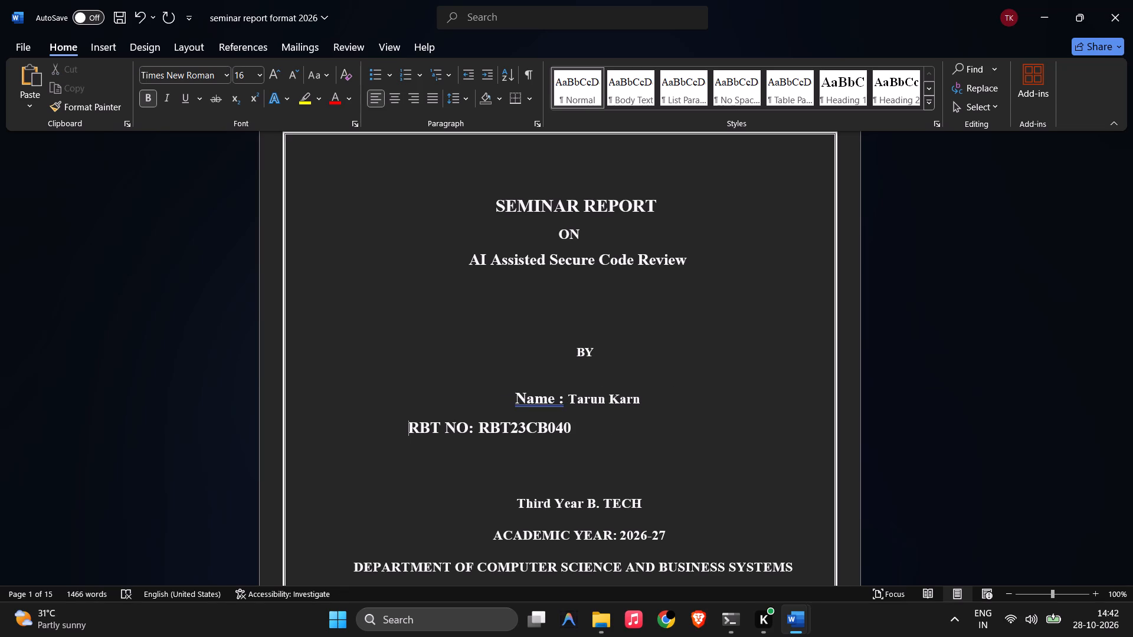
pyautogui.press('Tab')
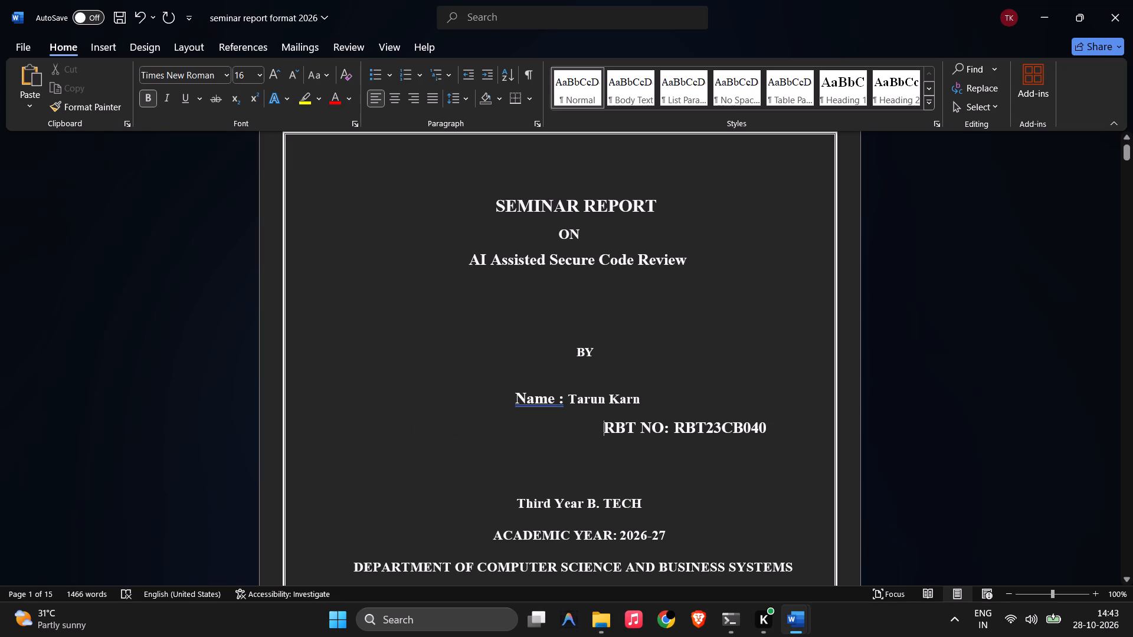
pyautogui.press('BackSpace')
pyautogui.press('BackSpace')
pyautogui.press('BackSpace')
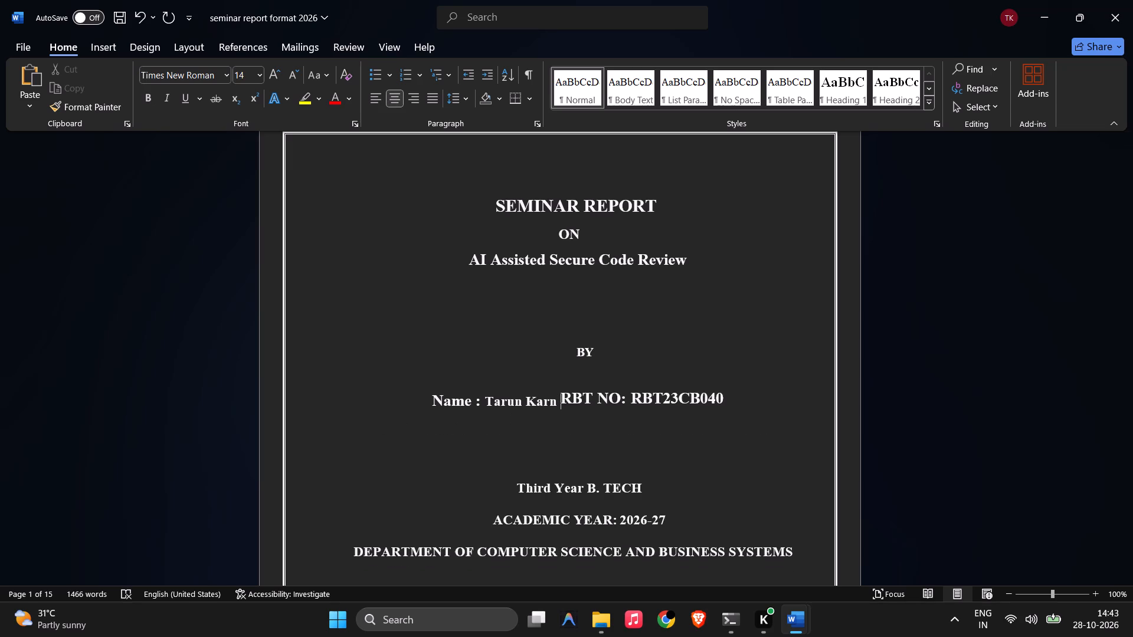
# Set the Name label and student's name on the cover page to font size 16.
pyautogui.click(581, 403)
pyautogui.moveTo(556, 399); pyautogui.dragTo(444, 409)
pyautogui.click(261, 74)
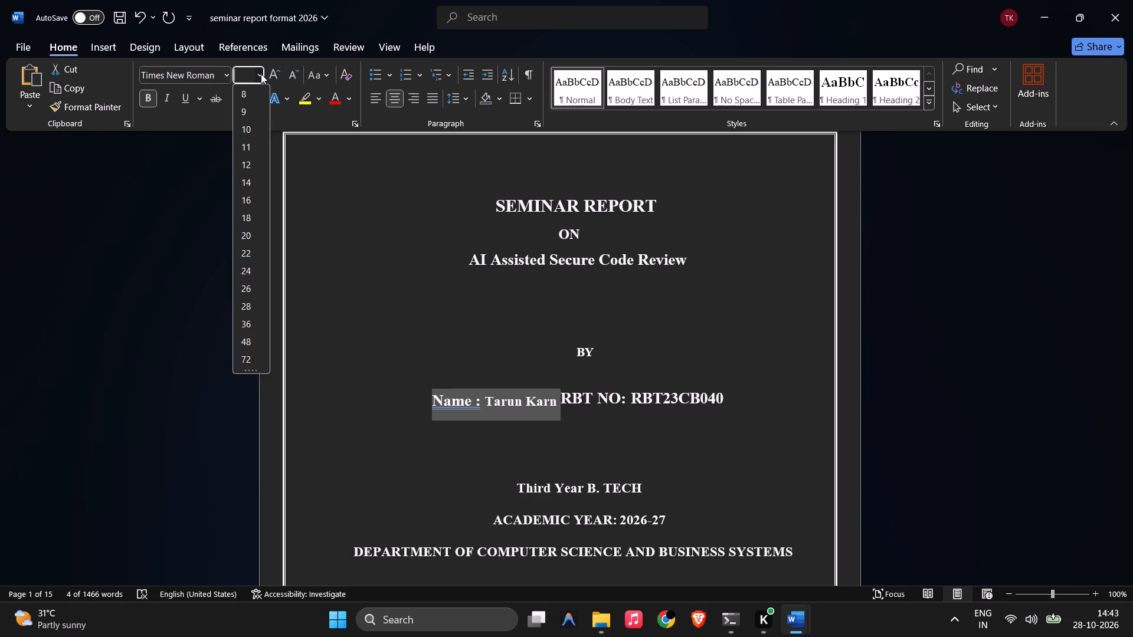
pyautogui.moveTo(252, 216); pyautogui.dragTo(253, 206)
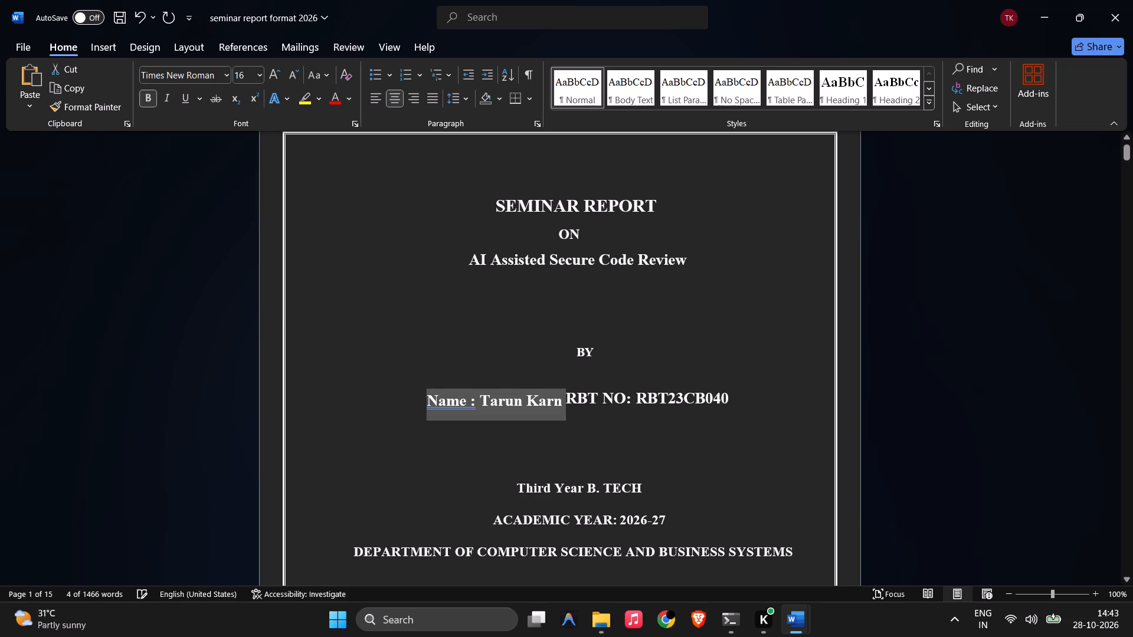
pyautogui.click(626, 369)
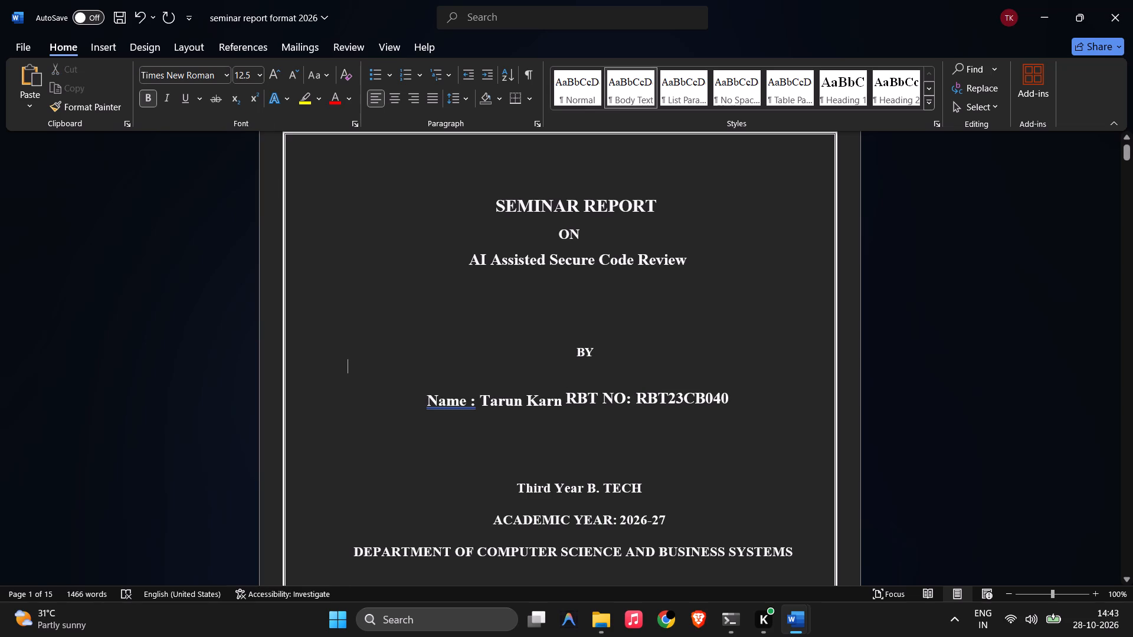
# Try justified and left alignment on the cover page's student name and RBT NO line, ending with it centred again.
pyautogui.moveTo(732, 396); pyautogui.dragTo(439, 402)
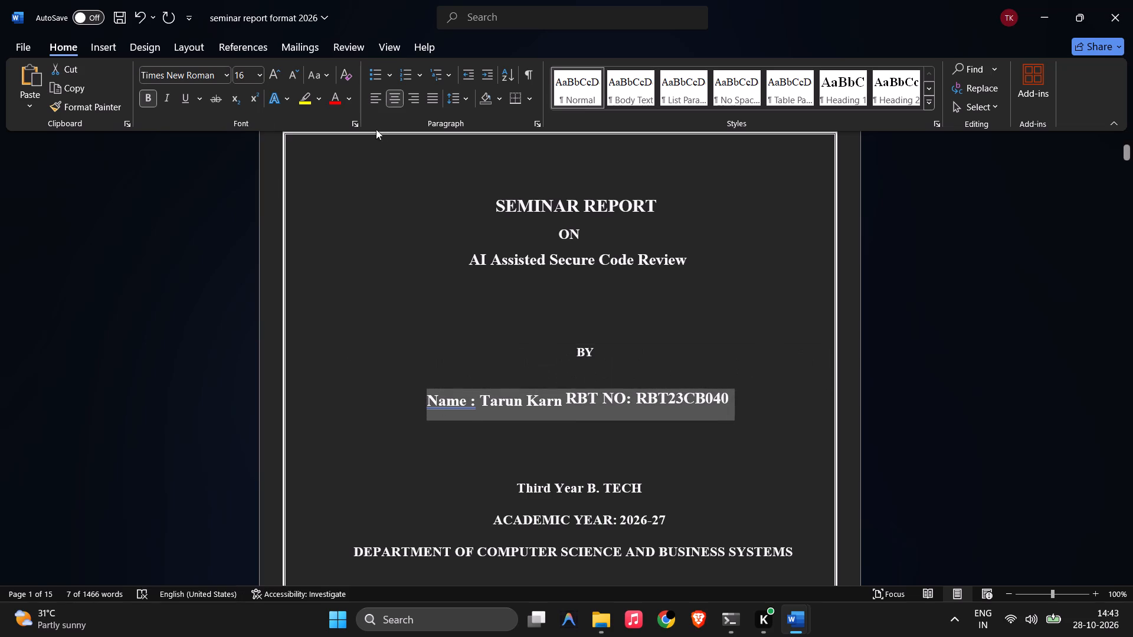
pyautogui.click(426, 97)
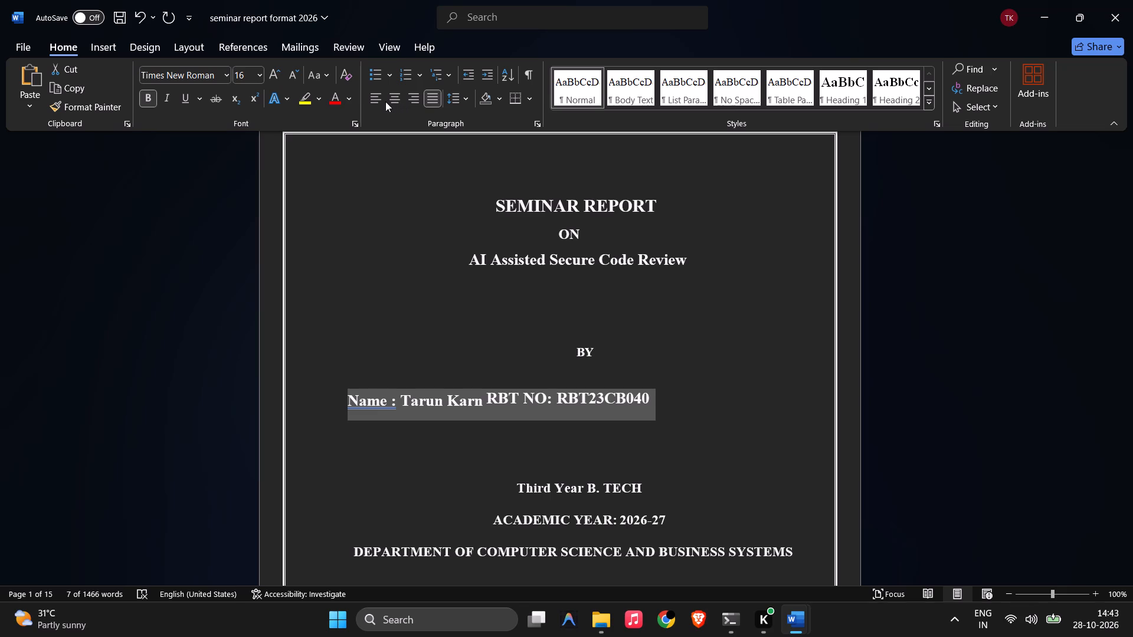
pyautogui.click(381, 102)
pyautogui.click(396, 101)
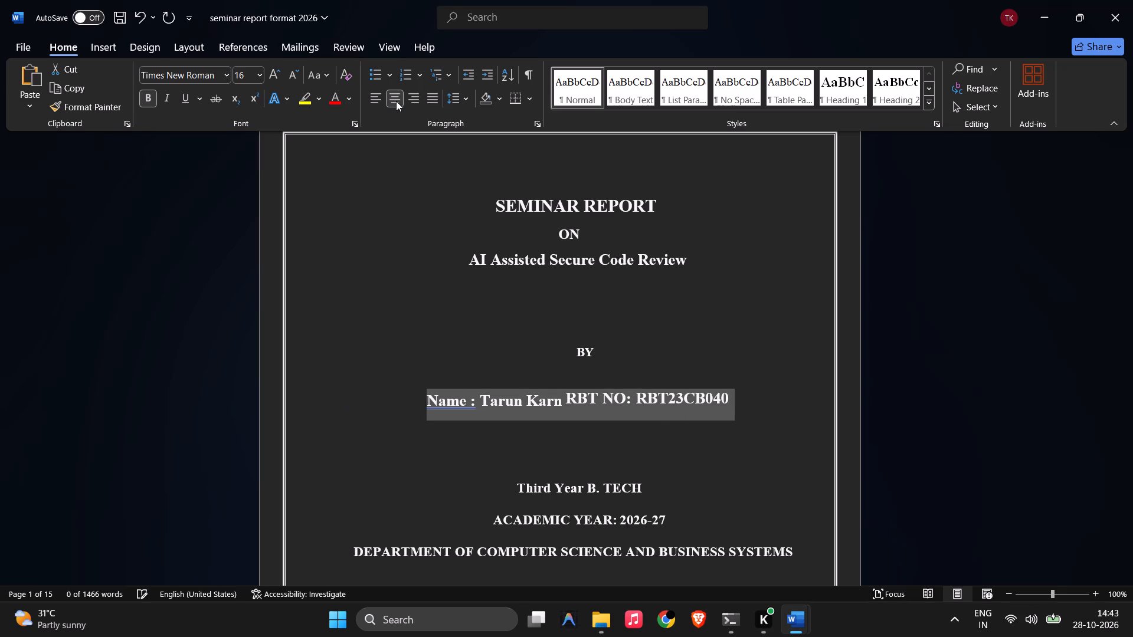
# Delete the RBT NO label and its number after the student's name on the cover page.
pyautogui.click(633, 406)
pyautogui.click(569, 399)
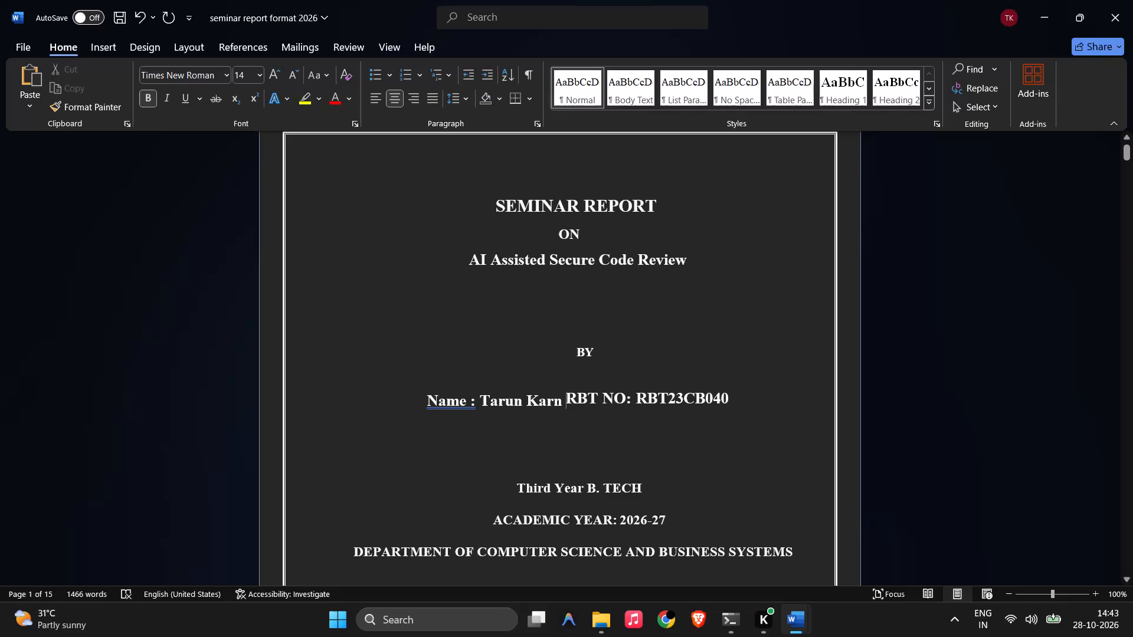
pyautogui.moveTo(569, 401); pyautogui.dragTo(723, 392)
pyautogui.press('BackSpace')
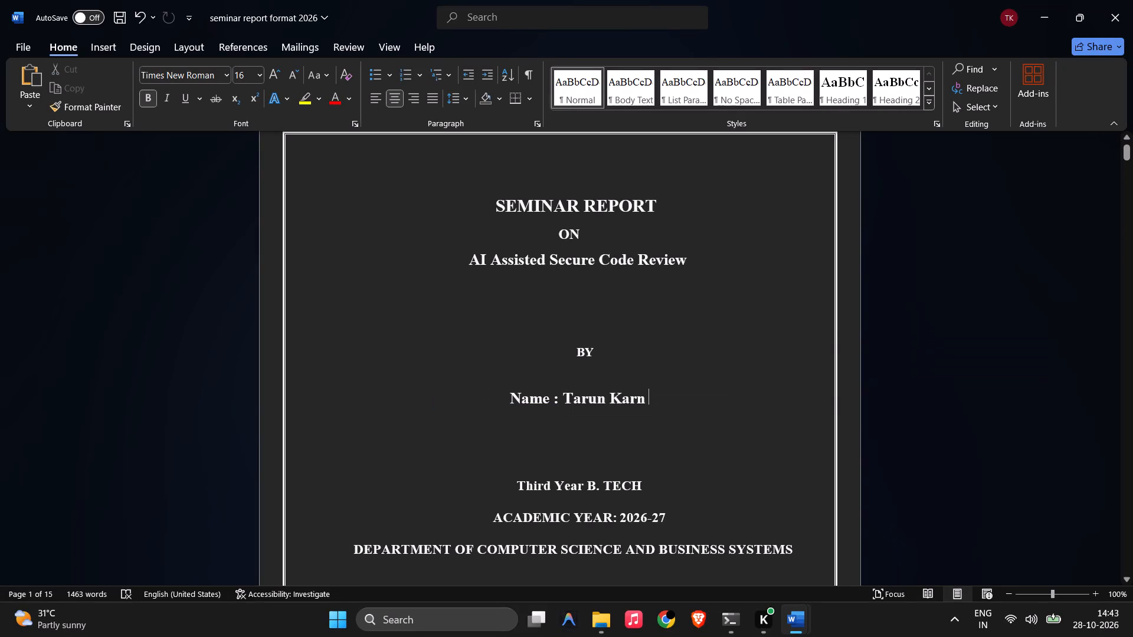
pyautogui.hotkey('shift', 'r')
pyautogui.press('BackSpace')
pyautogui.press('BackSpace')
# Enter the student's RBT number followed by a closing parenthesis after the name on the cover page.
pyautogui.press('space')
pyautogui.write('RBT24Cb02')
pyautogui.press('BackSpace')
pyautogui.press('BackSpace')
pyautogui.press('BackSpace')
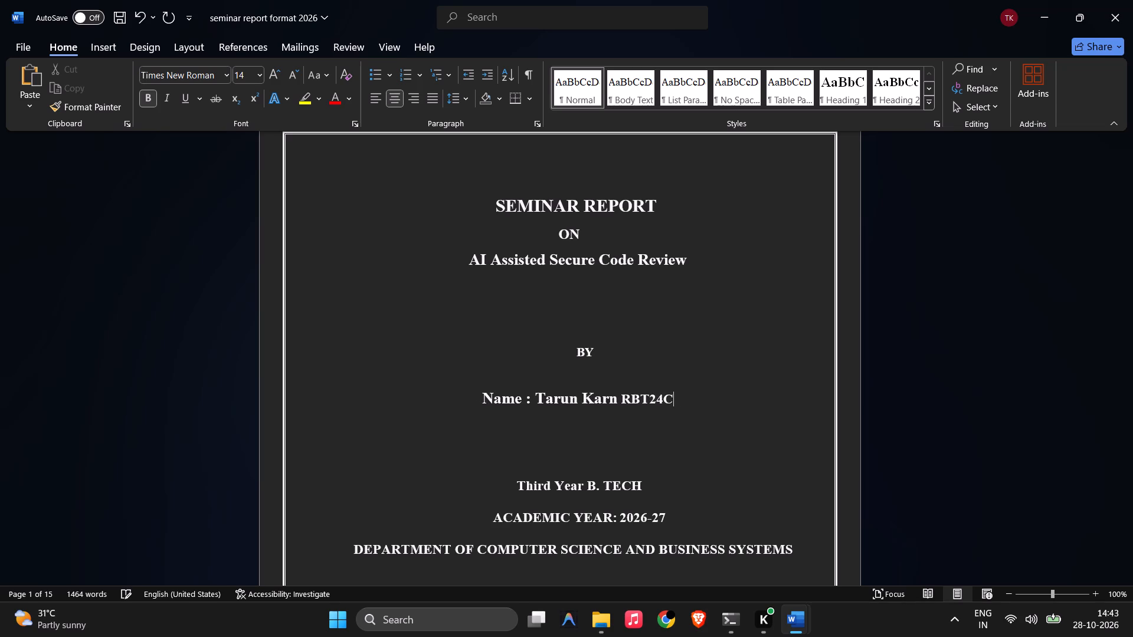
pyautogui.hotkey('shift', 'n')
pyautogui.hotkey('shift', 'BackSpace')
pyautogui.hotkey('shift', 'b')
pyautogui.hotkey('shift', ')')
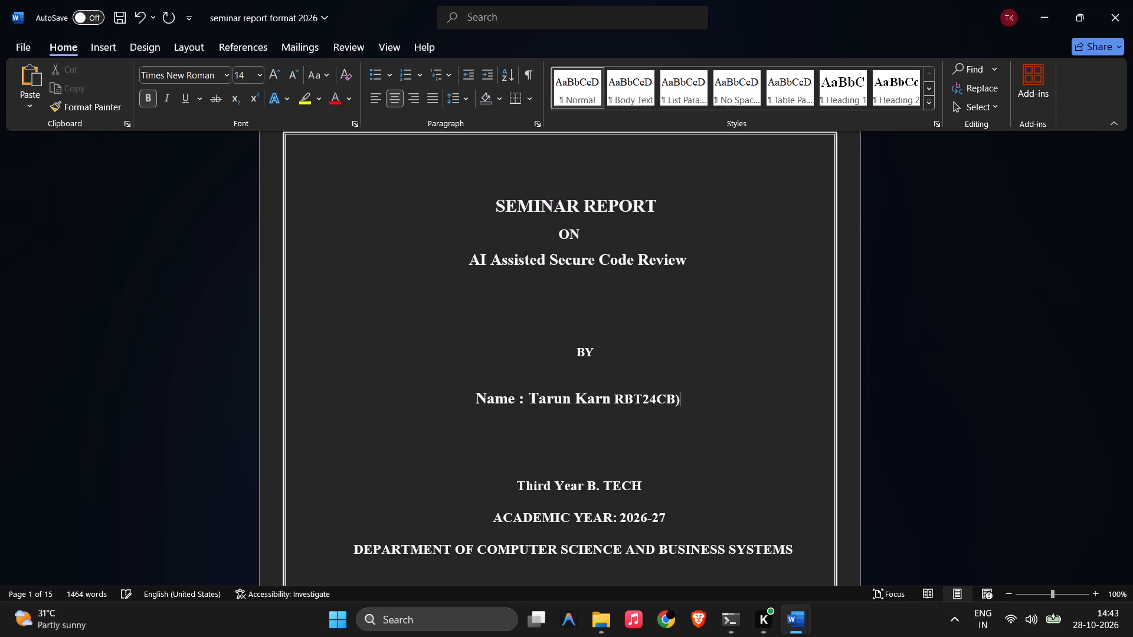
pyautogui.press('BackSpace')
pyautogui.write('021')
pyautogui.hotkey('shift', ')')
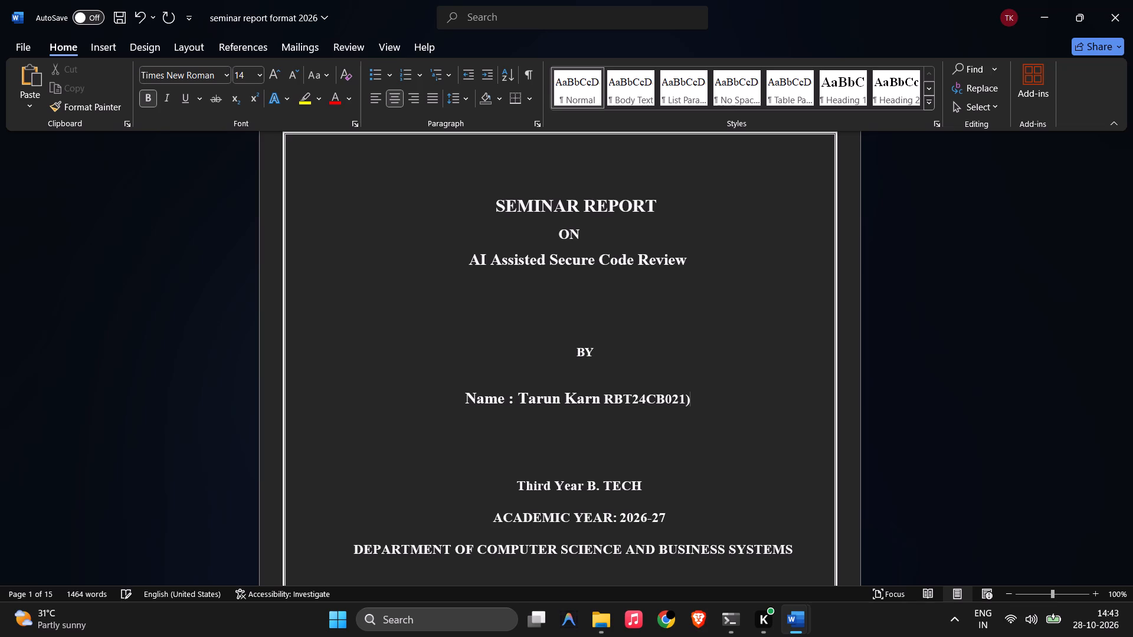
# Insert an opening parenthesis before the RBT number on the cover page and save the document.
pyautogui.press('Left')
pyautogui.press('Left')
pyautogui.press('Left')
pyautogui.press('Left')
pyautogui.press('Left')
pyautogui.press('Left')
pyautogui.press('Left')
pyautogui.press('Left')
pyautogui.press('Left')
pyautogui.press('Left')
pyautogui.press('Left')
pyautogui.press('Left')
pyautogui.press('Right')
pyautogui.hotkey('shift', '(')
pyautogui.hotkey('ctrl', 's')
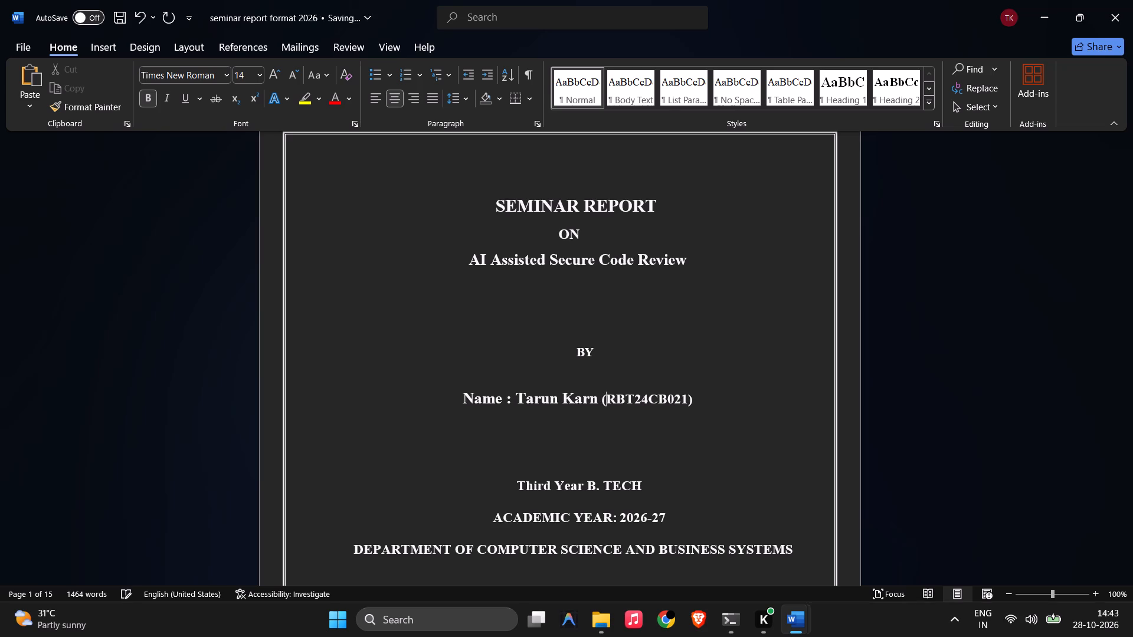
# Review the whole cover page from the title down to the college name and footer.
pyautogui.scroll(-3, 724, 392)
pyautogui.scroll(-5, 640, 380)
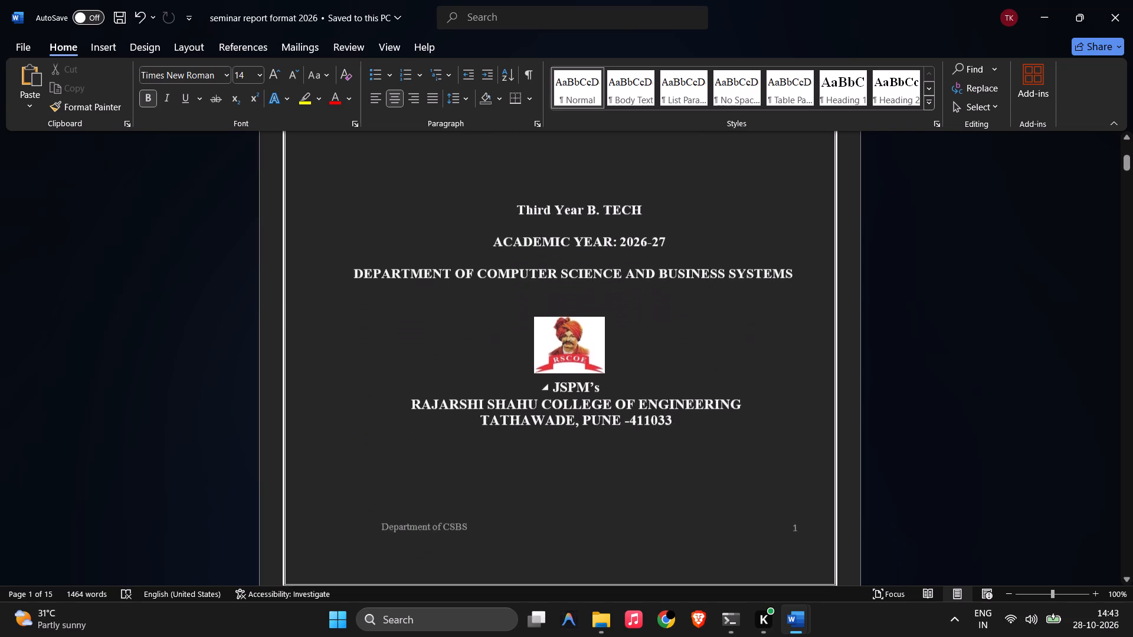
pyautogui.scroll(-2, 640, 380)
pyautogui.scroll(13, 640, 380)
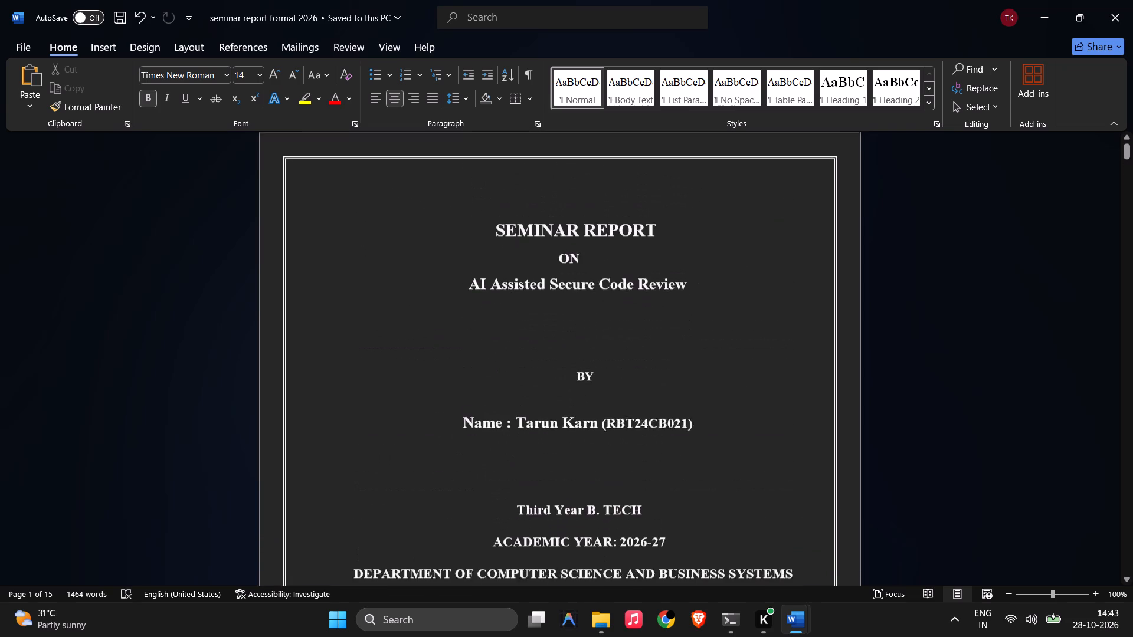
pyautogui.click(633, 344)
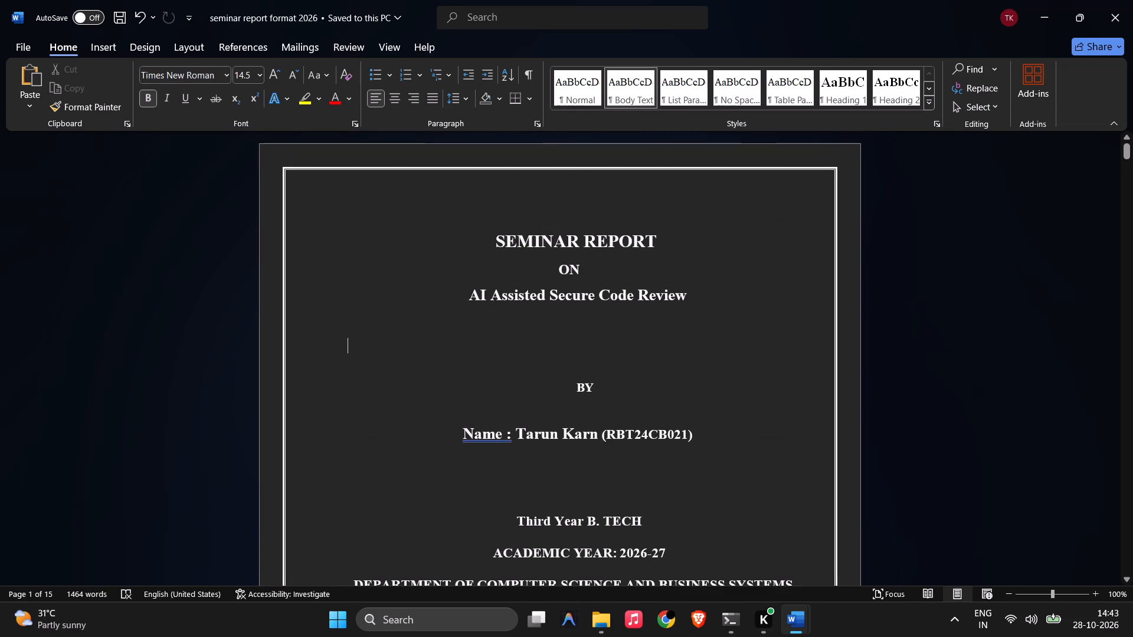
# Switch to the seminar reportg document and copy the title AI Assisted Secure Code Review from its certificate text.
pyautogui.scroll(-18, 633, 344)
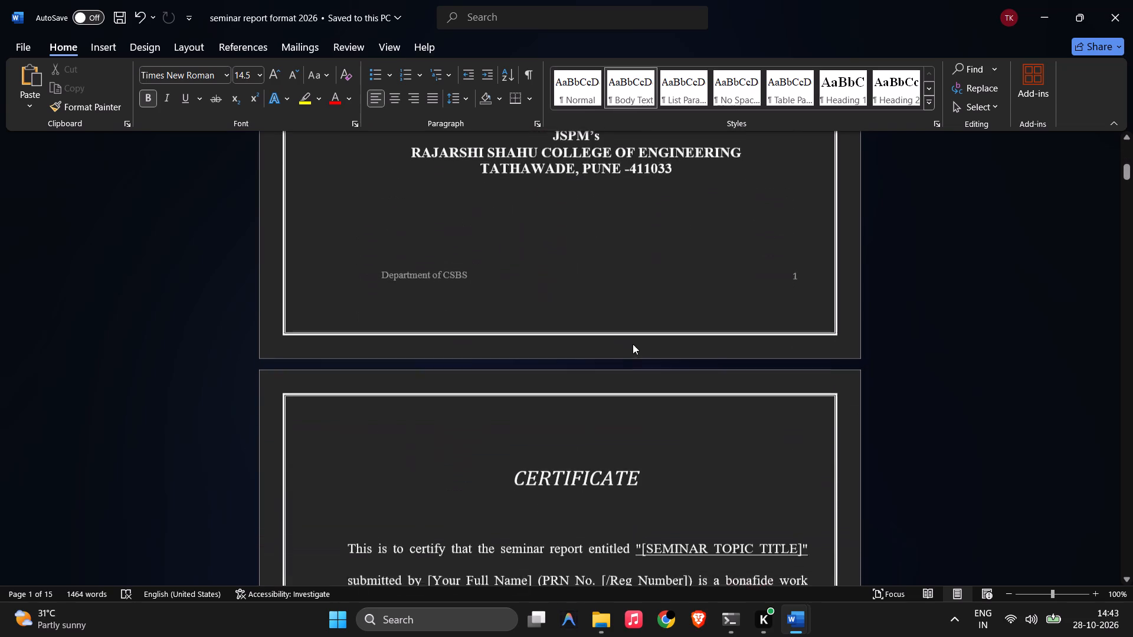
pyautogui.scroll(-6, 633, 344)
pyautogui.hotkey('alt', 'Tab')
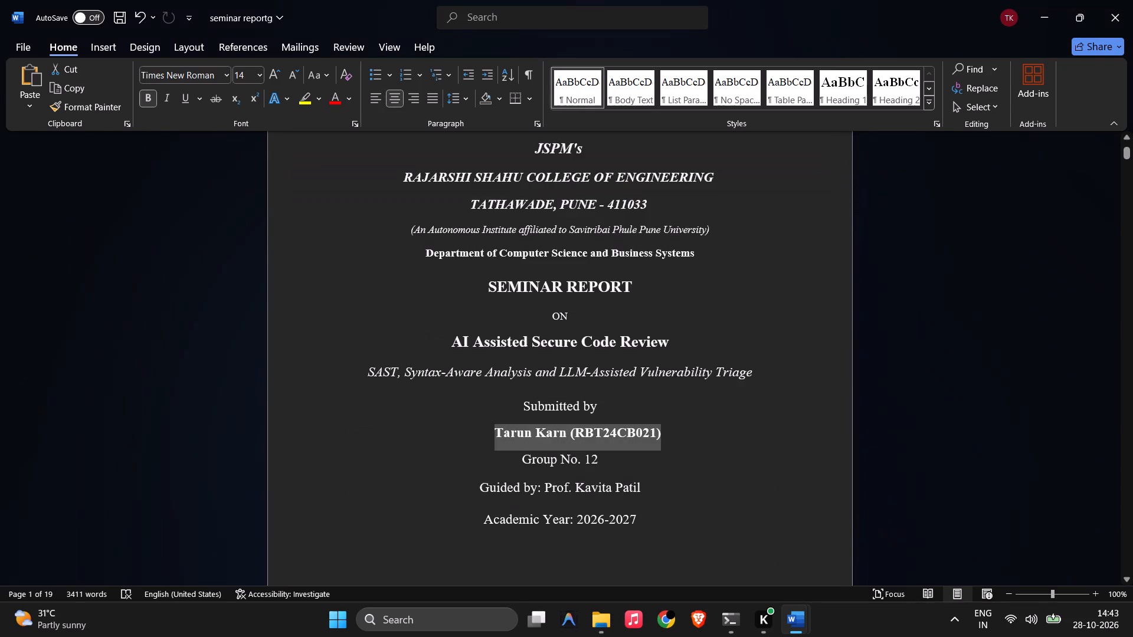
pyautogui.scroll(-16, 680, 295)
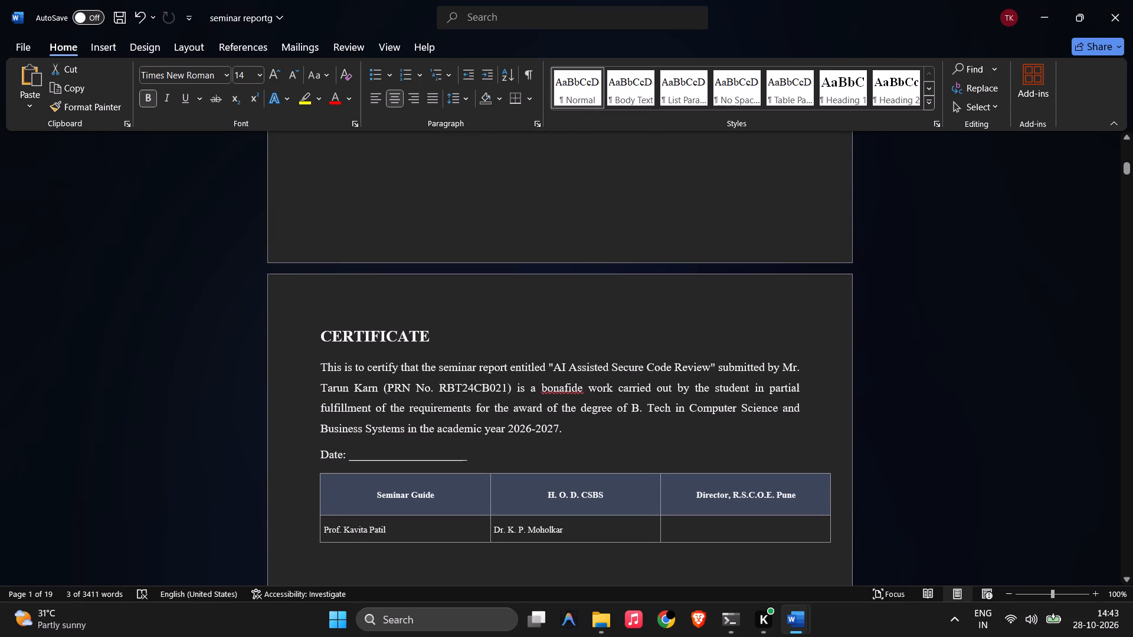
pyautogui.click(714, 369)
pyautogui.moveTo(706, 370); pyautogui.dragTo(560, 376)
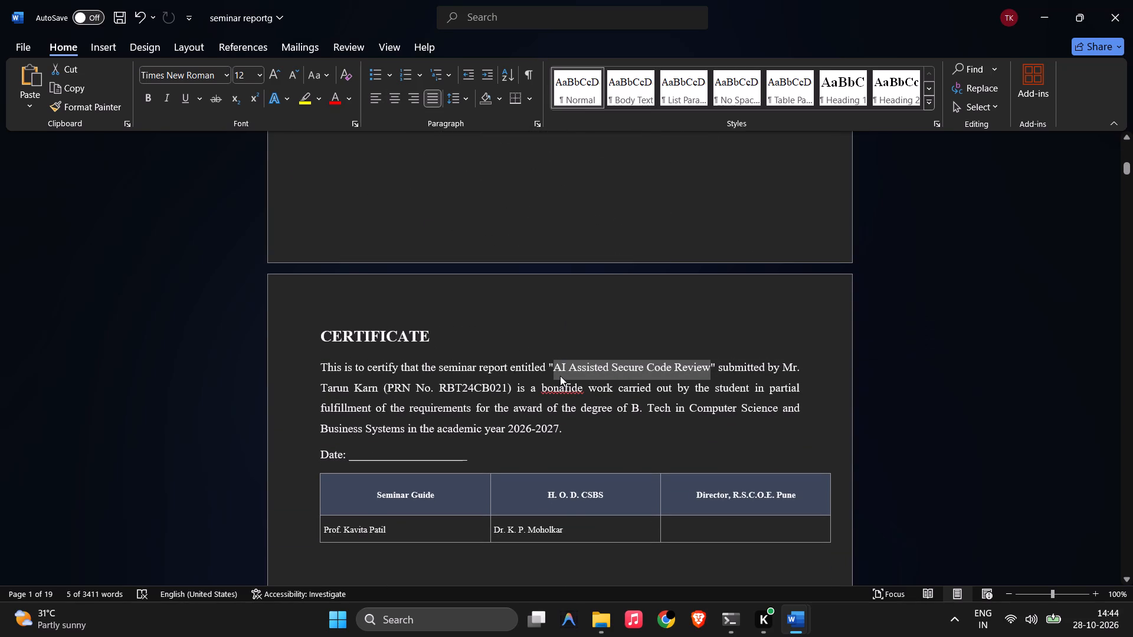
pyautogui.hotkey('ctrl', 'c')
# Back in seminar report format 2026, replace the certificate's quoted [SEMINAR TOPIC TITLE] placeholder with the copied title.
pyautogui.hotkey('alt', 'Tab')
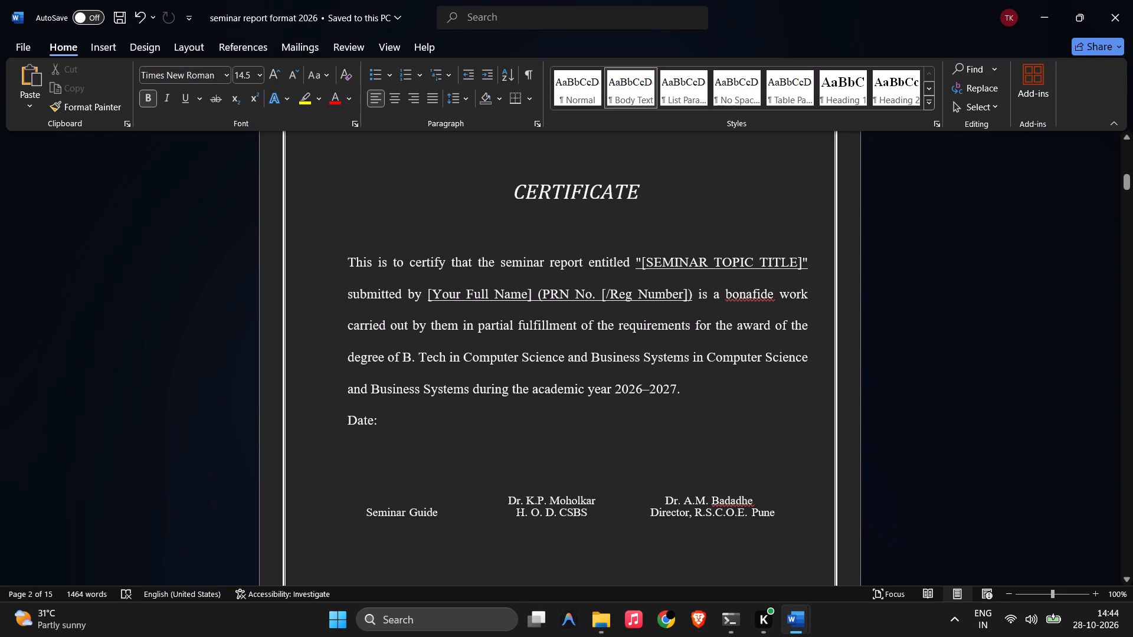
pyautogui.moveTo(635, 262); pyautogui.dragTo(803, 261)
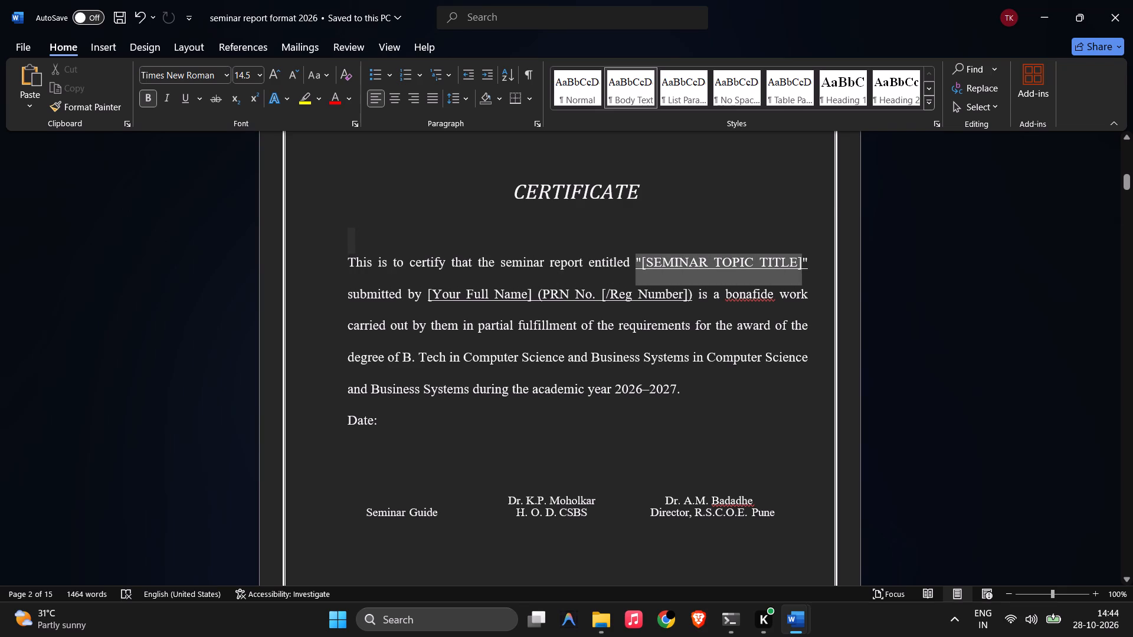
pyautogui.moveTo(803, 261); pyautogui.dragTo(808, 265)
pyautogui.hotkey('ctrl', 'v')
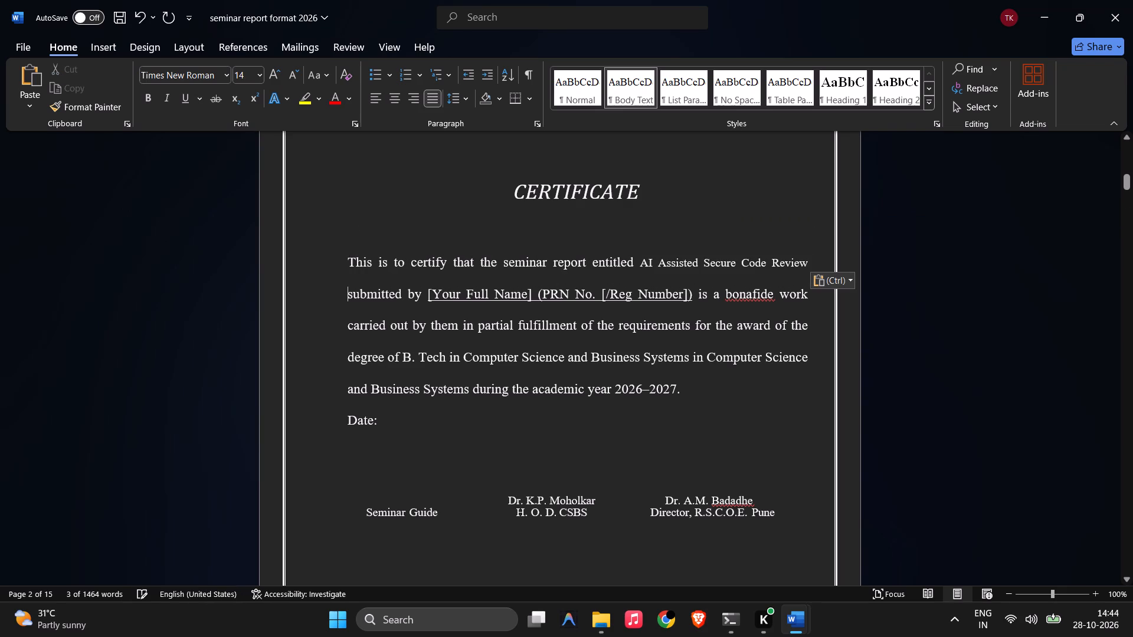
# Select the pasted title in the certificate text and open its font size for editing.
pyautogui.click(640, 261)
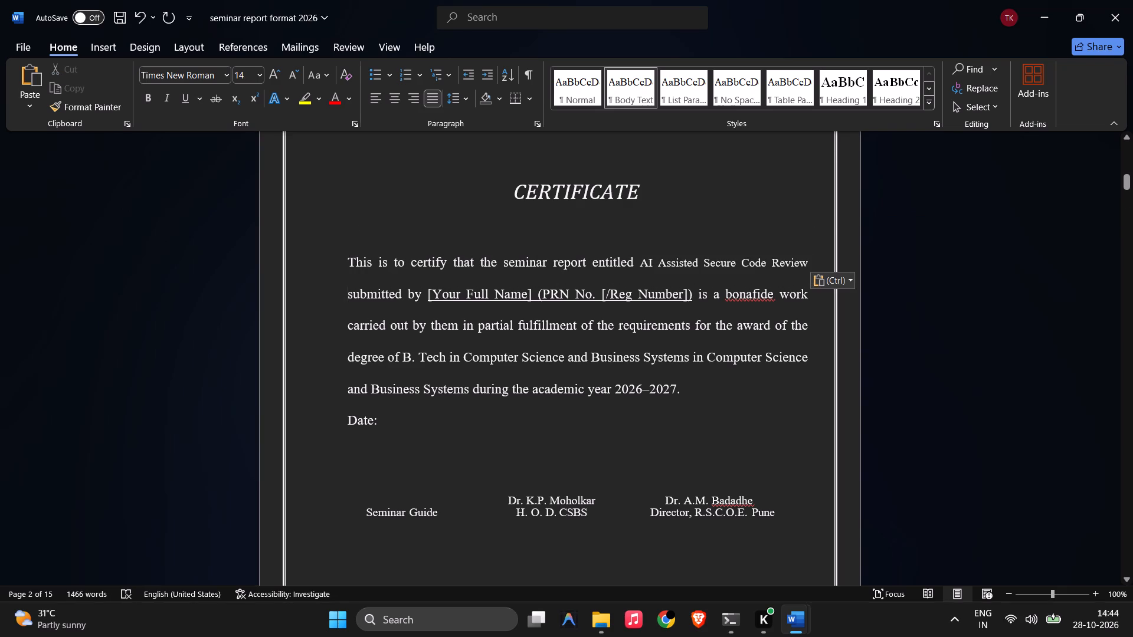
pyautogui.click(626, 263)
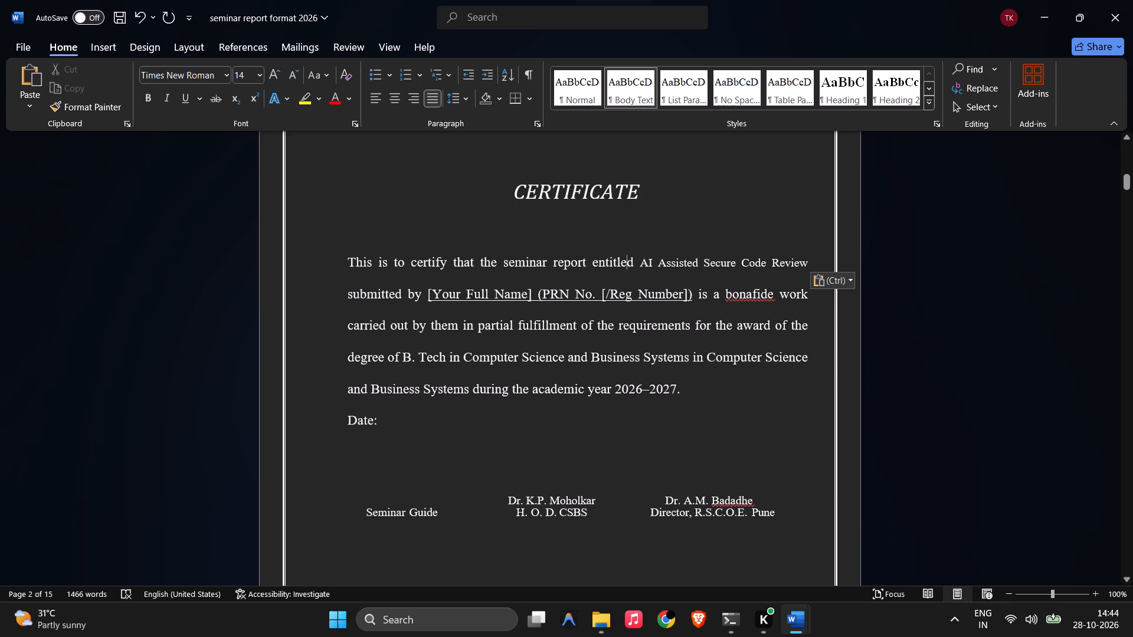
pyautogui.click(579, 265)
pyautogui.click(661, 258)
pyautogui.moveTo(641, 263); pyautogui.dragTo(793, 260)
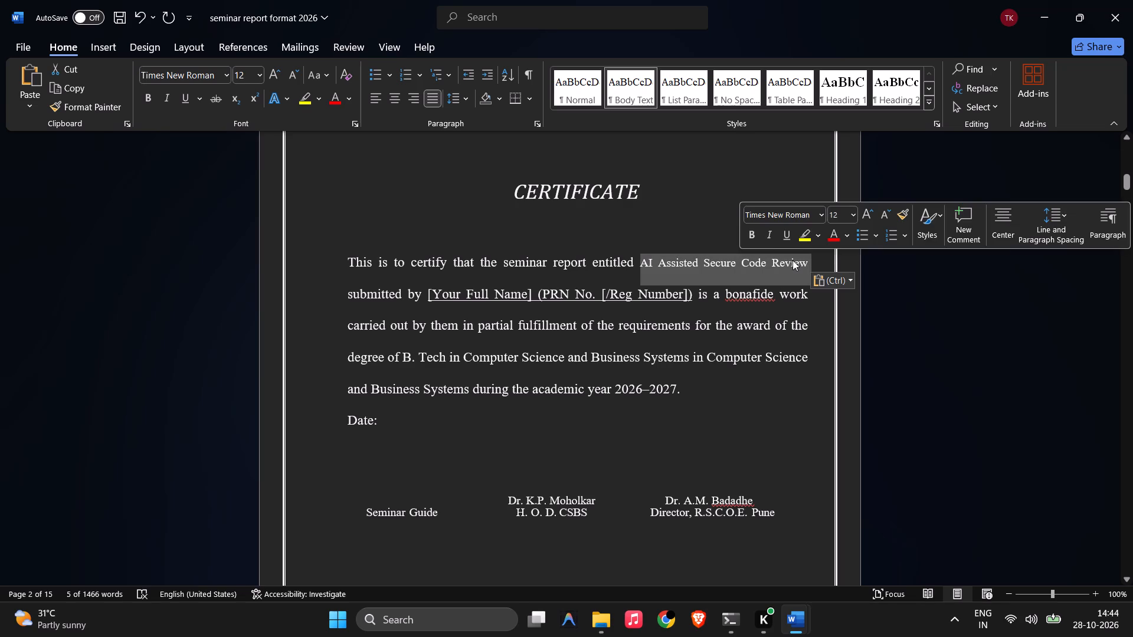
pyautogui.click(847, 213)
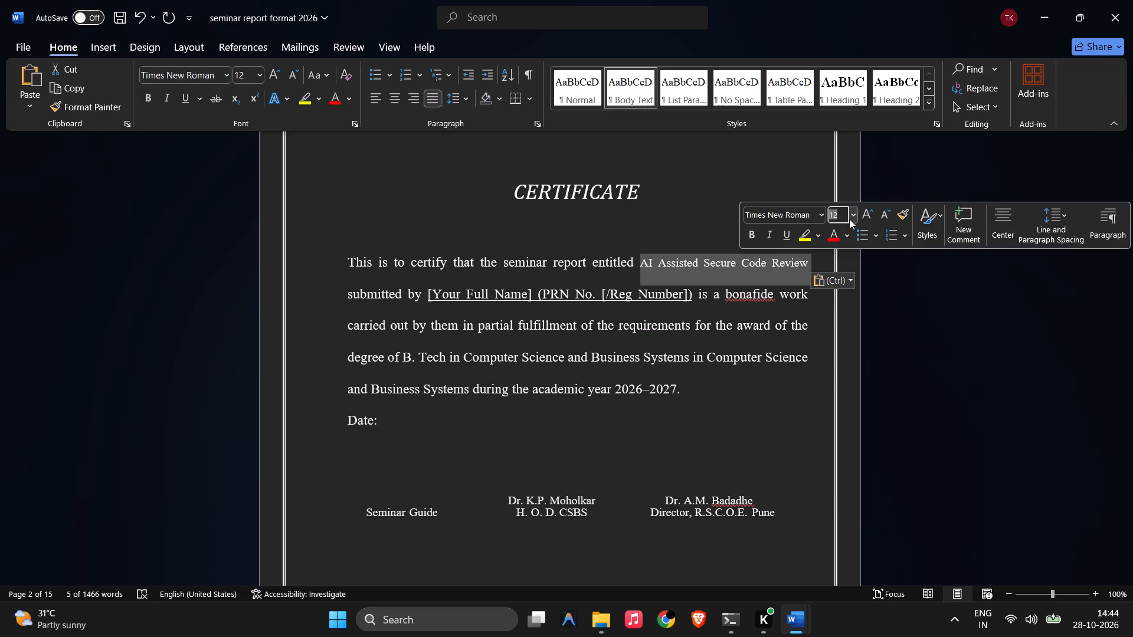
# Set the font size of the selected title in the certificate text to 14.
pyautogui.click(850, 219)
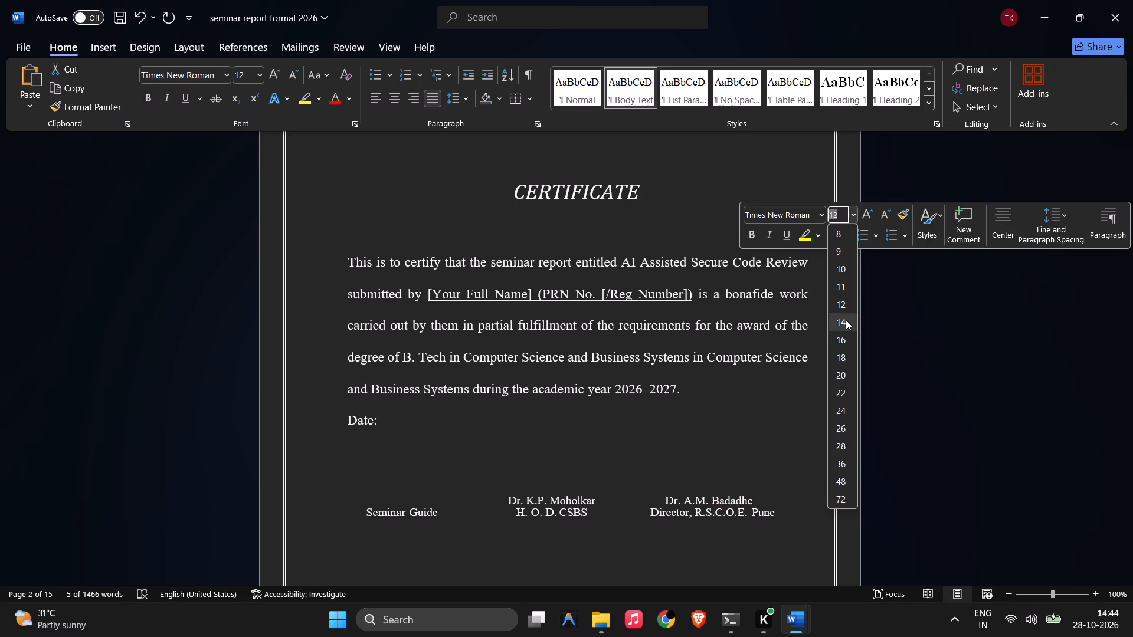
pyautogui.click(846, 320)
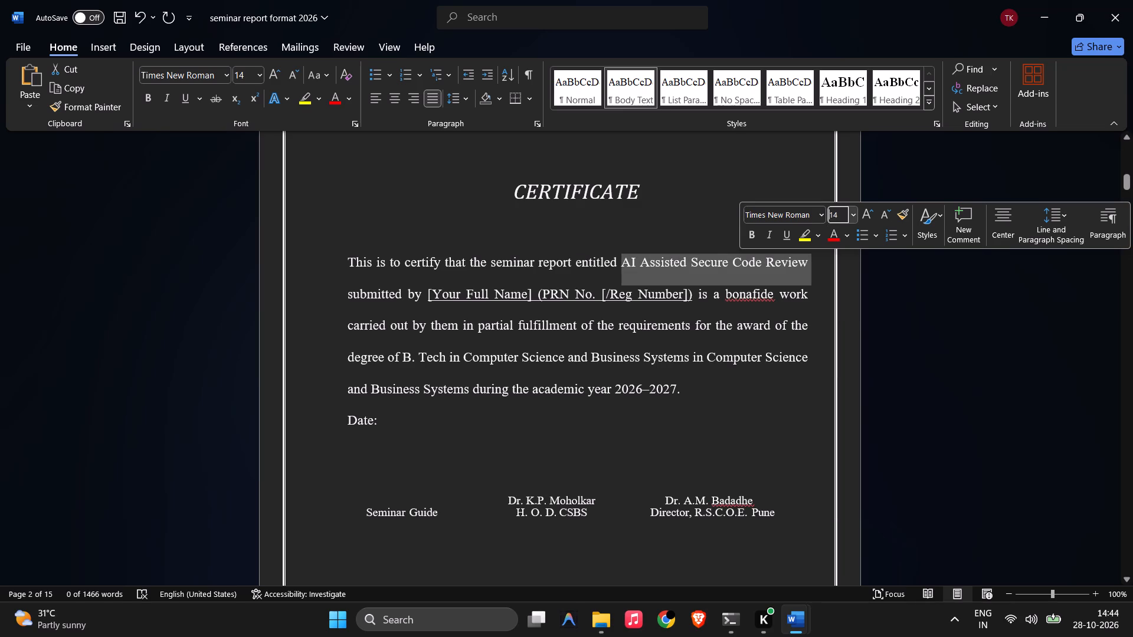
# Switch to the seminar reportg document and copy the student's titled name with the bracketed PRN number from its certificate text.
pyautogui.hotkey('alt', 'Tab')
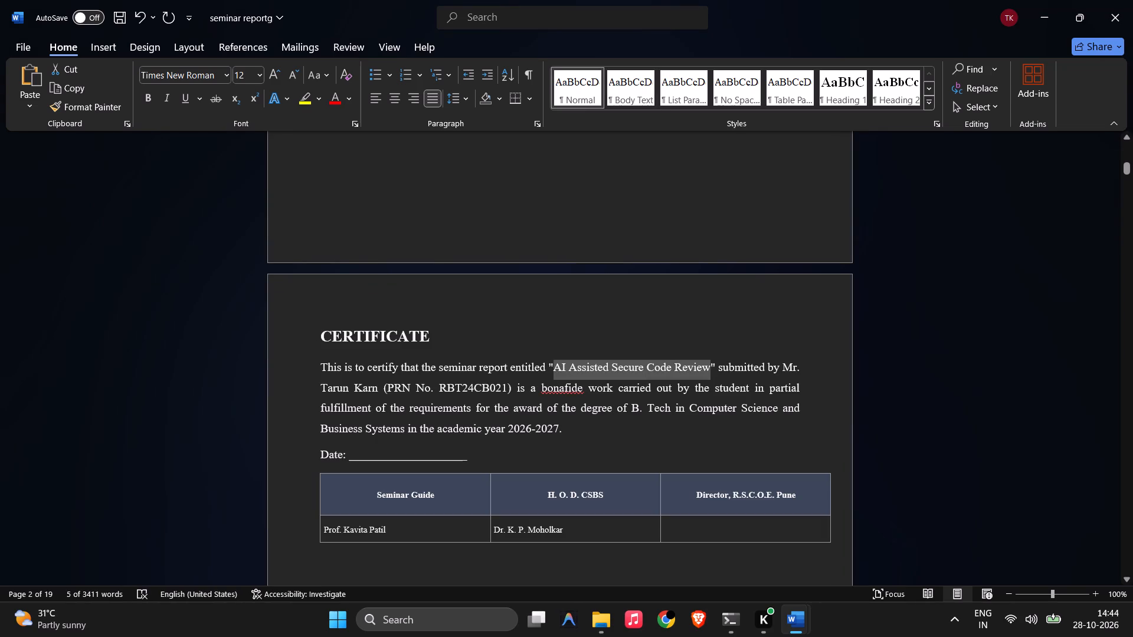
pyautogui.moveTo(317, 385); pyautogui.dragTo(512, 392)
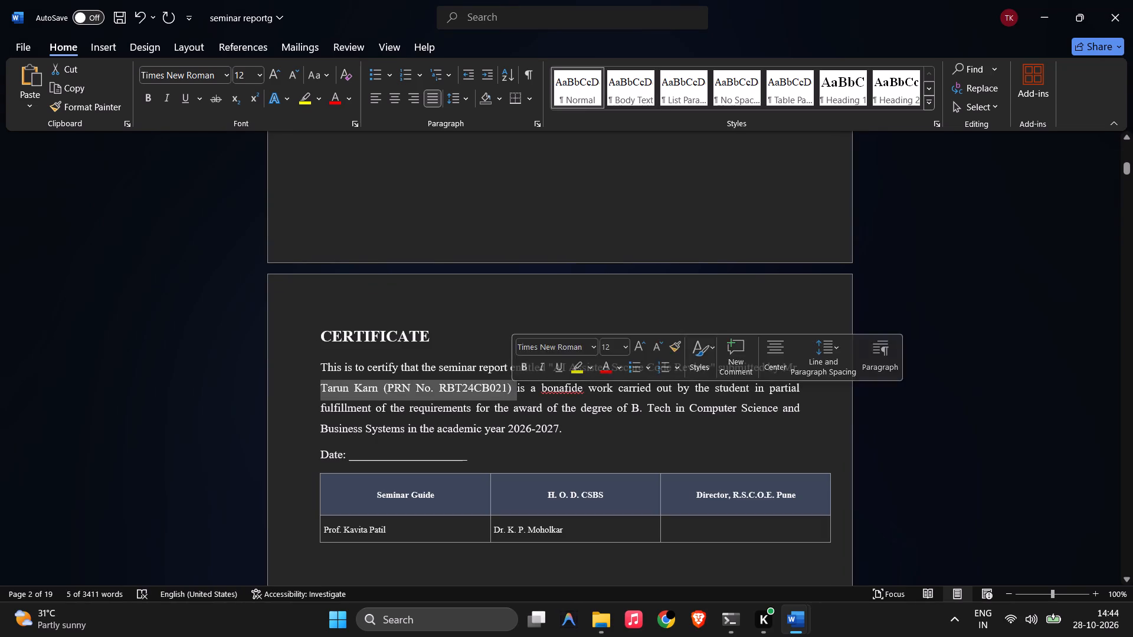
pyautogui.click(624, 408)
pyautogui.moveTo(783, 367); pyautogui.dragTo(791, 369)
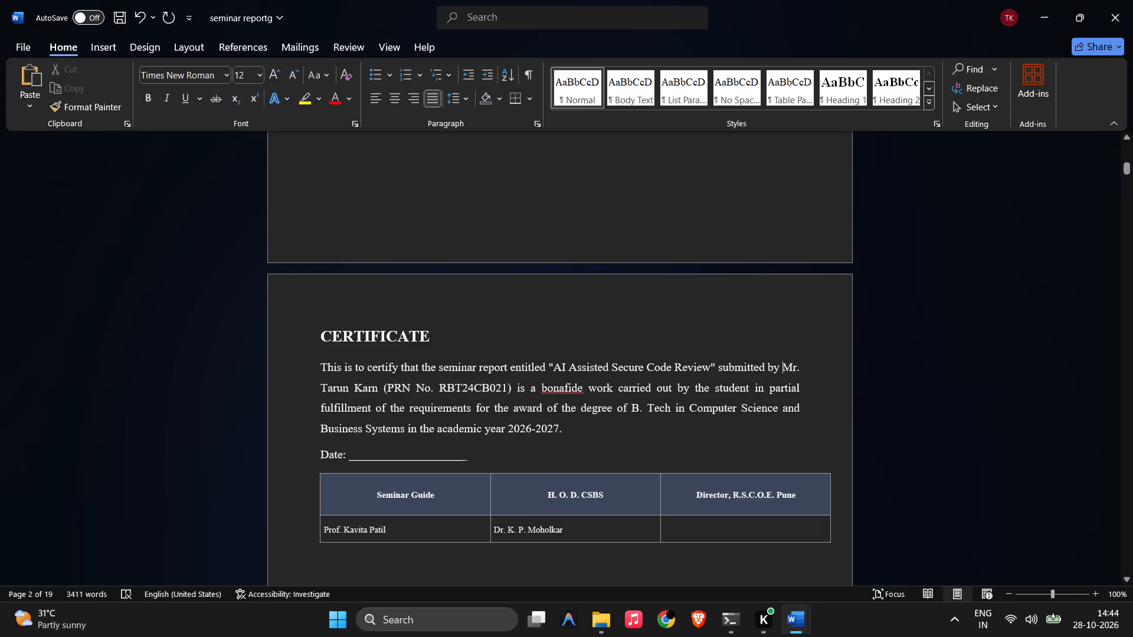
pyautogui.moveTo(791, 369); pyautogui.dragTo(515, 390)
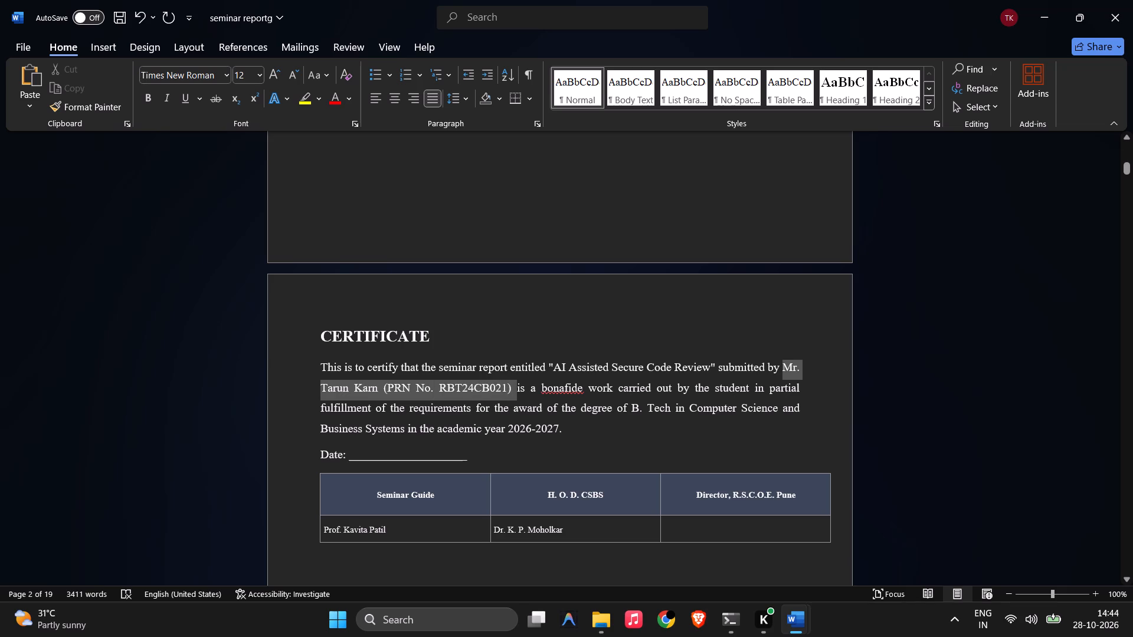
pyautogui.moveTo(515, 390); pyautogui.dragTo(511, 388)
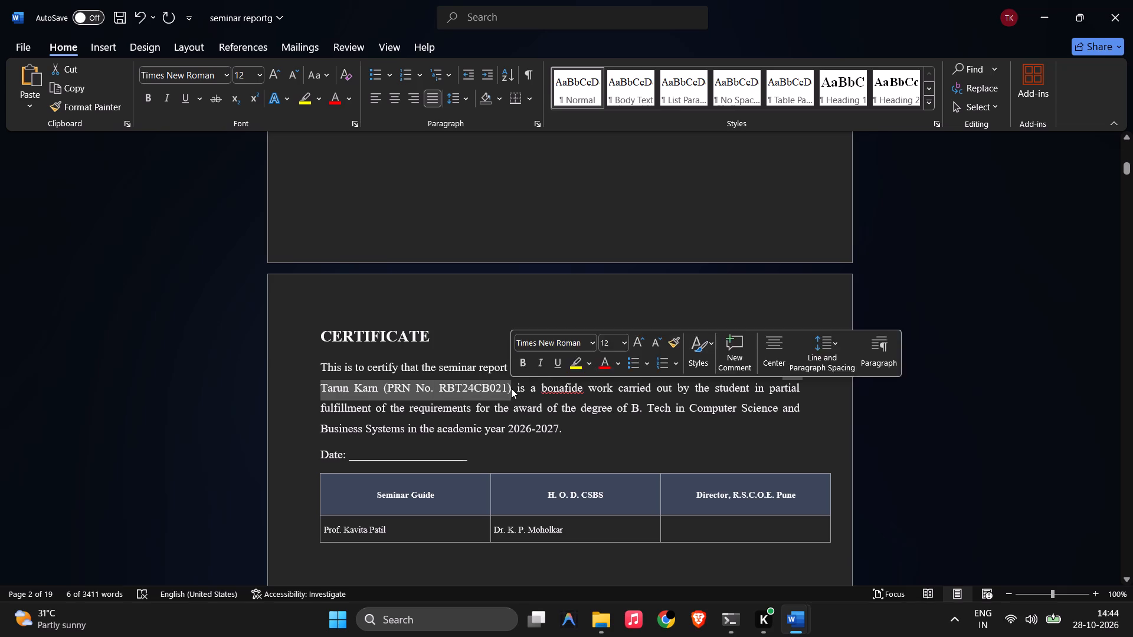
pyautogui.hotkey('ctrl', 'c')
# Back in seminar report format 2026, replace the certificate's [Your Full Name] (PRN No. [/Reg Number]) placeholder with the copied student details.
pyautogui.hotkey('alt', 'Tab')
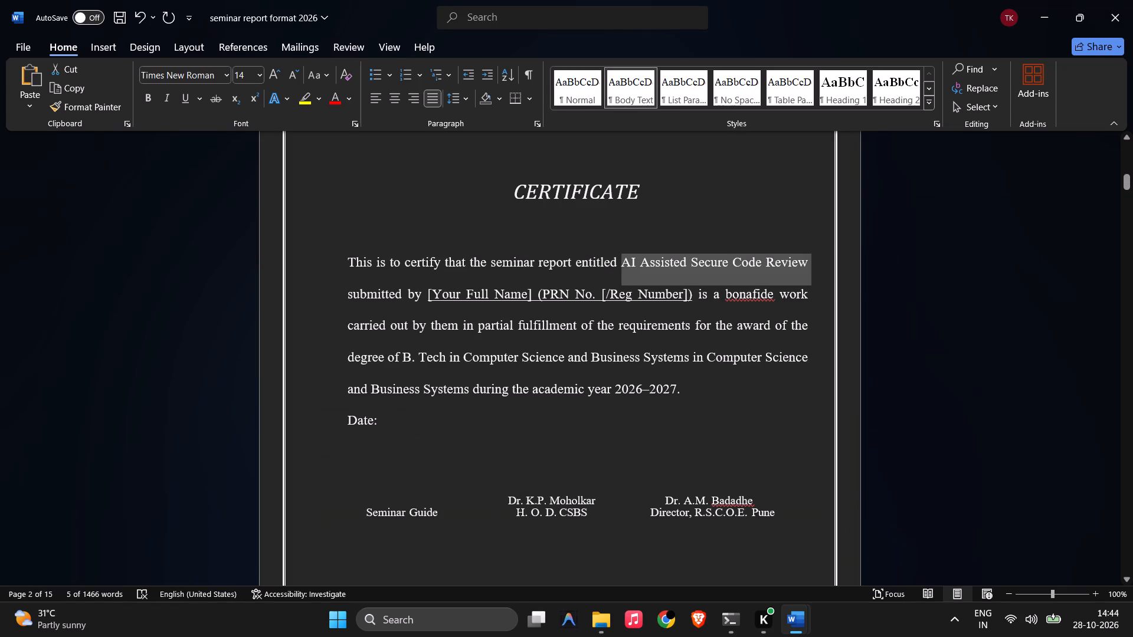
pyautogui.moveTo(427, 291); pyautogui.dragTo(690, 295)
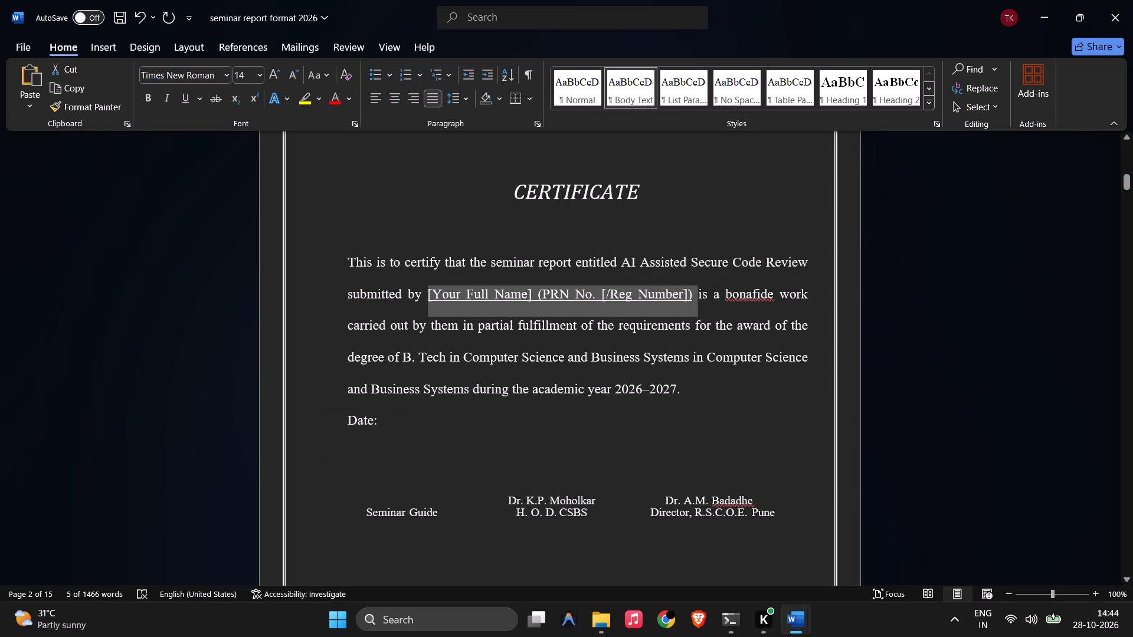
pyautogui.moveTo(690, 295); pyautogui.dragTo(693, 300)
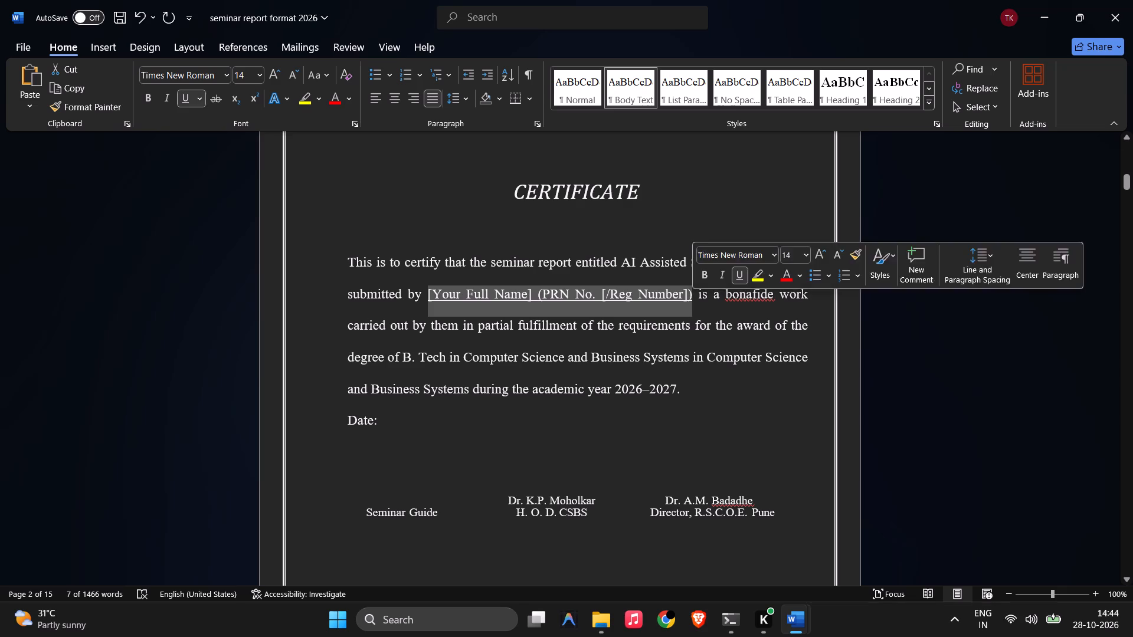
pyautogui.hotkey('ctrl', 'v')
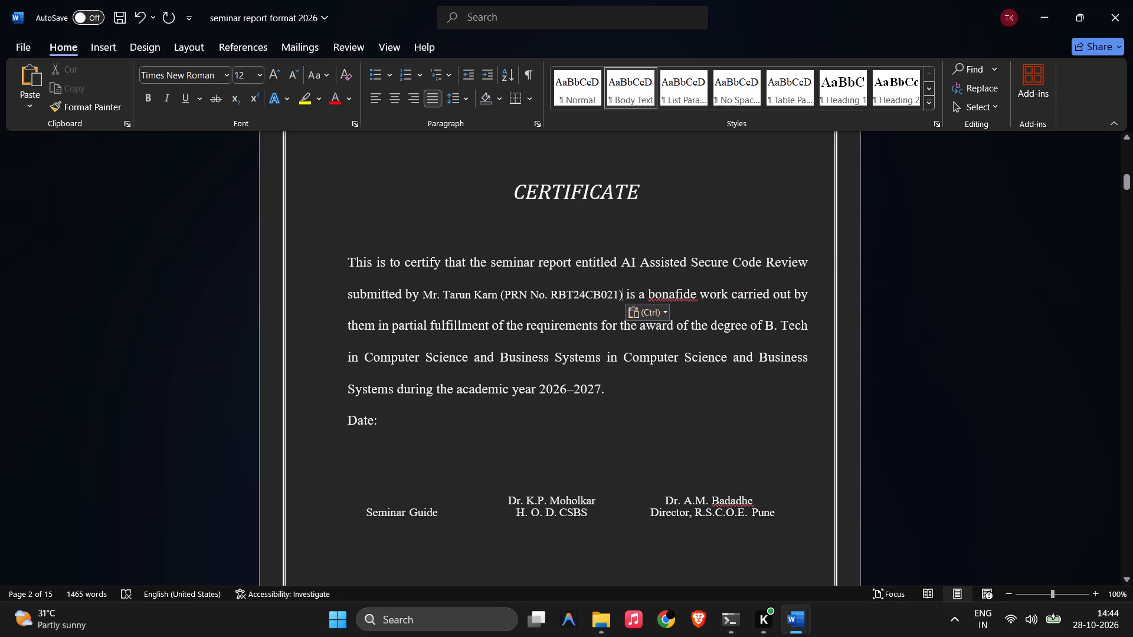
# Set the font size of the pasted student name and PRN number in the certificate to 14.
pyautogui.moveTo(623, 292); pyautogui.dragTo(475, 297)
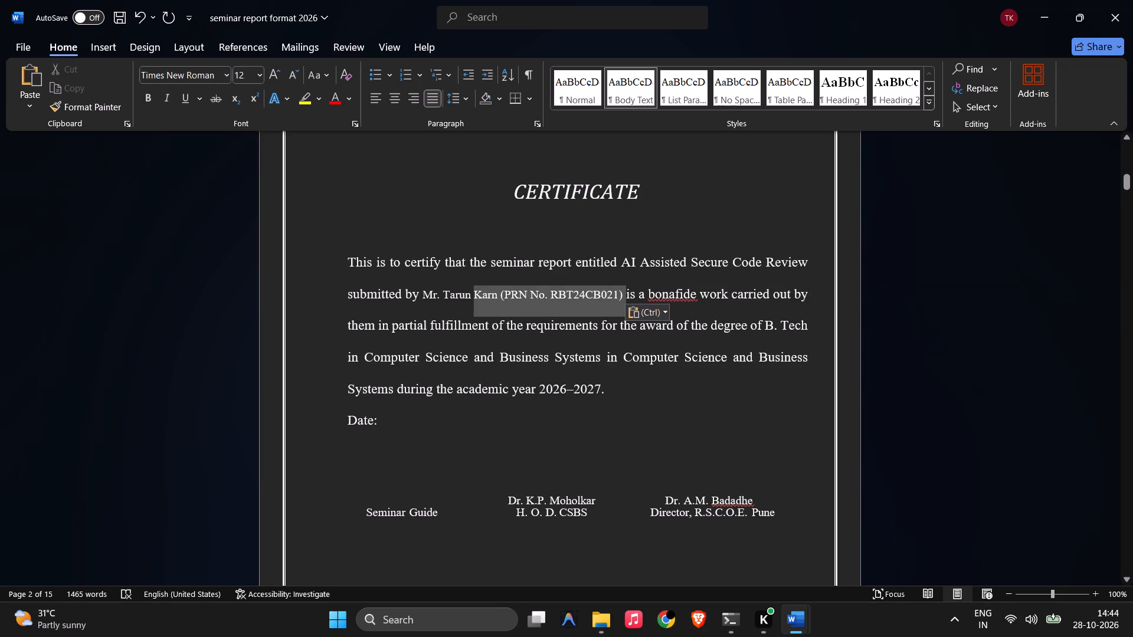
pyautogui.moveTo(475, 297); pyautogui.dragTo(427, 301)
pyautogui.click(258, 78)
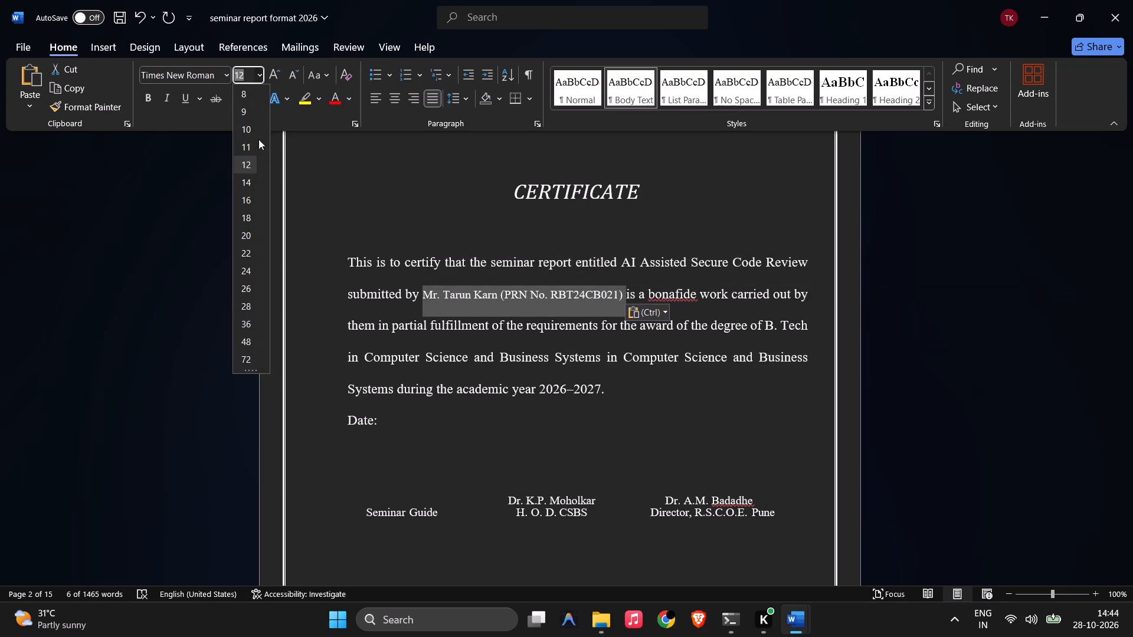
pyautogui.click(246, 183)
pyautogui.click(506, 347)
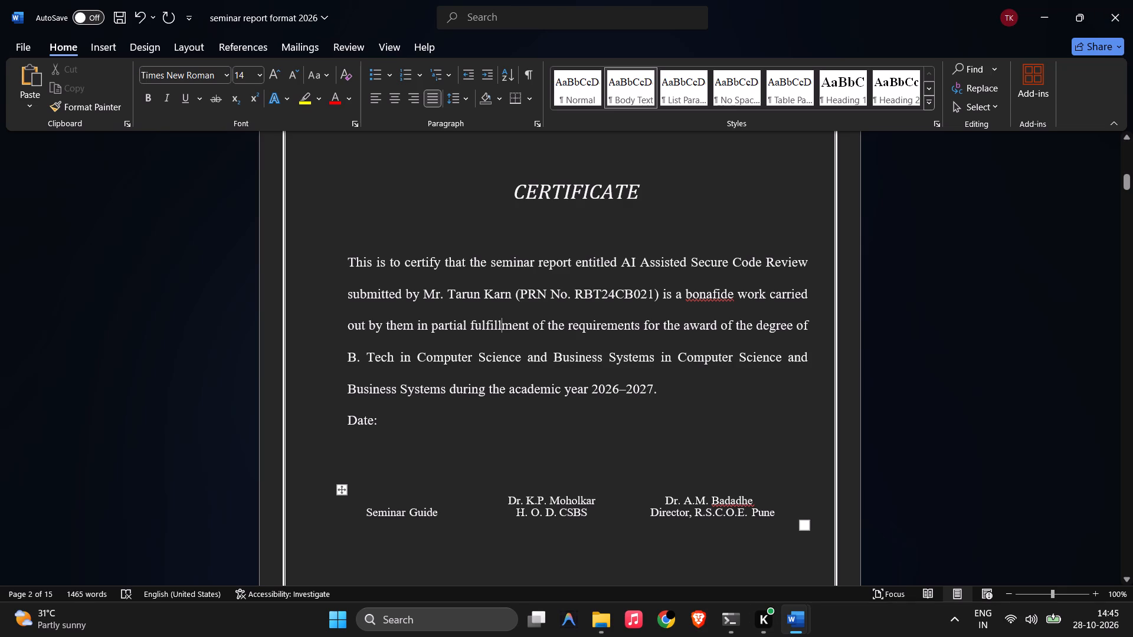
# Remove the space in the certificate's degree name so it reads B.Tech.
pyautogui.click(368, 363)
pyautogui.press('BackSpace')
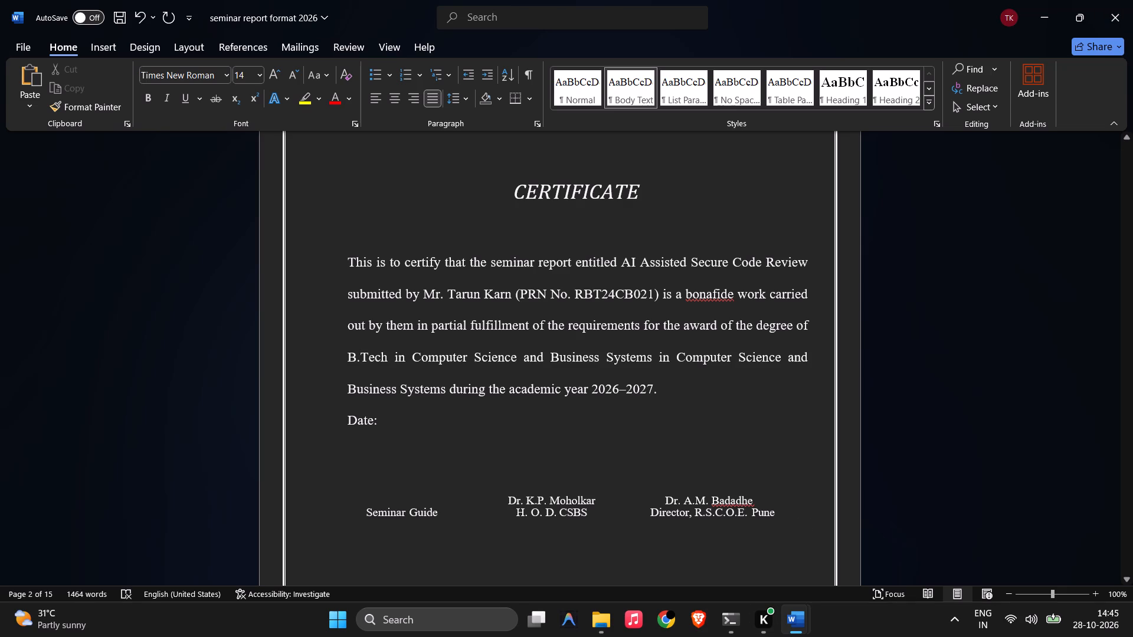
# Enter 26 OCT 2026 after the certificate's Date label.
pyautogui.click(395, 418)
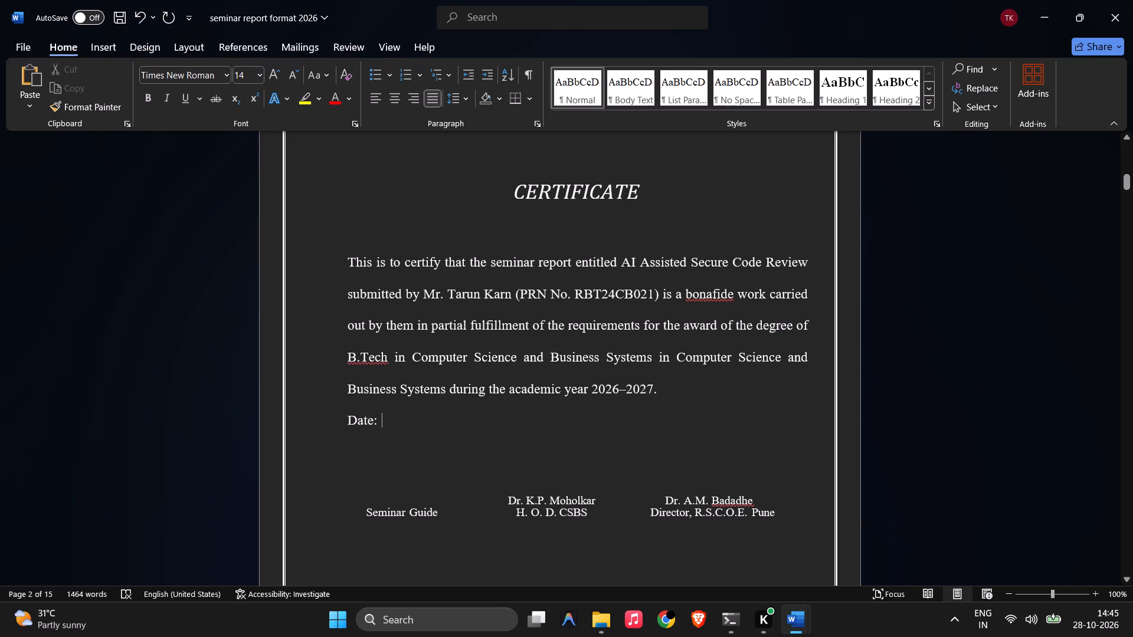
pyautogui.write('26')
# Complete the certificate's date line by adding OCT 2026 after the day 26.
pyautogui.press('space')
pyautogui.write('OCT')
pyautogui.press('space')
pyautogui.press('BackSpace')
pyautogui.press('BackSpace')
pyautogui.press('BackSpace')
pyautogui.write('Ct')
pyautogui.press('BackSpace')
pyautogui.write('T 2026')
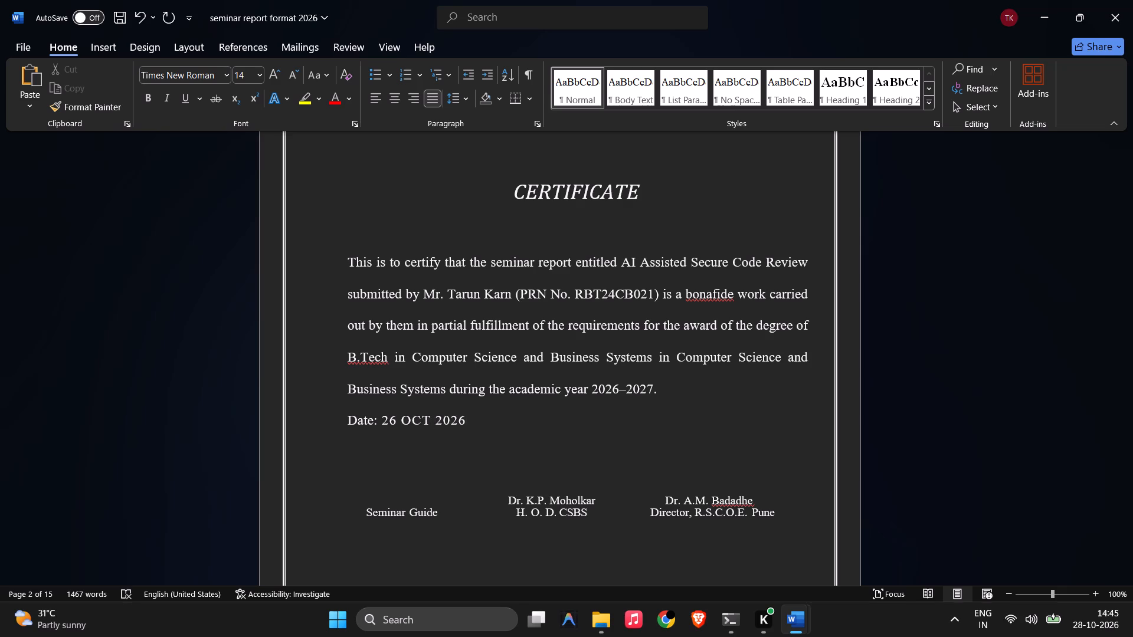
# Change the month in the certificate's date line to October, written out with only the first letter capitalised.
pyautogui.click(427, 419)
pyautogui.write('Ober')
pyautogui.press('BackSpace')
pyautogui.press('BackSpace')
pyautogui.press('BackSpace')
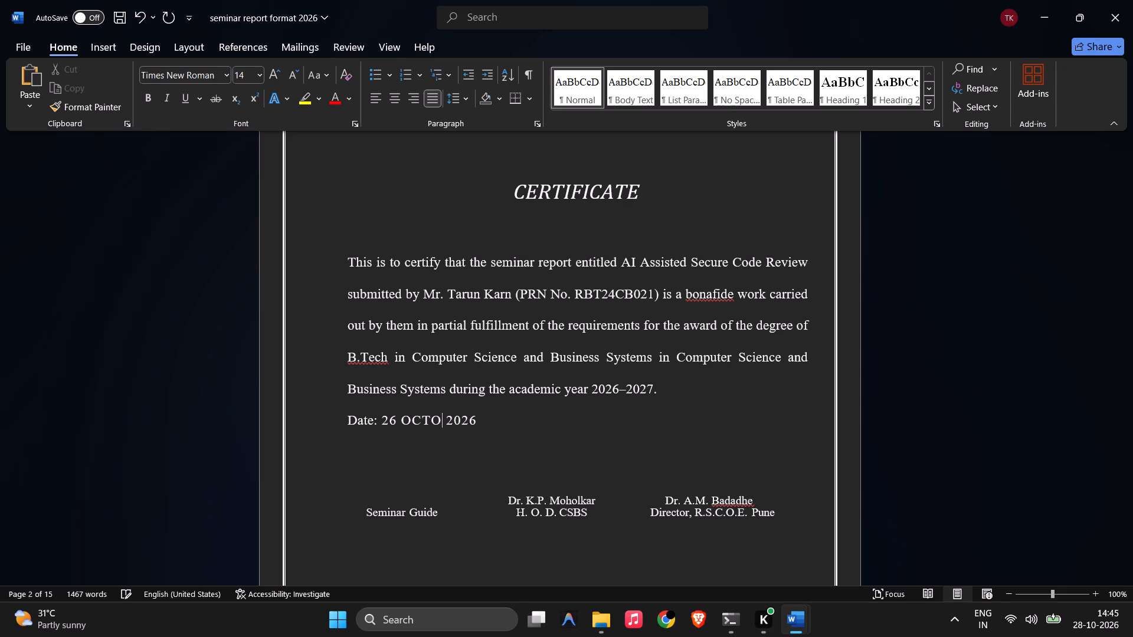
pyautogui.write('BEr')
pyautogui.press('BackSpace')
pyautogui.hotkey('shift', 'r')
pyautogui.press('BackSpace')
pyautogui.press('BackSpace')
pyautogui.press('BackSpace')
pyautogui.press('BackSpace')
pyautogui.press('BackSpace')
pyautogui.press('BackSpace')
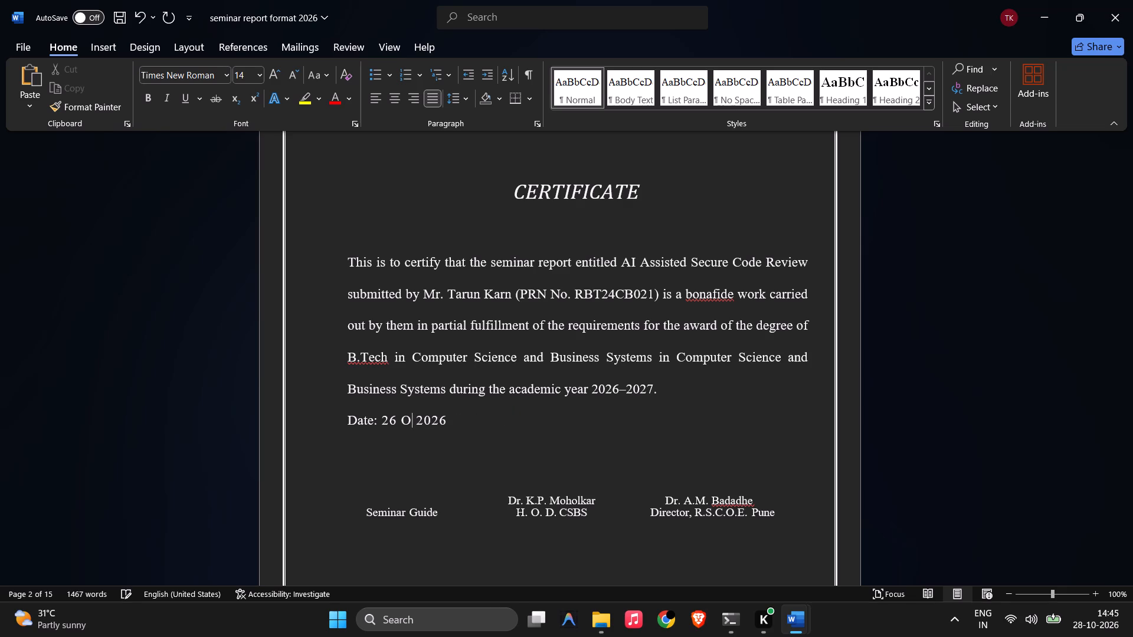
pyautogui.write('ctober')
# Copy the guide's name from seminar reportg's certificate table into the blank cell above Seminar Guide in seminar report format 2026.
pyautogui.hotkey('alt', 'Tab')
pyautogui.moveTo(393, 534); pyautogui.dragTo(326, 527)
pyautogui.hotkey('ctrl', 'c')
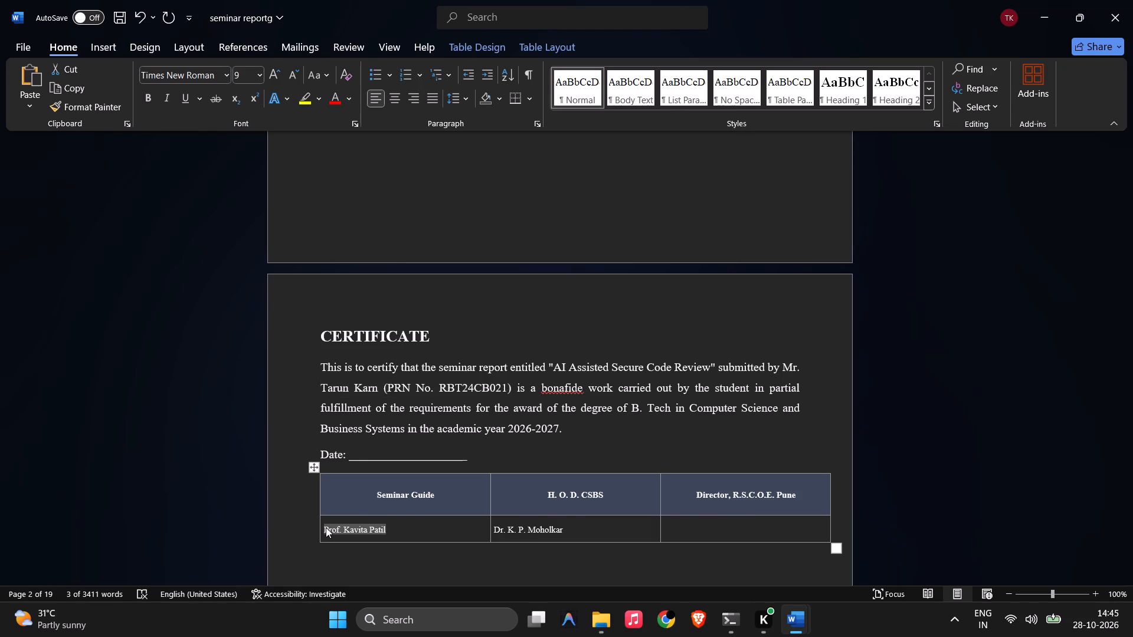
pyautogui.hotkey('alt', 'Tab')
pyautogui.click(388, 502)
pyautogui.hotkey('ctrl', 'v')
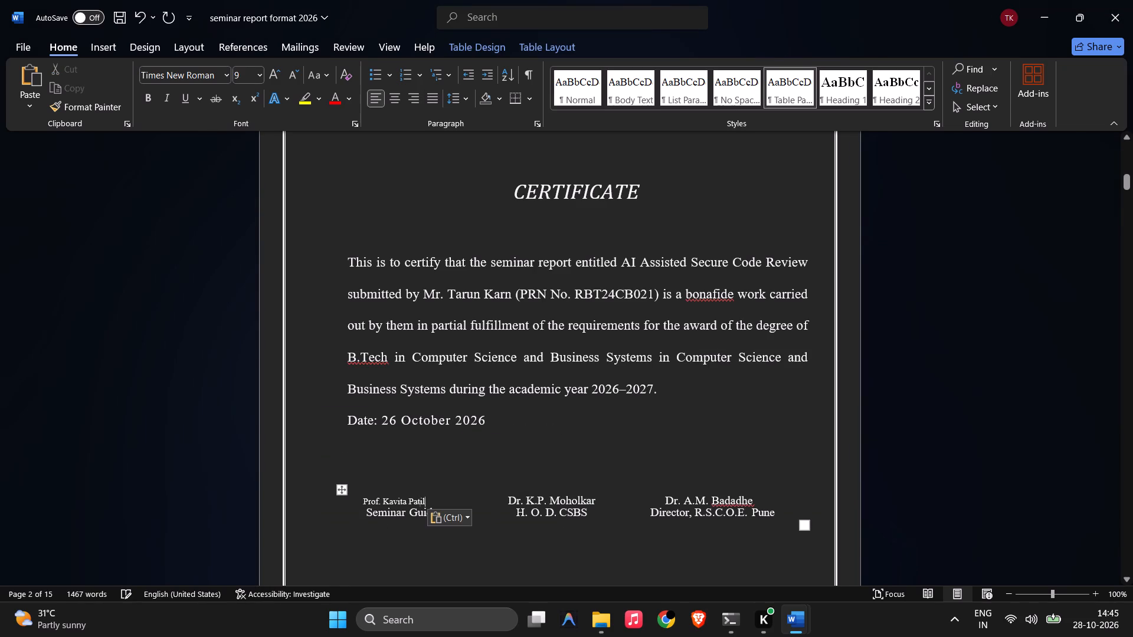
# Set the font size of the guide's name in the certificate's signature table to 14.
pyautogui.moveTo(428, 501); pyautogui.dragTo(372, 502)
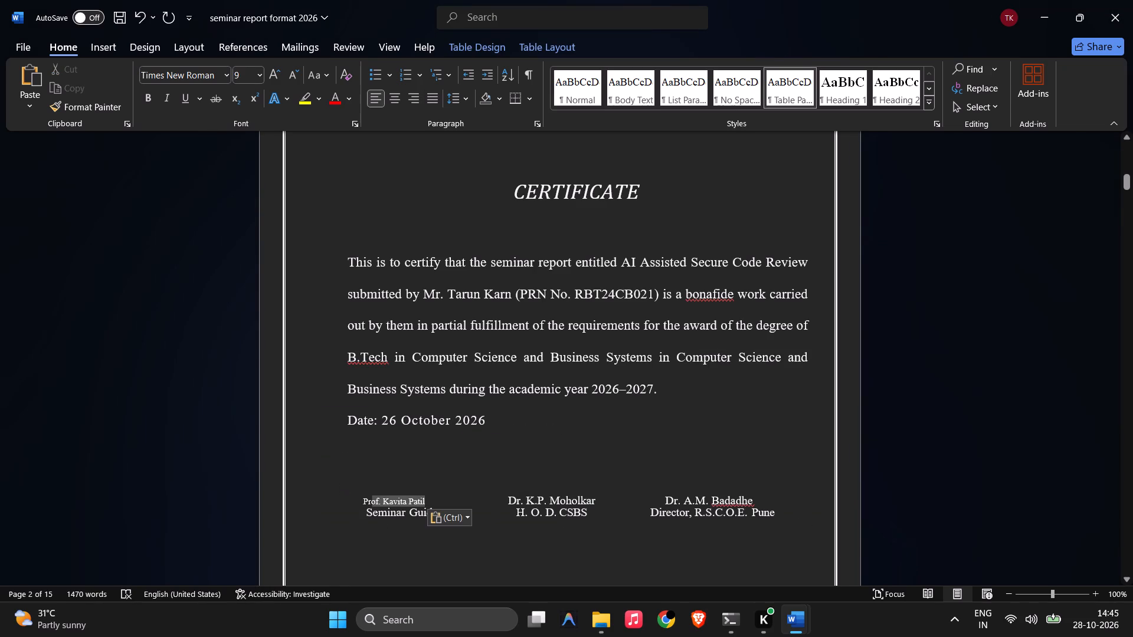
pyautogui.moveTo(372, 502); pyautogui.dragTo(366, 502)
pyautogui.click(256, 72)
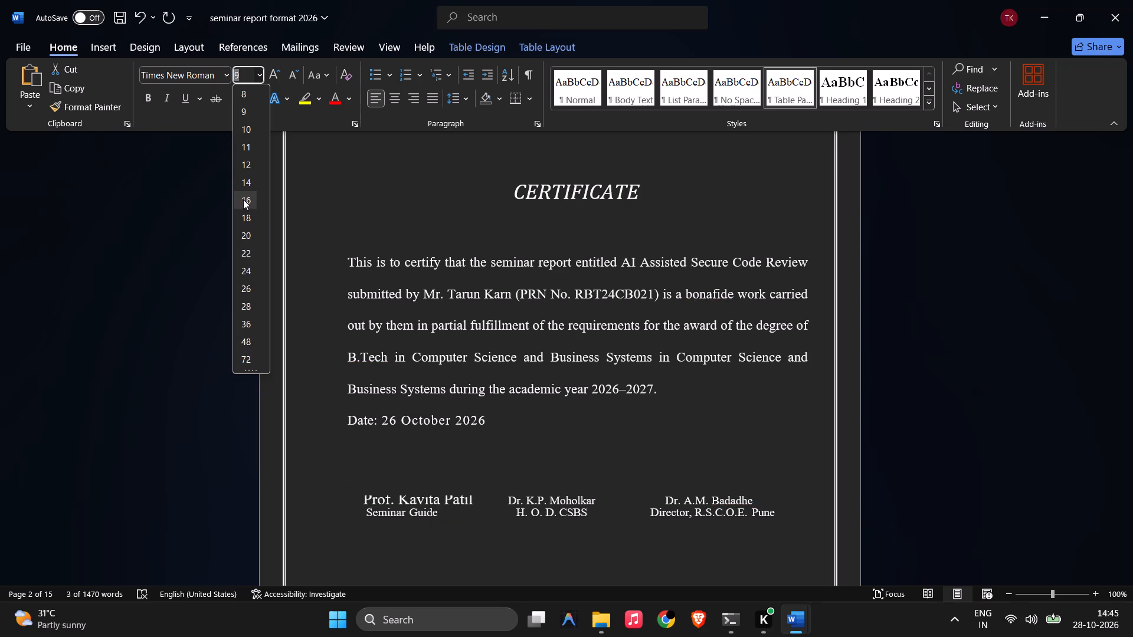
pyautogui.click(247, 183)
pyautogui.click(419, 438)
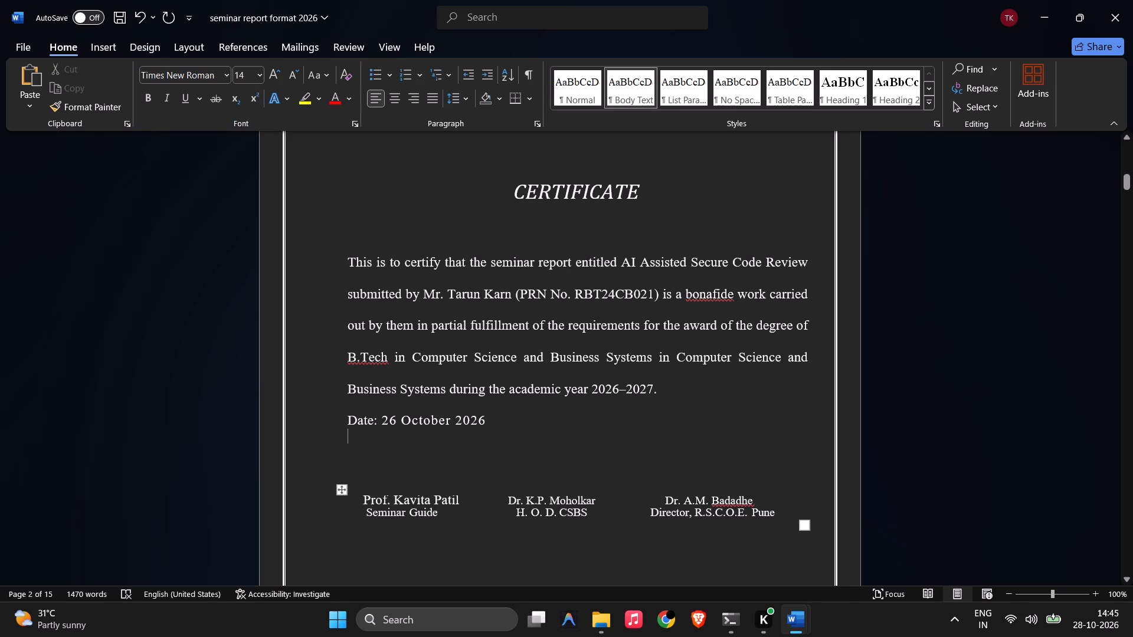
# Check the certificate's signature table and save seminar report format 2026.
pyautogui.scroll(-4, 460, 507)
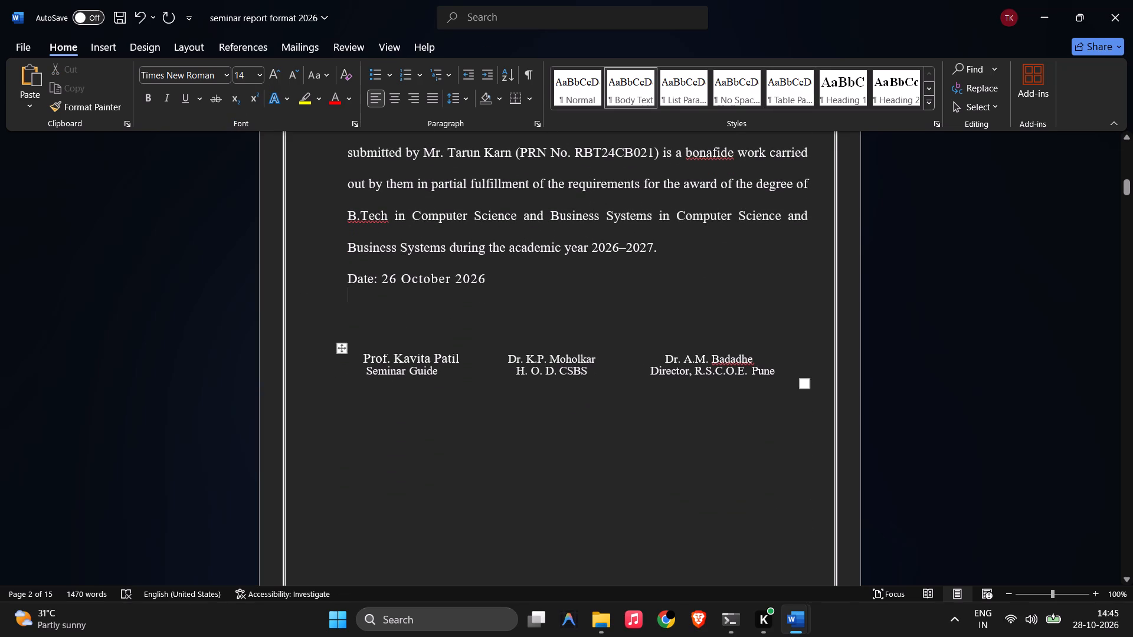
pyautogui.click(447, 375)
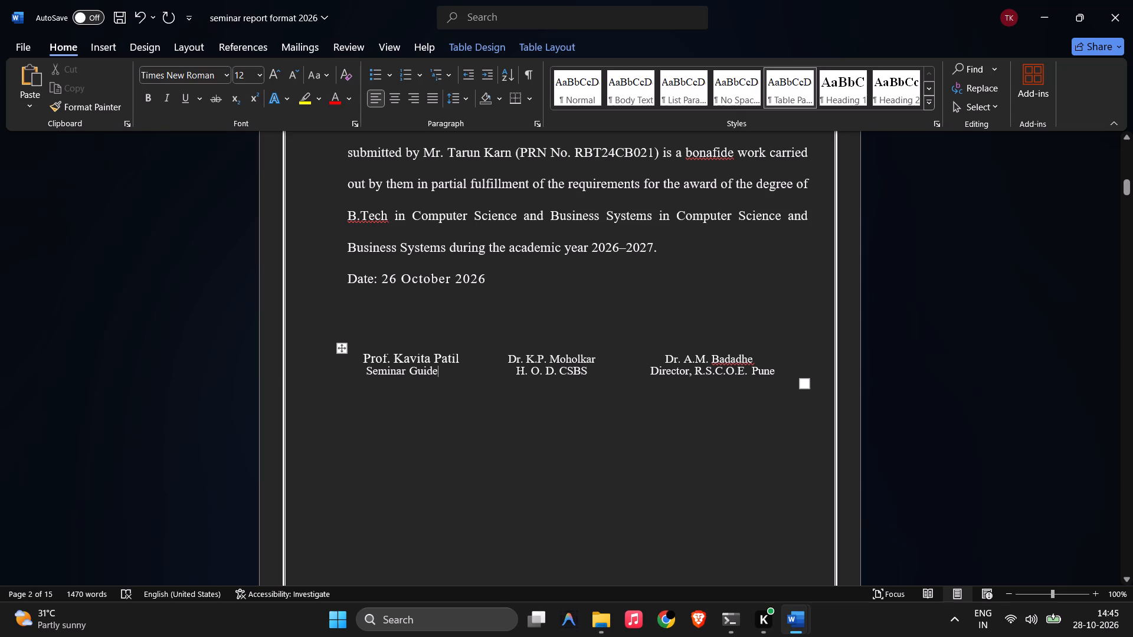
pyautogui.click(345, 353)
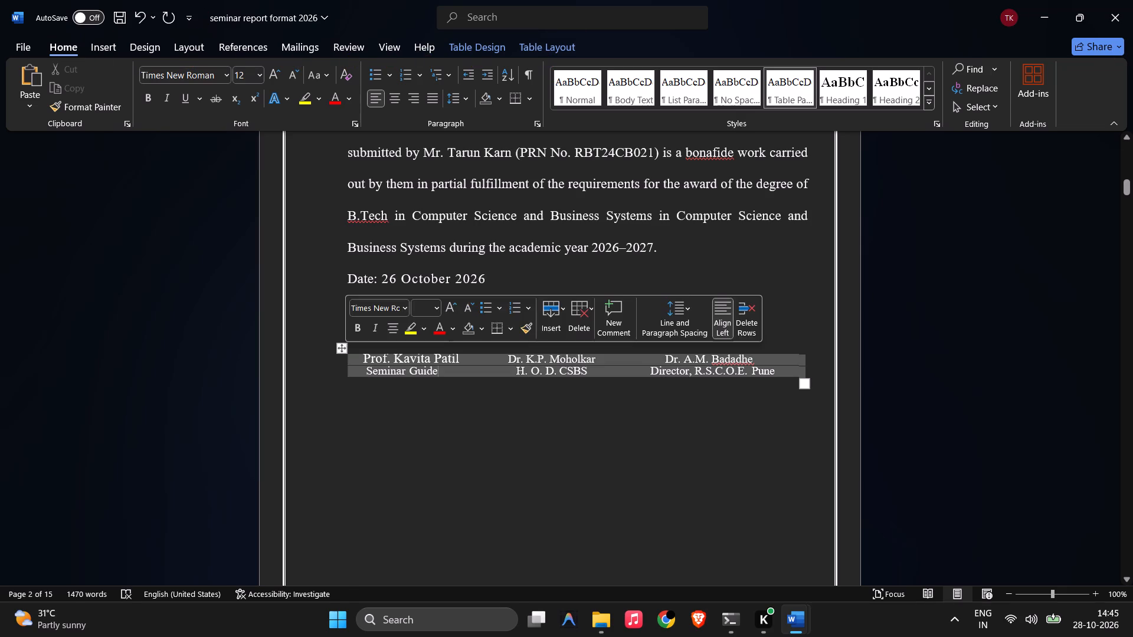
pyautogui.click(345, 416)
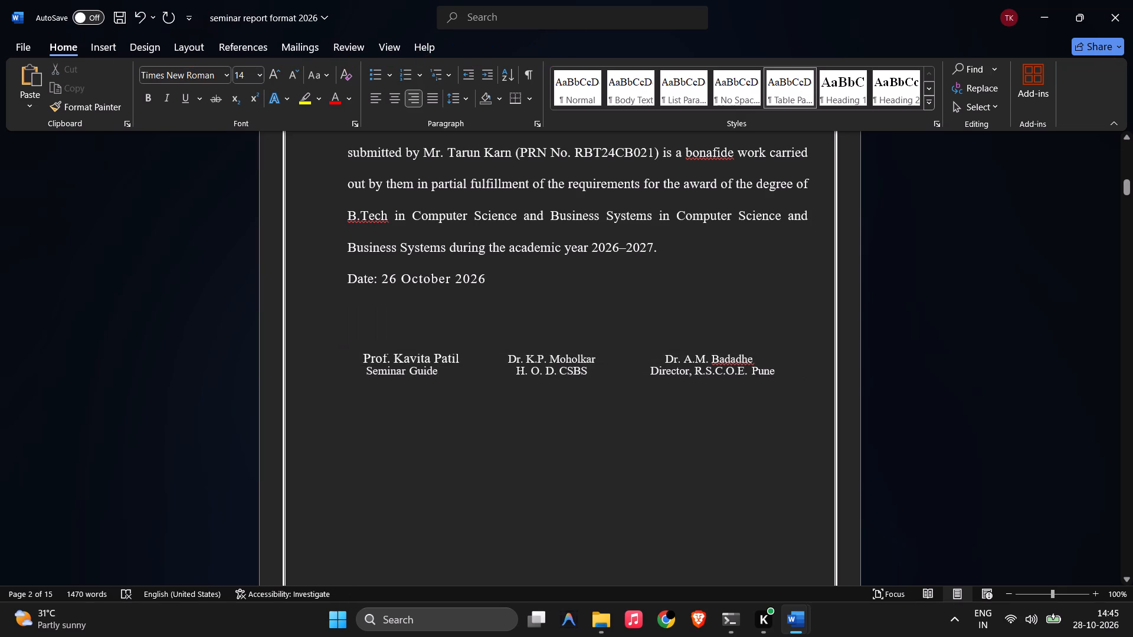
pyautogui.hotkey('ctrl', 's')
# Replace the bold [Guide's Name] placeholder and its comma in the Acknowledgement with the guide's name copied from seminar reportg's acknowledgement.
pyautogui.hotkey('alt', 'Tab')
pyautogui.hotkey('alt', 'Tab')
pyautogui.hotkey('alt', 'Tab')
pyautogui.scroll(-20, 510, 408)
pyautogui.scroll(-3, 510, 408)
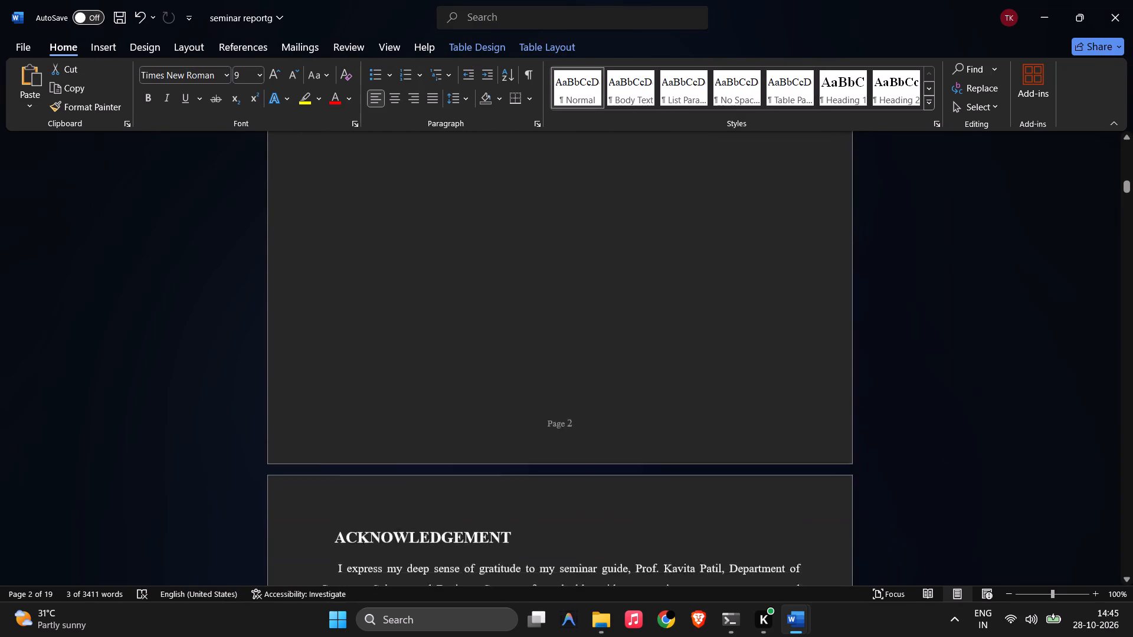
pyautogui.scroll(-3, 512, 411)
pyautogui.hotkey('alt', 'Tab')
pyautogui.scroll(-18, 511, 412)
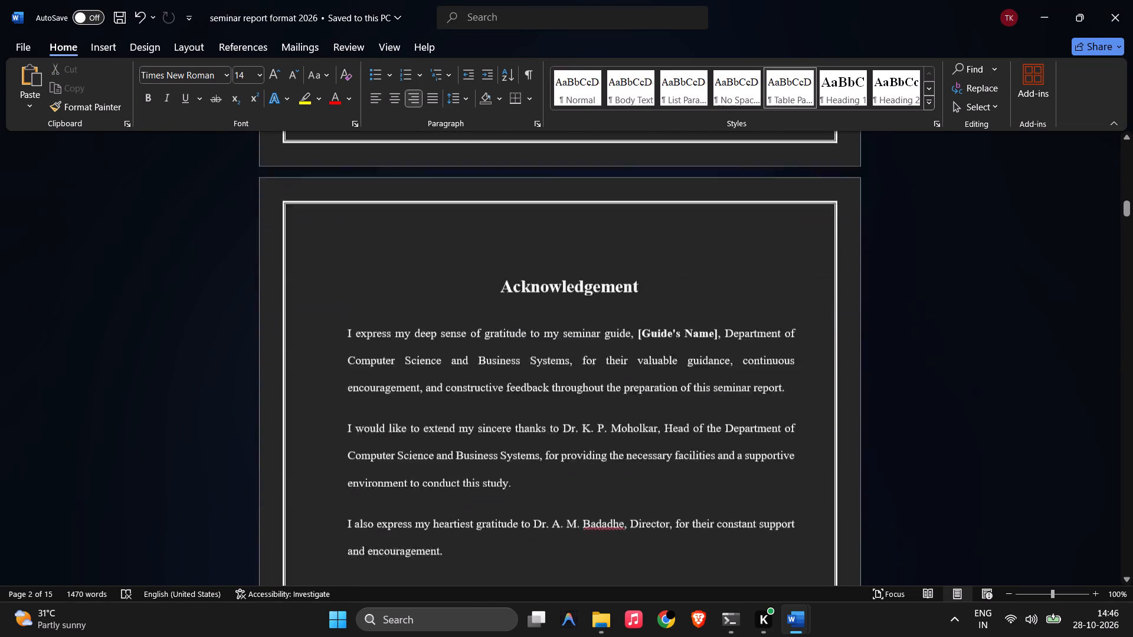
pyautogui.scroll(-1, 506, 412)
pyautogui.hotkey('alt', 'Tab')
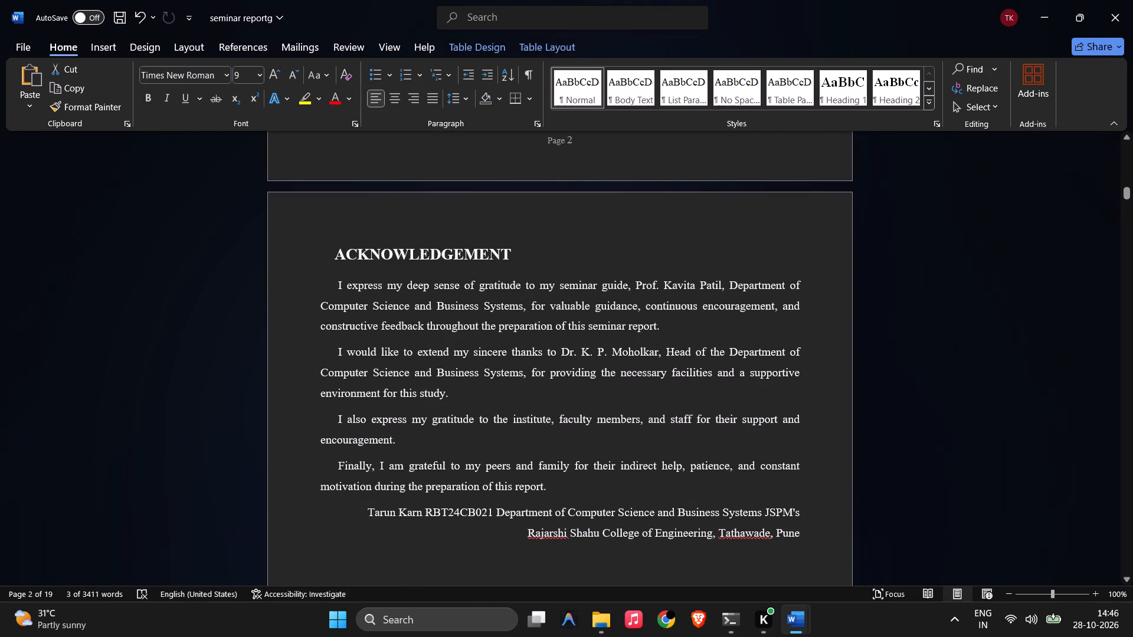
pyautogui.moveTo(721, 288); pyautogui.dragTo(639, 287)
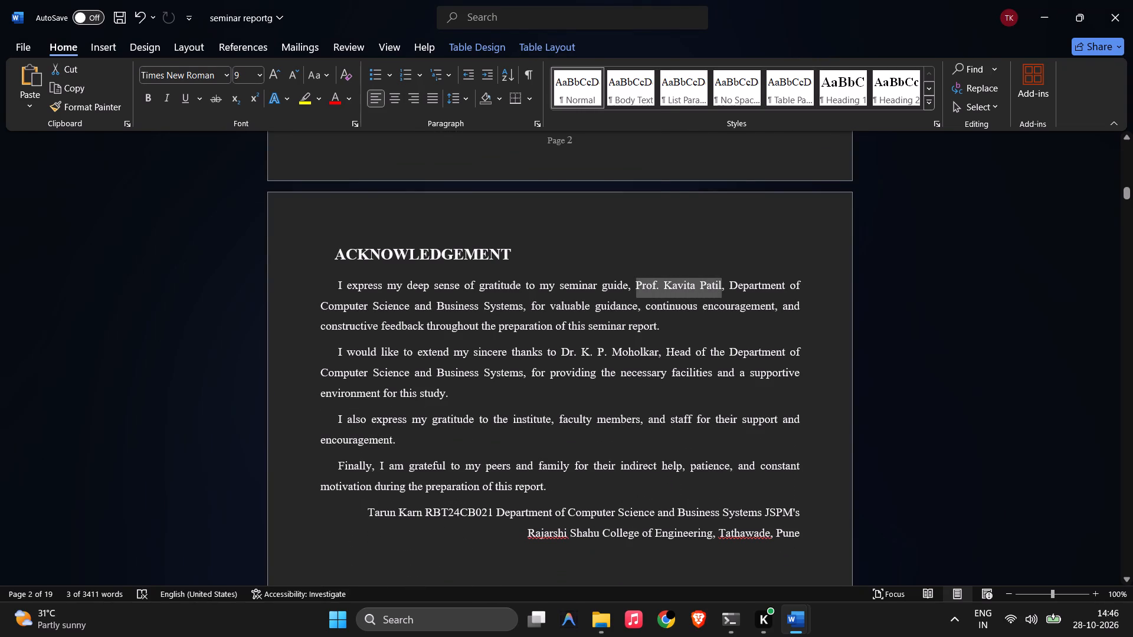
pyautogui.moveTo(639, 287); pyautogui.dragTo(638, 287)
pyautogui.hotkey('ctrl', 'c')
pyautogui.hotkey('alt', 'Tab')
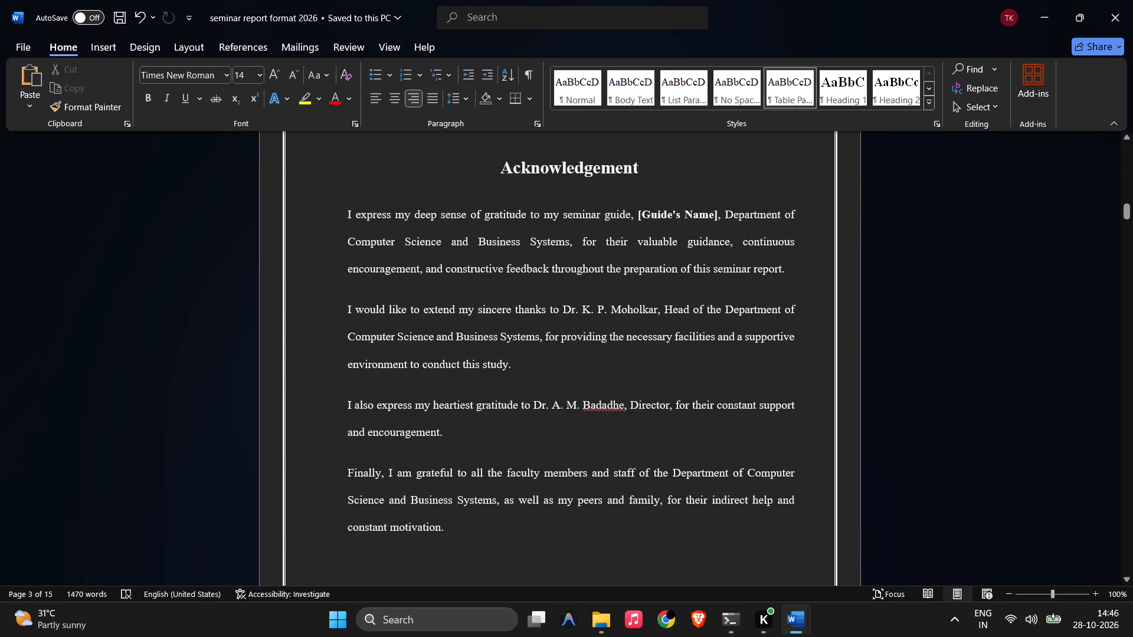
pyautogui.moveTo(718, 214); pyautogui.dragTo(654, 219)
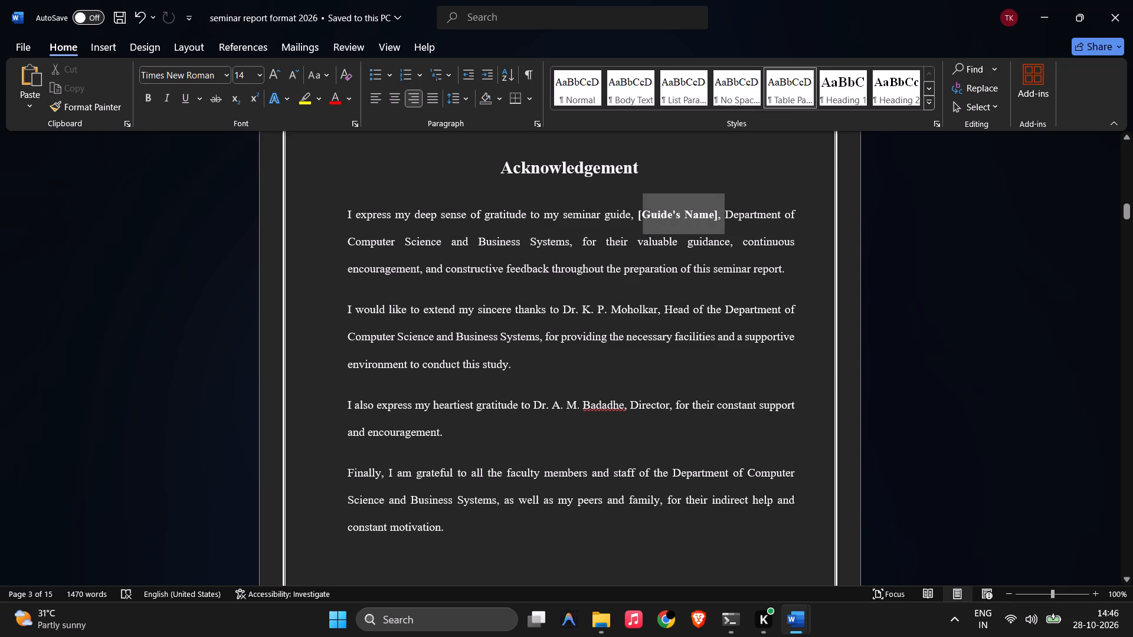
pyautogui.moveTo(654, 219); pyautogui.dragTo(637, 224)
pyautogui.hotkey('ctrl', 'v')
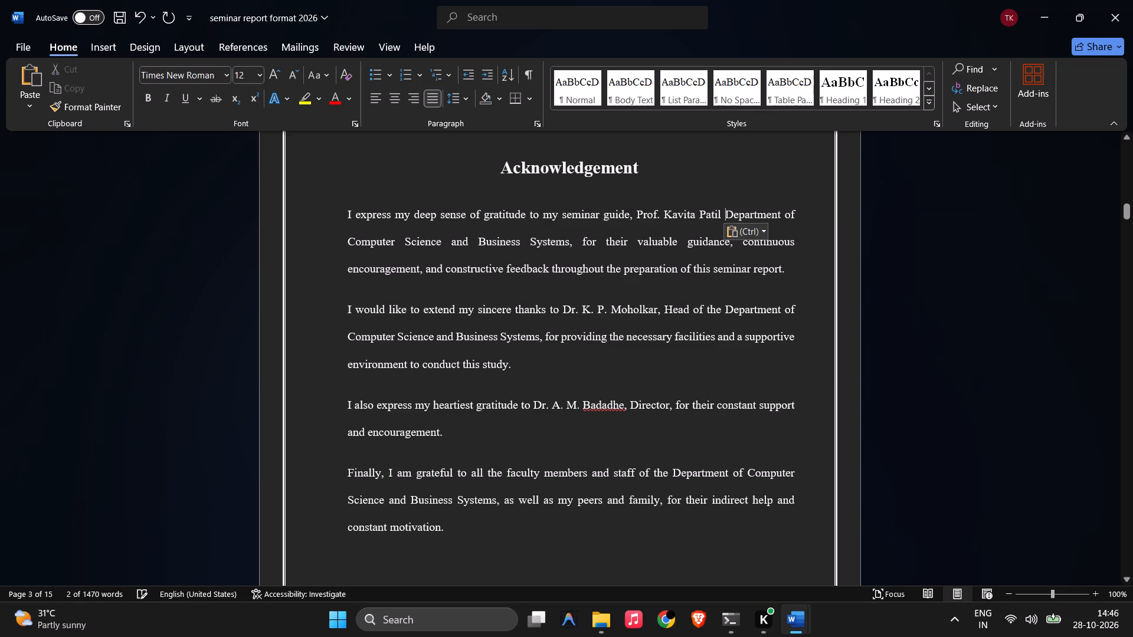
# Replace the [Your Name] placeholder below the Acknowledgement text with the student's full name, prefixed with Mr.
pyautogui.scroll(-2, 630, 332)
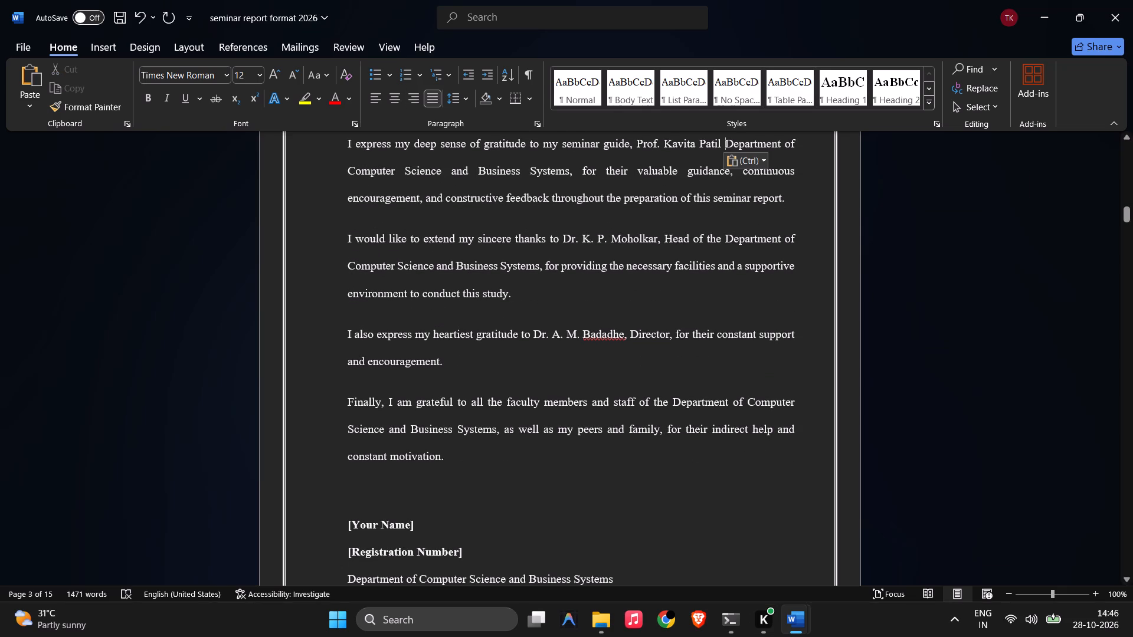
pyautogui.scroll(-4, 432, 293)
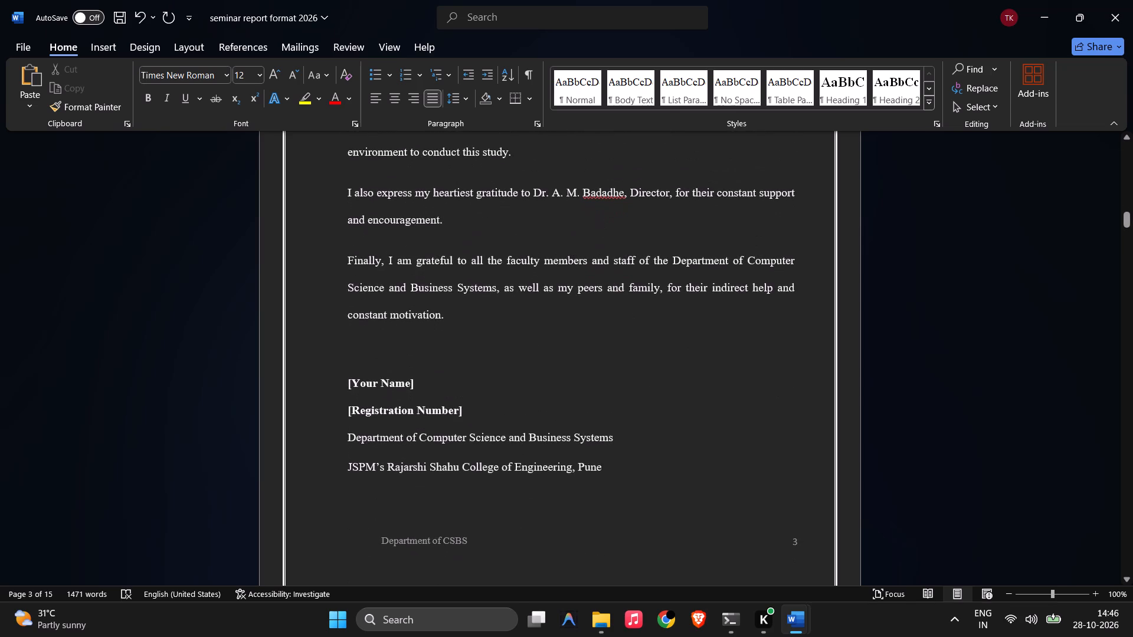
pyautogui.hotkey('alt', 'Tab')
pyautogui.scroll(-4, 434, 304)
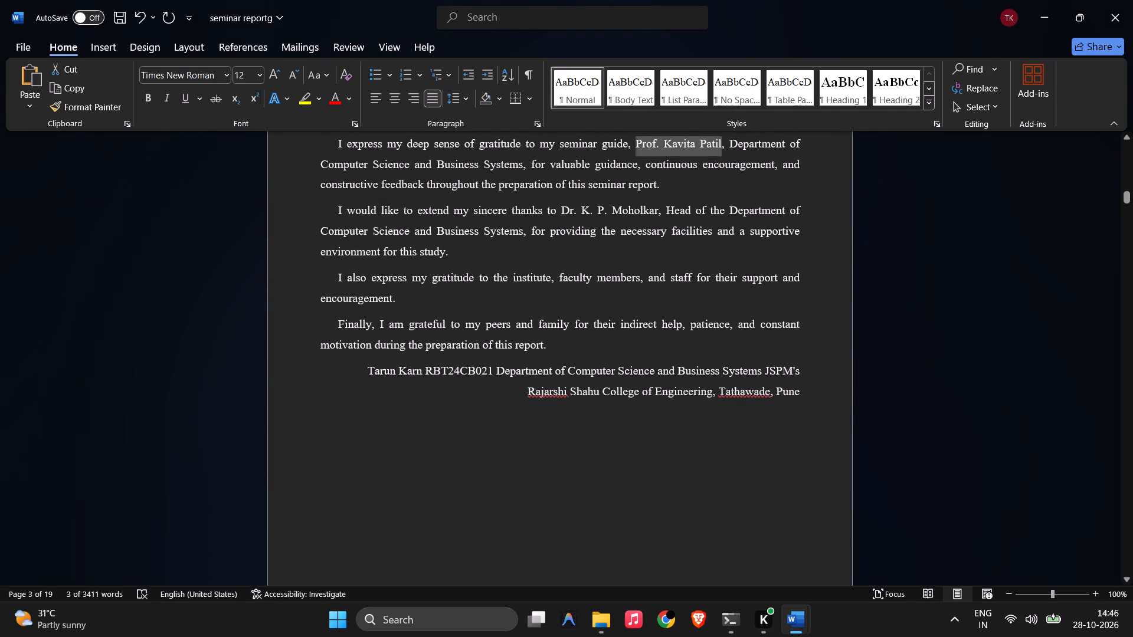
pyautogui.hotkey('alt', 'Tab')
pyautogui.moveTo(425, 374); pyautogui.dragTo(385, 391)
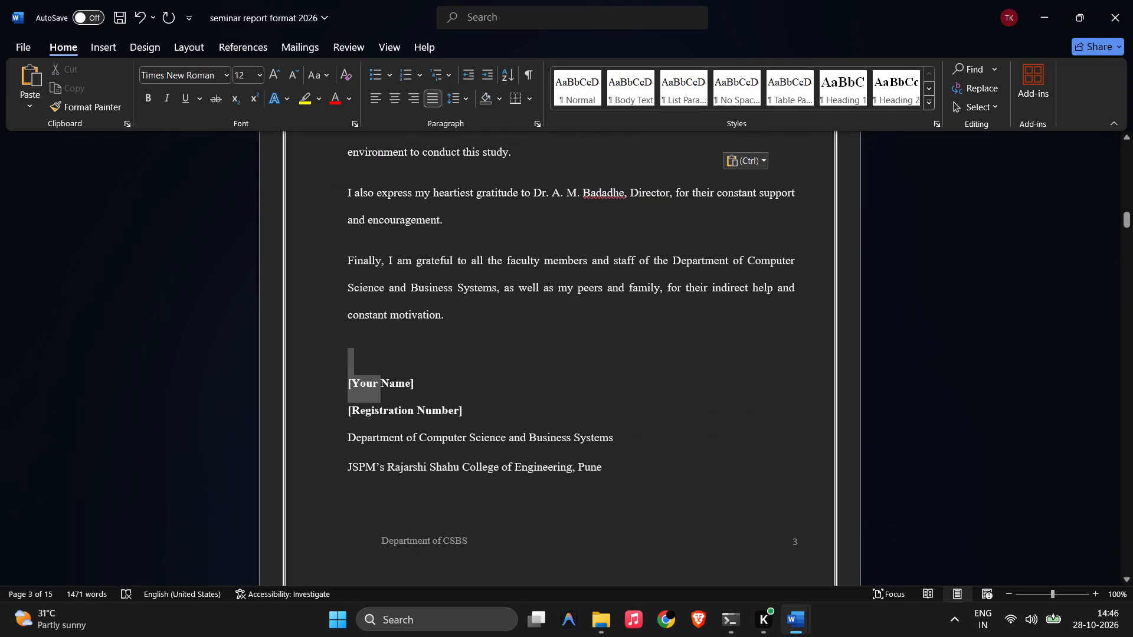
pyautogui.moveTo(385, 391); pyautogui.dragTo(387, 391)
pyautogui.click(418, 393)
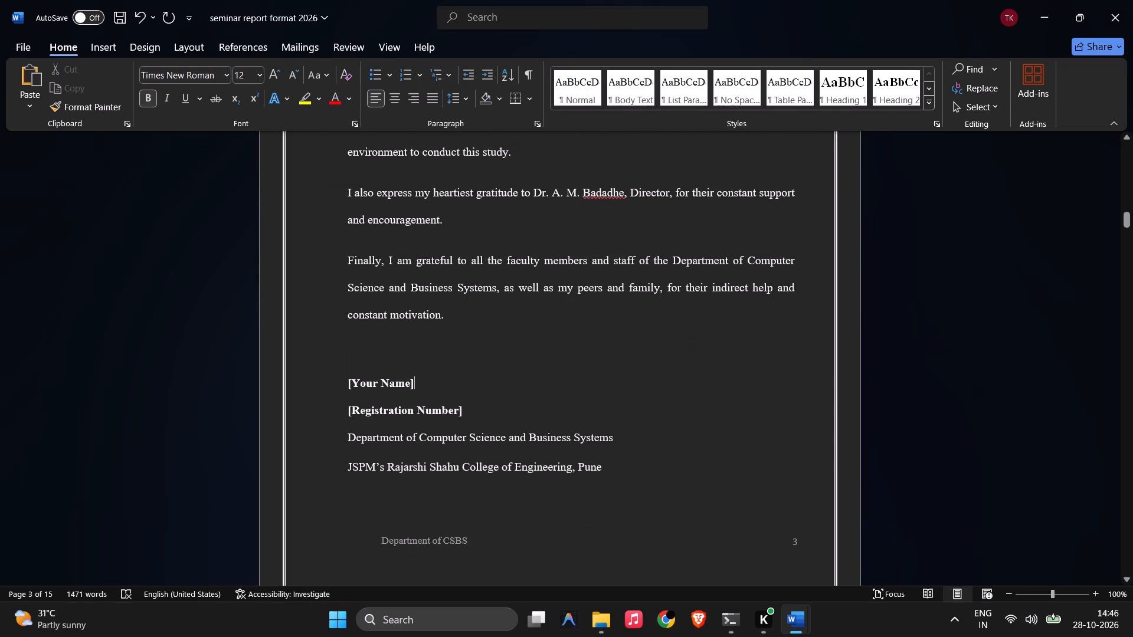
pyautogui.press('BackSpace')
pyautogui.press('BackSpace')
pyautogui.press('BackSpace')
pyautogui.press('BackSpace')
pyautogui.press('BackSpace')
pyautogui.press('BackSpace')
pyautogui.press('BackSpace')
pyautogui.press('BackSpace')
pyautogui.press('BackSpace')
pyautogui.press('BackSpace')
pyautogui.press('BackSpace')
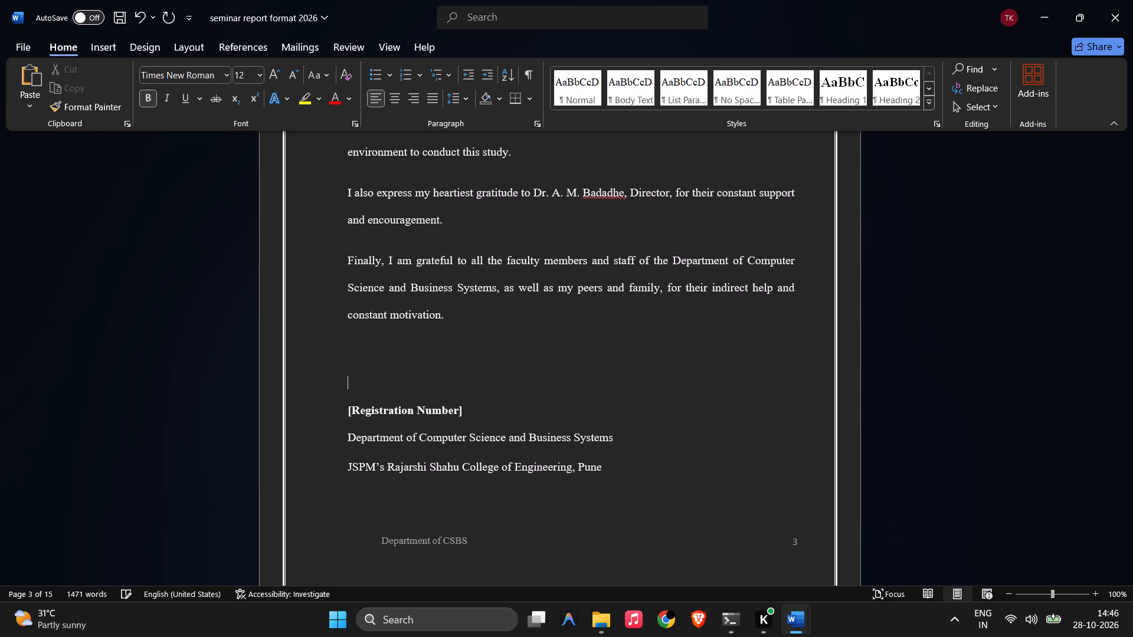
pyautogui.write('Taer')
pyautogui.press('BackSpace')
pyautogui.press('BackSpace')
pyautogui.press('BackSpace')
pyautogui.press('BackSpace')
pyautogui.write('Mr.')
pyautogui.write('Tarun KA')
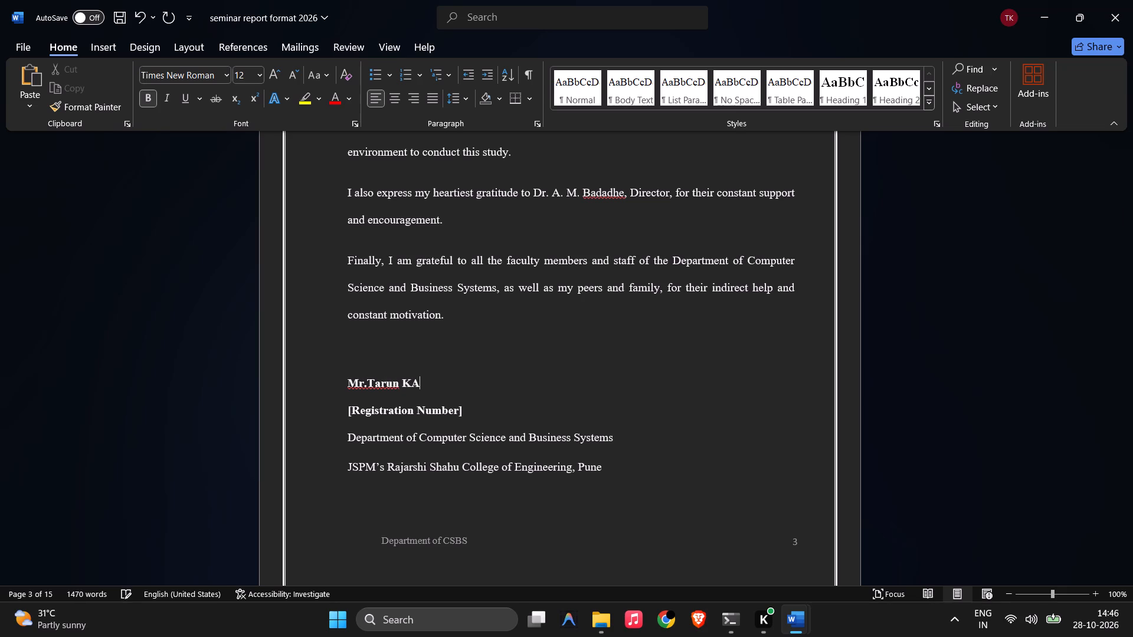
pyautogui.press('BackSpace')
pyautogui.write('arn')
# Replace the [Registration Number] placeholder under the student's name with the student's registration number in capitals, and save the document.
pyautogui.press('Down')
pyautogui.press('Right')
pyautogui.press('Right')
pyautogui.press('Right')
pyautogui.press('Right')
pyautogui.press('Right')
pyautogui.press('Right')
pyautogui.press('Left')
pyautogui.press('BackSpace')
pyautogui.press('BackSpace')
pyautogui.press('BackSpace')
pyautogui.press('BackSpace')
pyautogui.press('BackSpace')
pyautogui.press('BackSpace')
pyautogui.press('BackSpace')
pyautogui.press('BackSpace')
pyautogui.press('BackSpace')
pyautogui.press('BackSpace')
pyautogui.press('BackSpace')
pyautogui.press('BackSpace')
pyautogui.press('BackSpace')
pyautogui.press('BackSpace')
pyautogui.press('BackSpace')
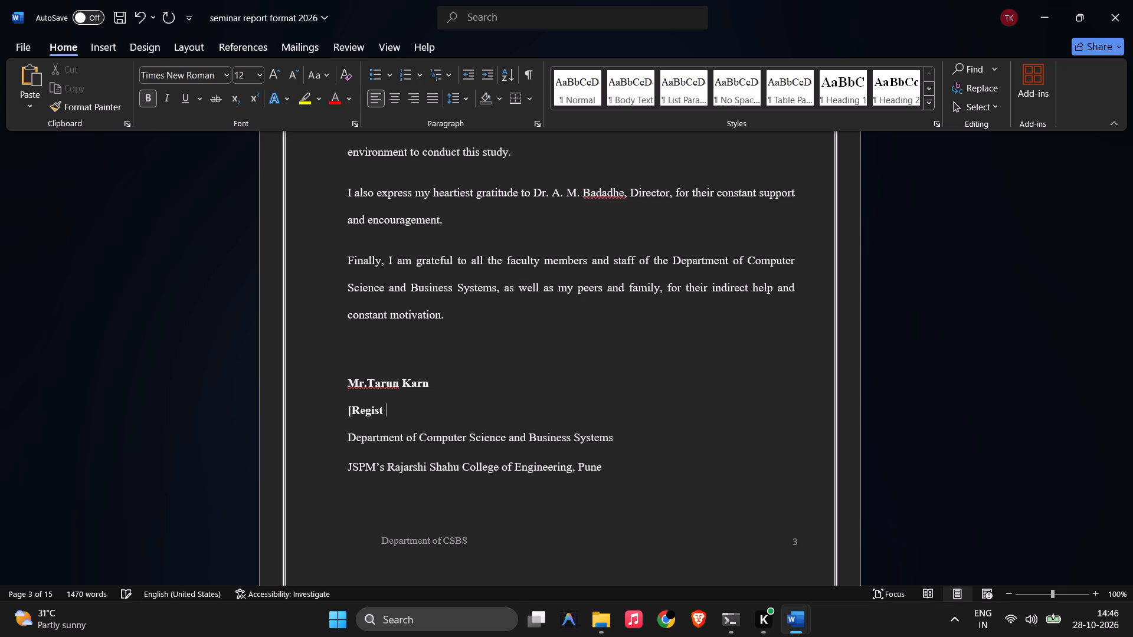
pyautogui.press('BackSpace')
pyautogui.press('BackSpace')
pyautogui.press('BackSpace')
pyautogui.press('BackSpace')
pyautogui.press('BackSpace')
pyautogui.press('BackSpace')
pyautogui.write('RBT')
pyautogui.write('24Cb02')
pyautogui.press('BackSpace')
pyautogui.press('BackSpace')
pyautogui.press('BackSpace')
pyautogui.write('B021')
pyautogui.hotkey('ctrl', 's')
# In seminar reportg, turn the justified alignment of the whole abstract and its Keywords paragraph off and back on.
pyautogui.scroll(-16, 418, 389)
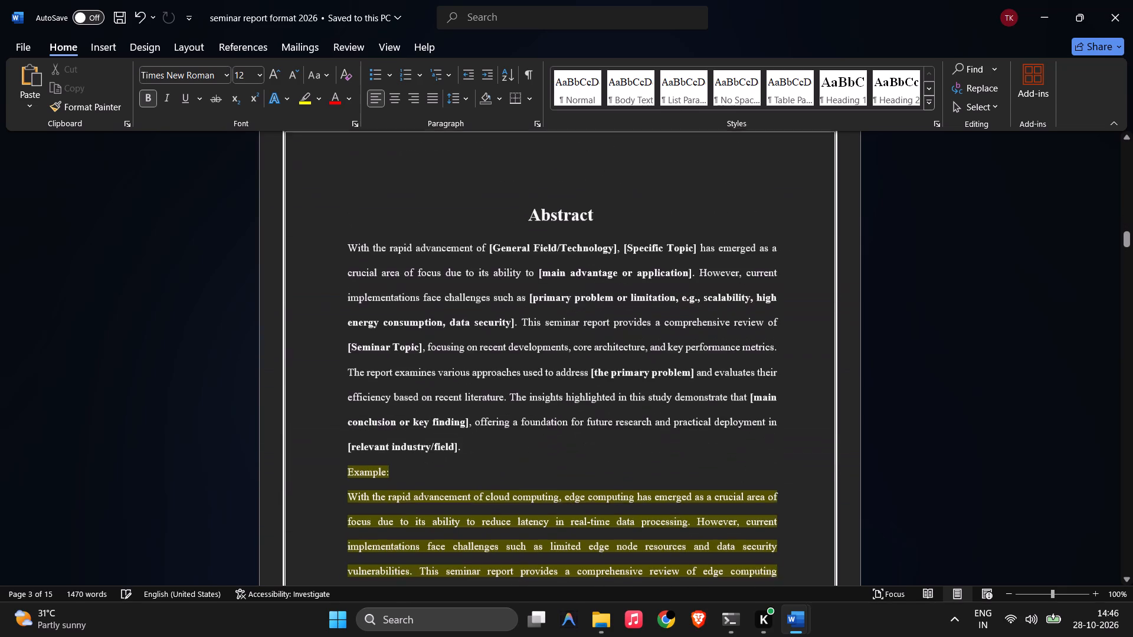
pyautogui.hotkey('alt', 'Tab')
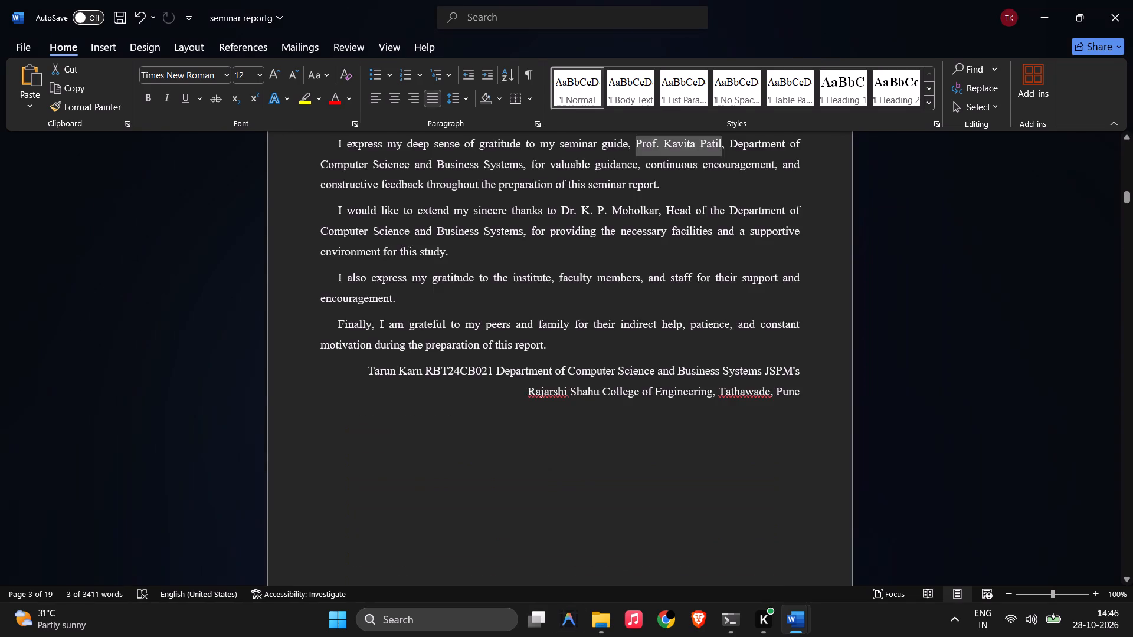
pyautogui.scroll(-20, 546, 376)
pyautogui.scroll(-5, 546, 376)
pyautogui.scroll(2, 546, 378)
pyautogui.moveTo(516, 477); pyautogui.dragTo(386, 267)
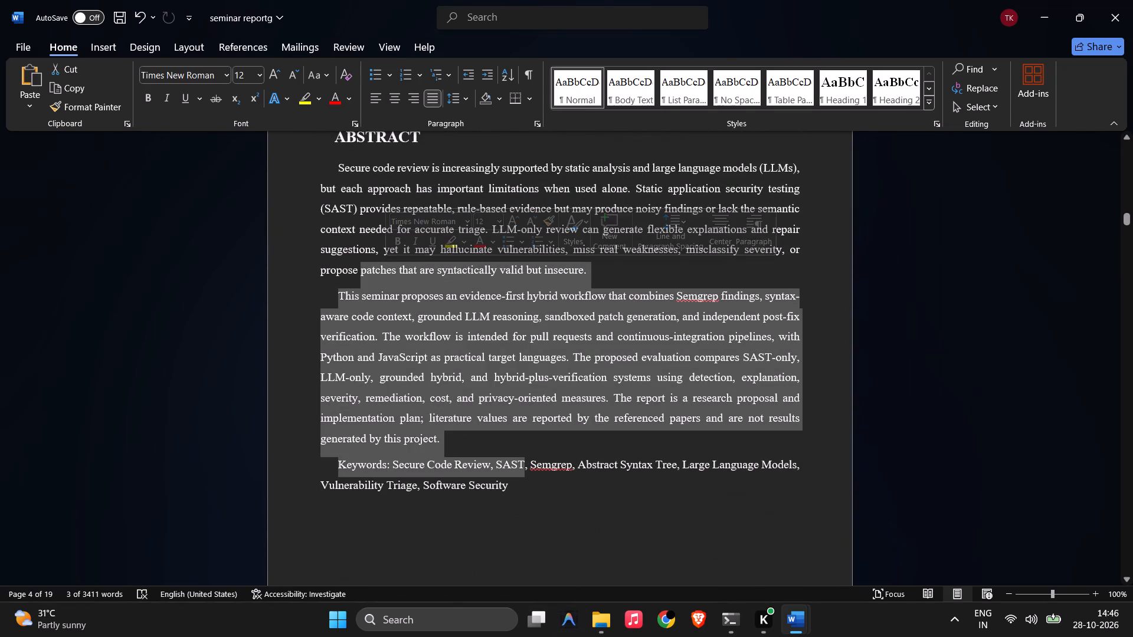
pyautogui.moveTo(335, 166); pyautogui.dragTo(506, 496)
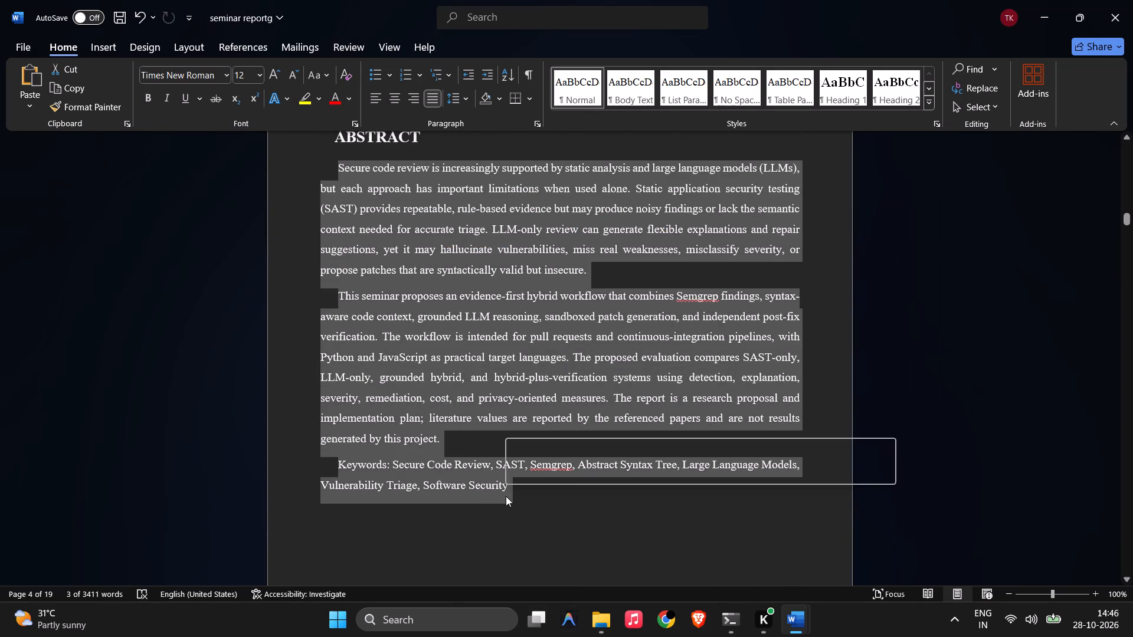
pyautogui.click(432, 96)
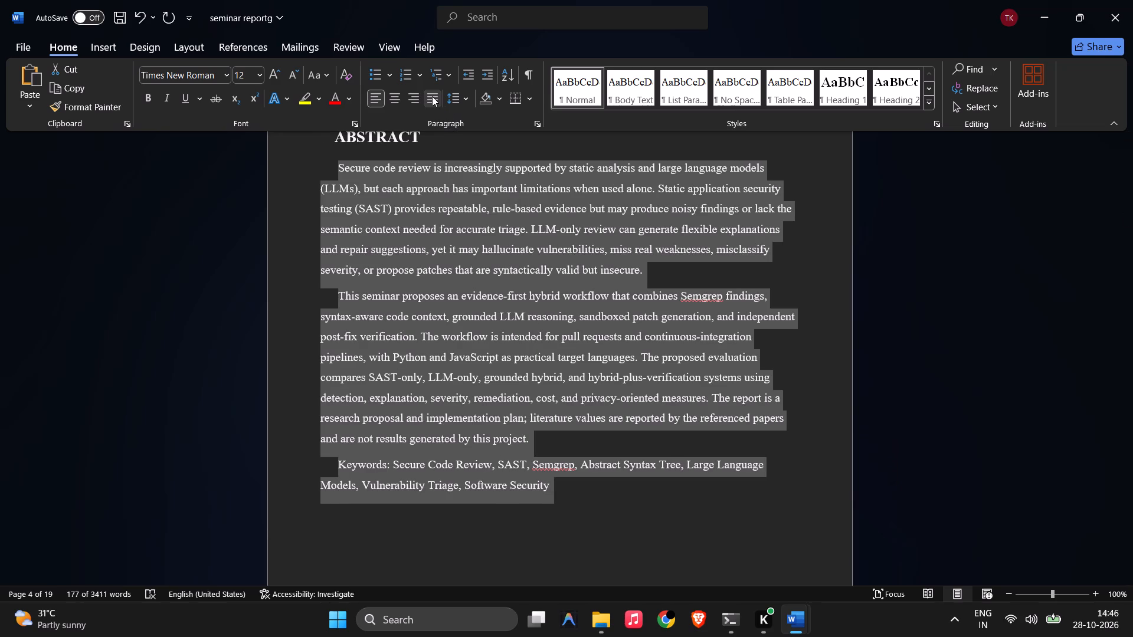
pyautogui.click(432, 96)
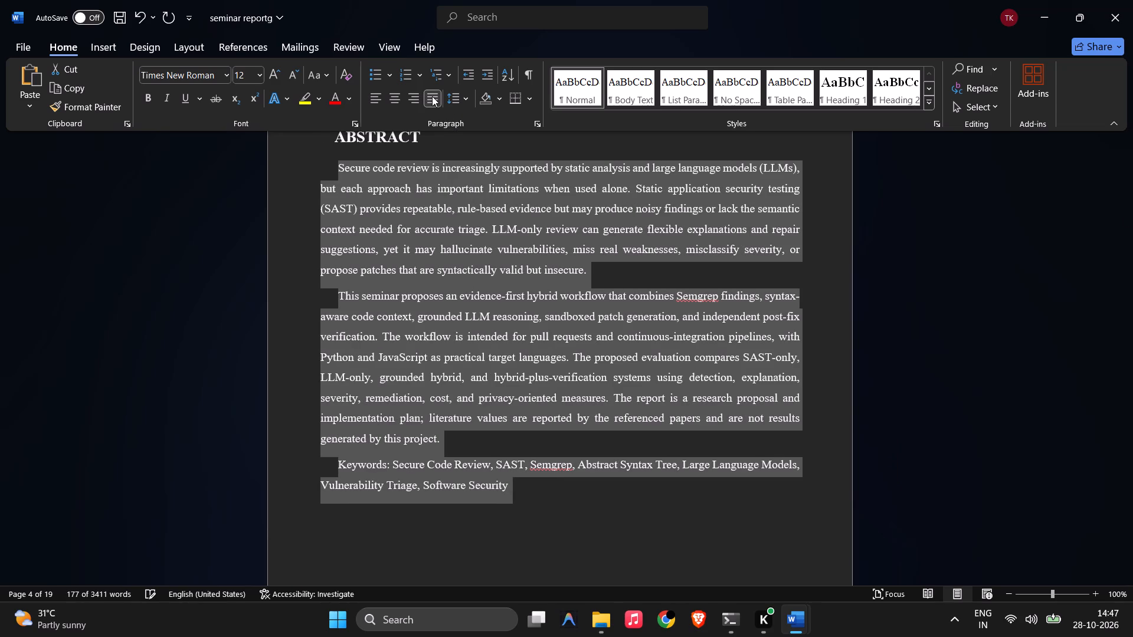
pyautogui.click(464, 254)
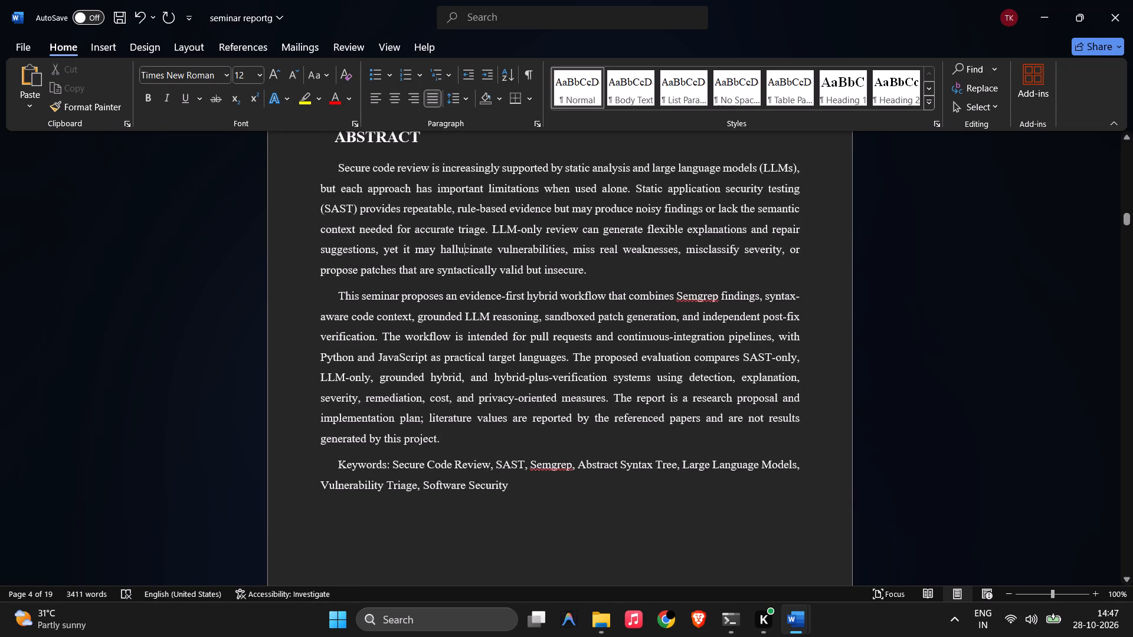
# Remove the first-line indents from the two abstract paragraphs and the Keywords paragraph in seminar reportg.
pyautogui.click(339, 300)
pyautogui.press('BackSpace')
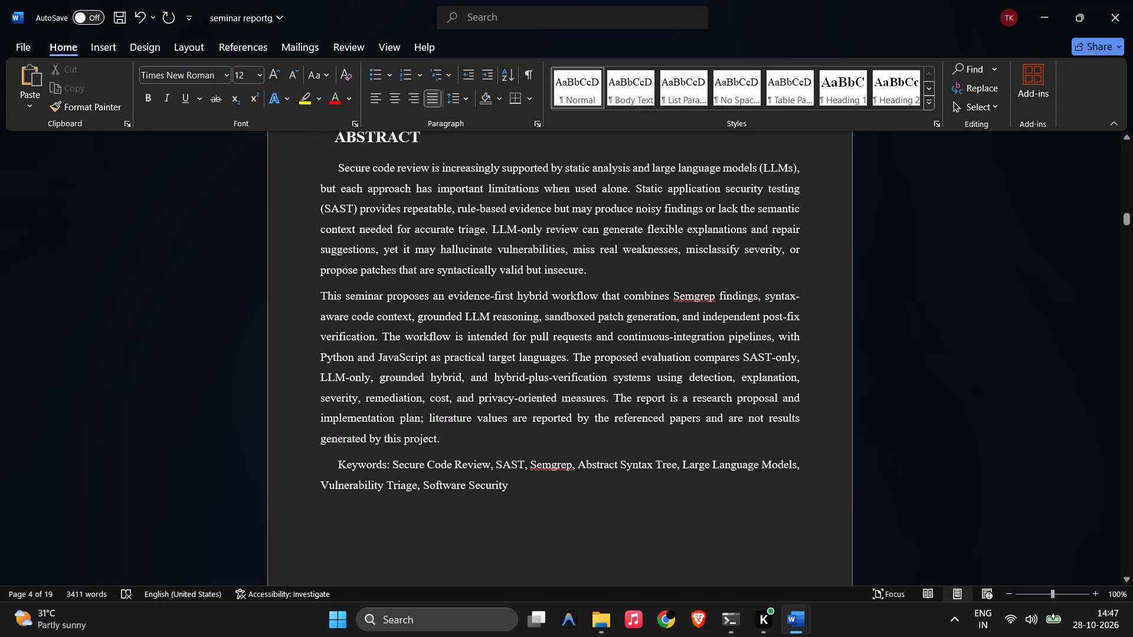
pyautogui.click(338, 170)
pyautogui.press('BackSpace')
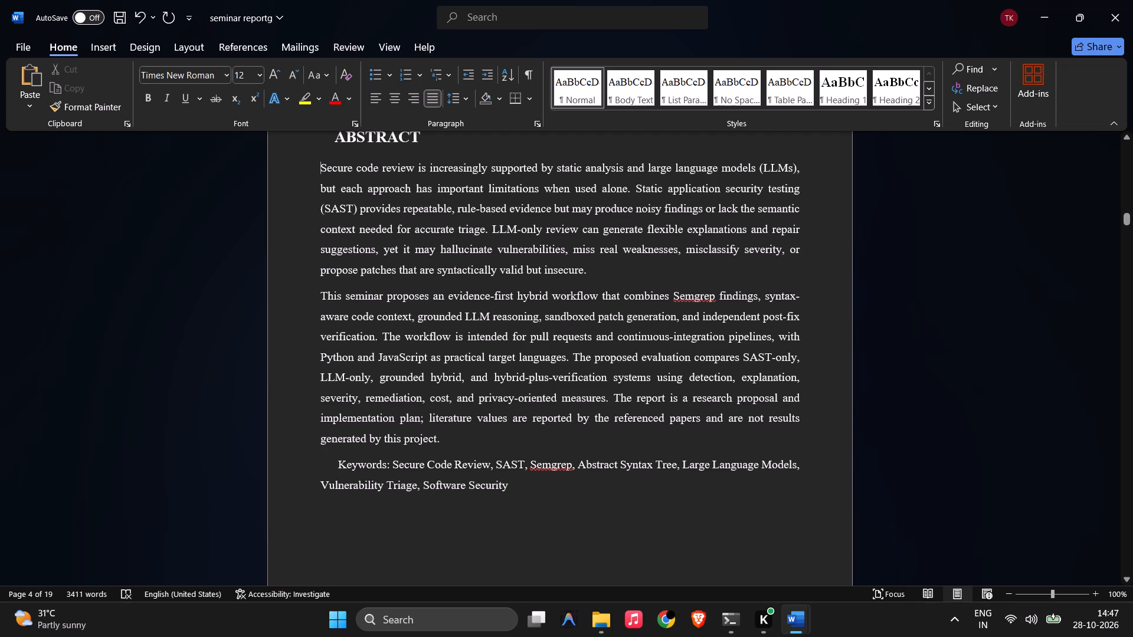
pyautogui.click(335, 466)
pyautogui.press('BackSpace')
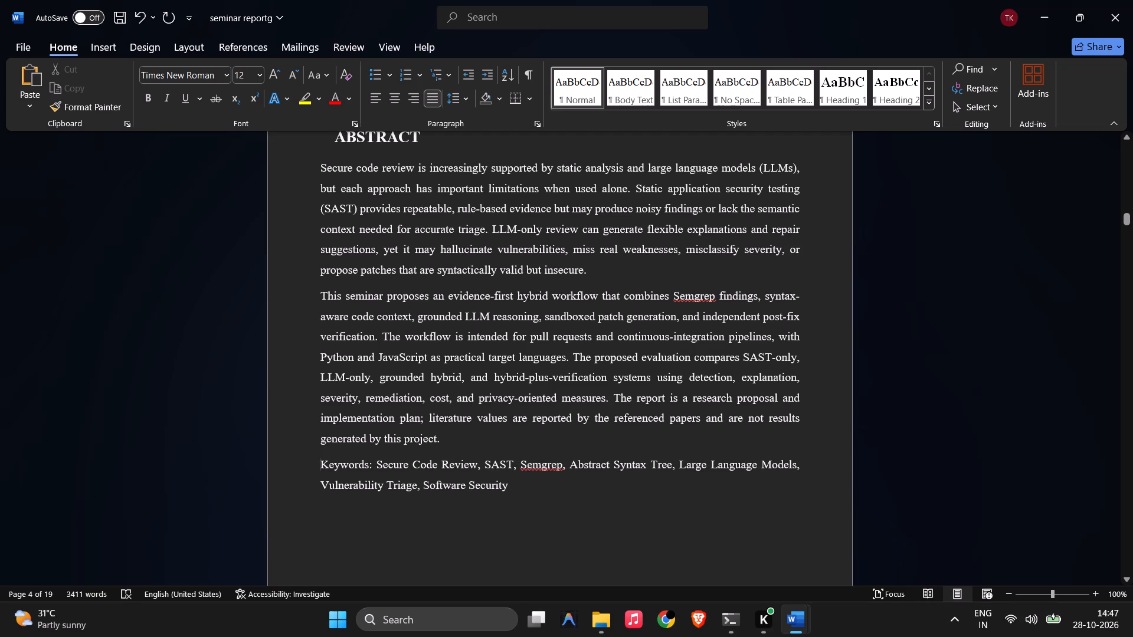
# Replace the template abstract and its highlighted example in seminar report format 2026 with the abstract and keywords copied from seminar reportg.
pyautogui.moveTo(516, 486); pyautogui.dragTo(319, 164)
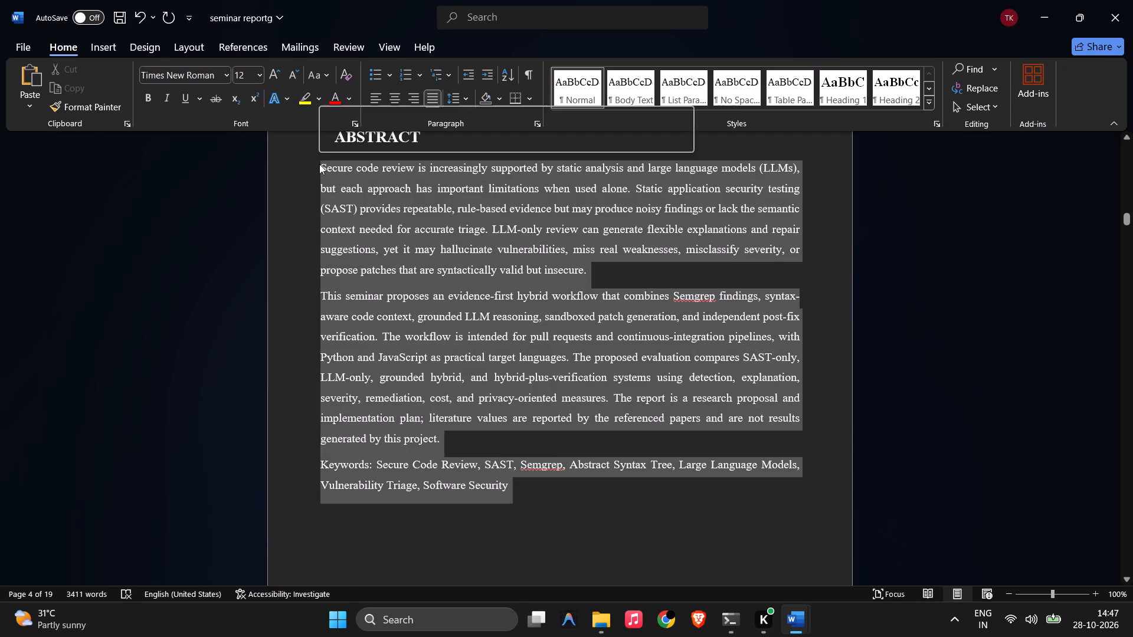
pyautogui.hotkey('ctrl', 'c')
pyautogui.hotkey('alt', 'Tab')
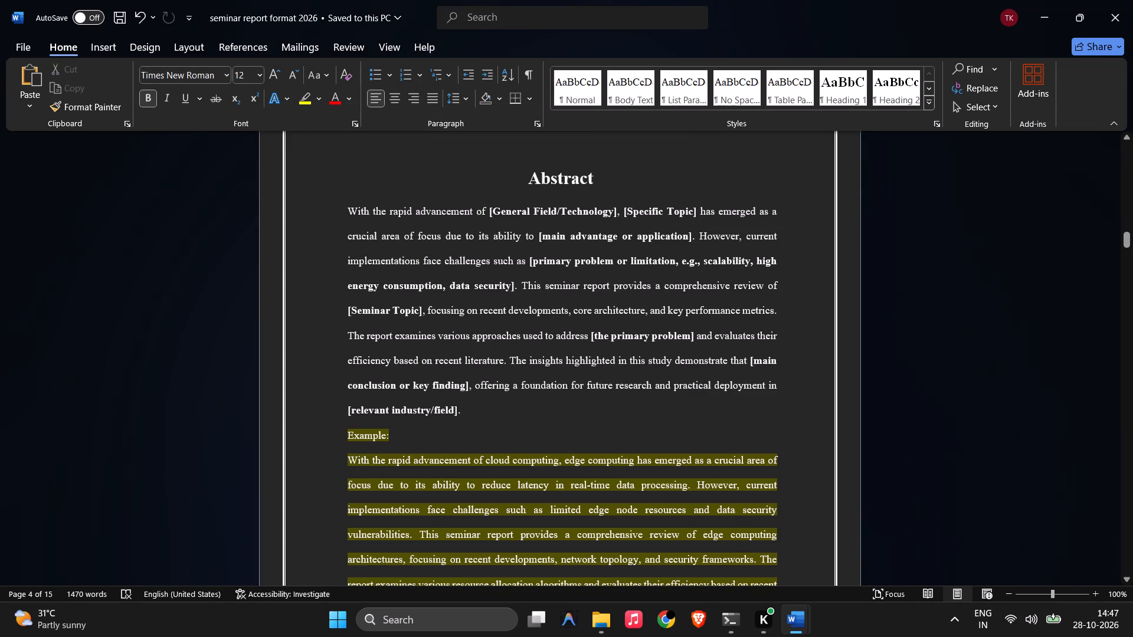
pyautogui.scroll(-2, 425, 333)
pyautogui.scroll(1, 425, 333)
pyautogui.click(425, 291)
pyautogui.moveTo(345, 173); pyautogui.dragTo(454, 469)
pyautogui.scroll(-2, 375, 303)
pyautogui.scroll(-5, 431, 417)
pyautogui.hotkey('ctrl', 'v')
# Check the layout of the pasted abstract page and the end of the Acknowledgement page before it.
pyautogui.scroll(3, 447, 459)
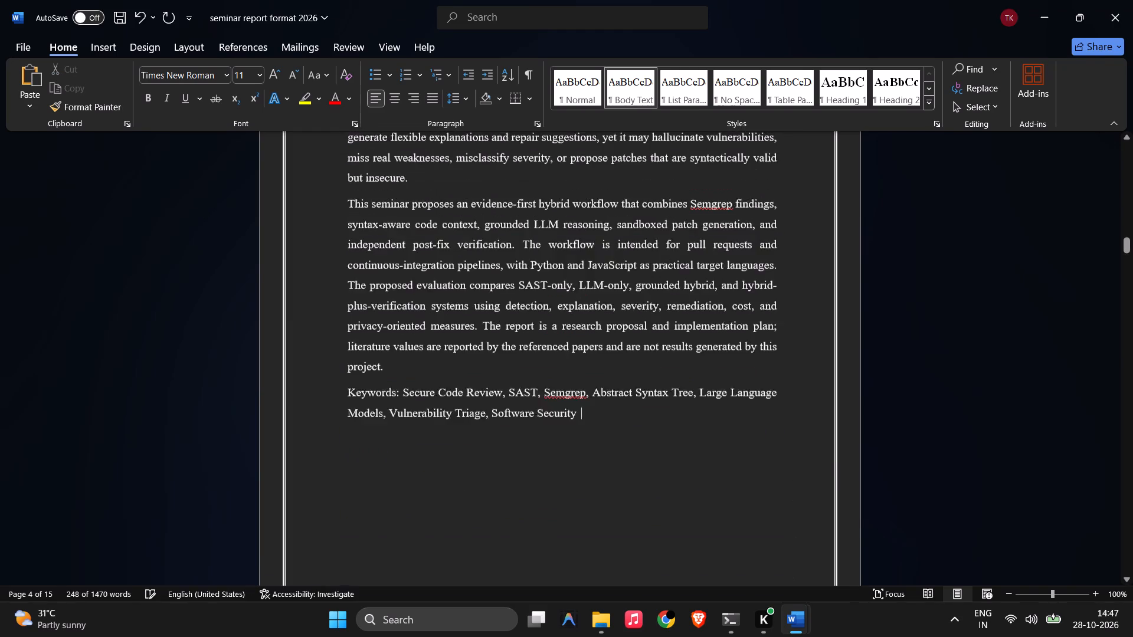
pyautogui.scroll(6, 447, 459)
pyautogui.scroll(-10, 419, 324)
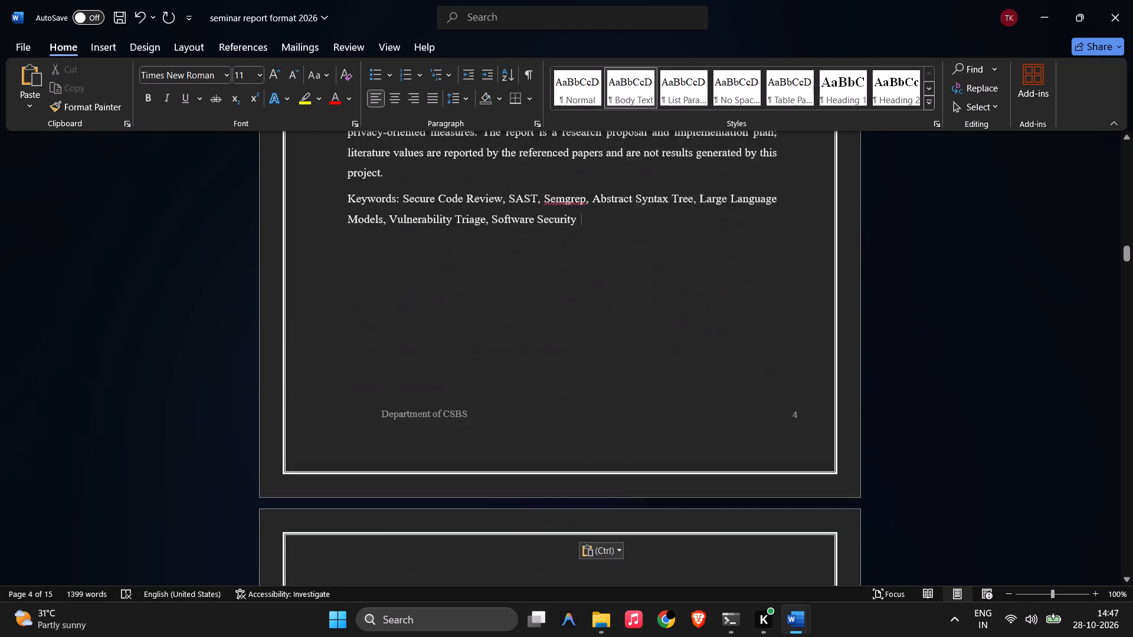
pyautogui.scroll(-12, 417, 327)
pyautogui.scroll(20, 417, 327)
pyautogui.scroll(8, 417, 327)
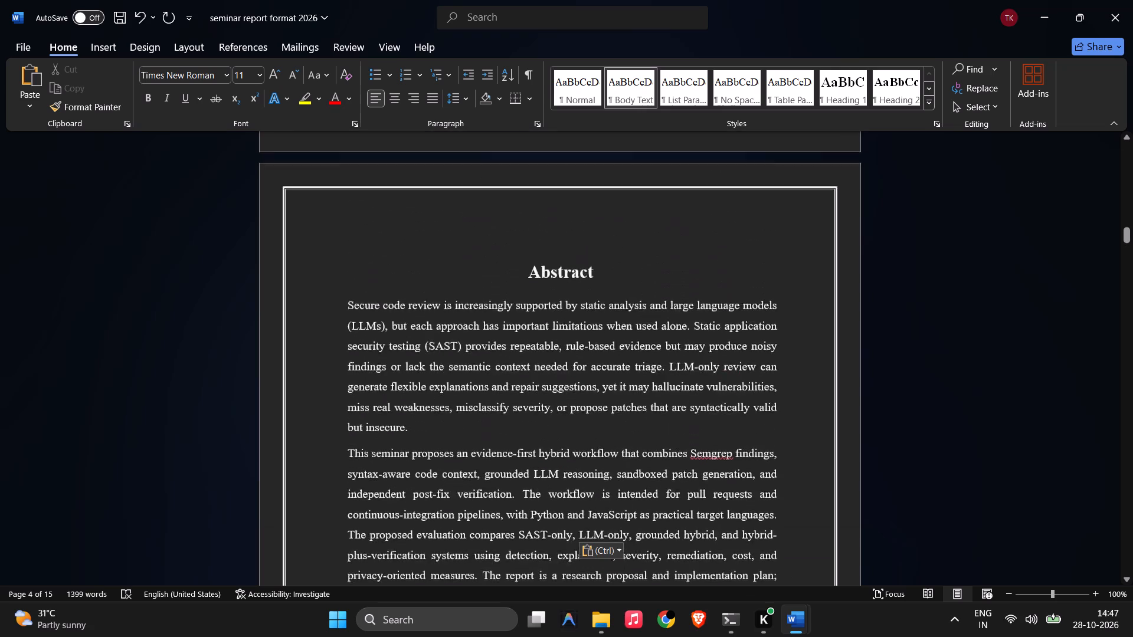
pyautogui.scroll(9, 417, 324)
pyautogui.click(460, 228)
pyautogui.scroll(-7, 460, 228)
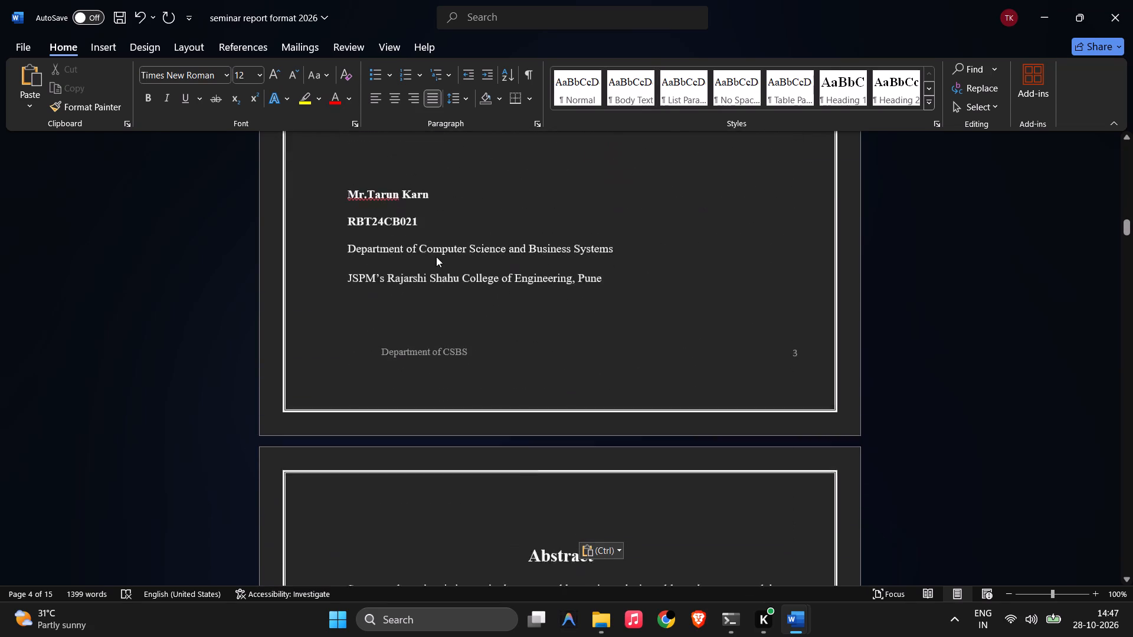
# Change the pasted abstract paragraphs and the Keywords paragraph from justified to left-aligned.
pyautogui.scroll(-7, 436, 257)
pyautogui.moveTo(346, 283); pyautogui.dragTo(379, 344)
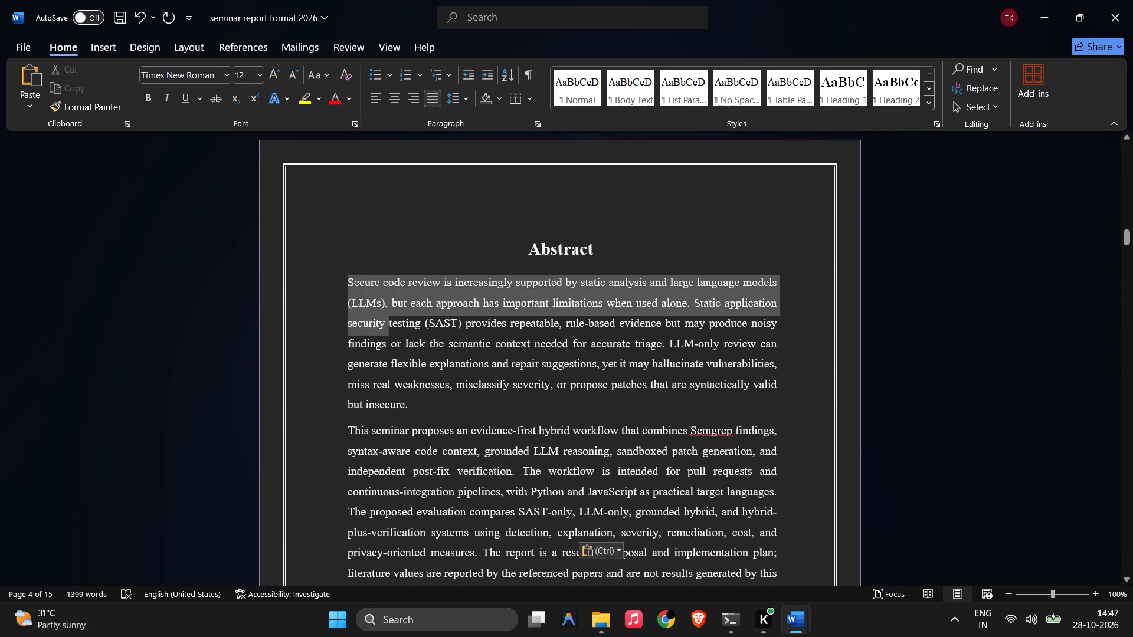
pyautogui.moveTo(379, 344); pyautogui.dragTo(378, 359)
pyautogui.scroll(-3, 379, 357)
pyautogui.click(378, 359)
pyautogui.click(449, 369)
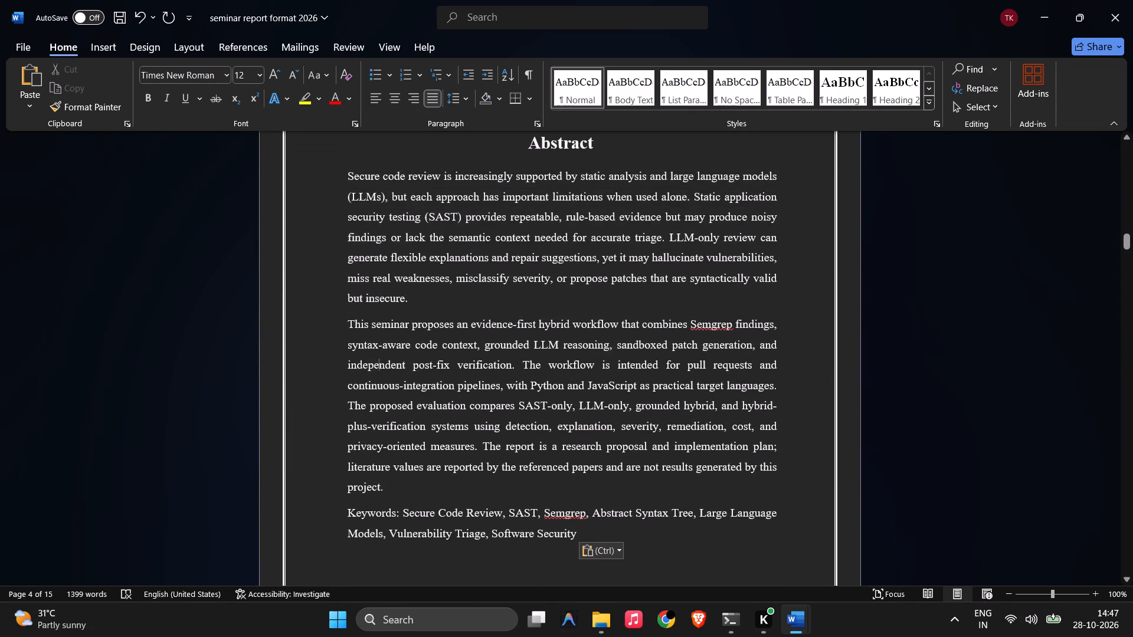
pyautogui.scroll(-4, 472, 382)
pyautogui.moveTo(583, 388); pyautogui.dragTo(506, 291)
pyautogui.scroll(2, 506, 293)
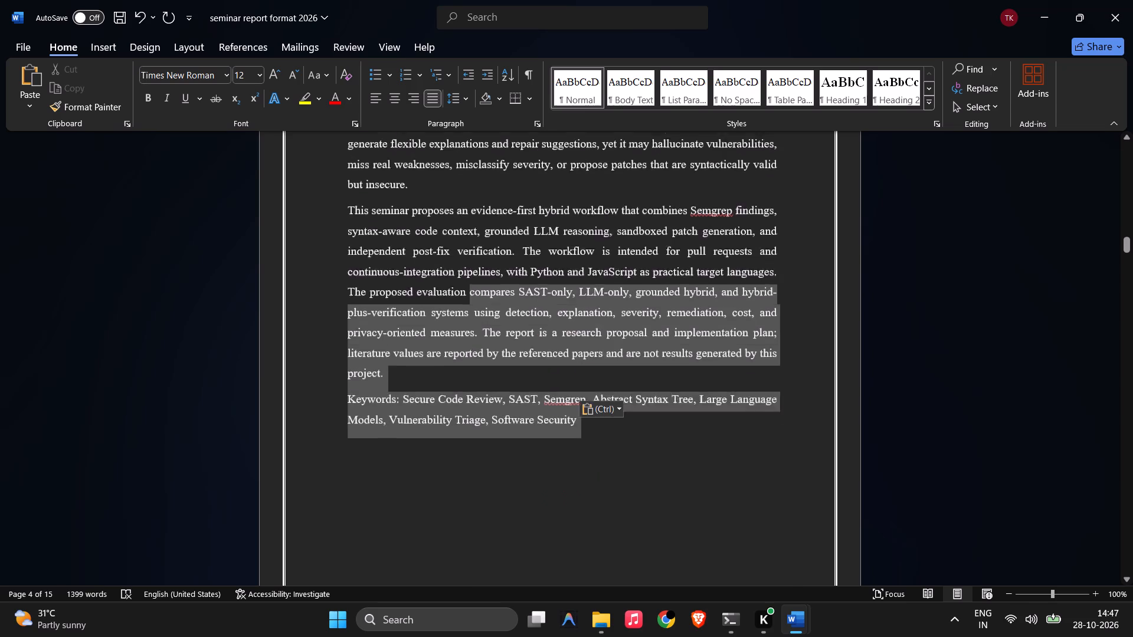
pyautogui.scroll(1, 506, 291)
pyautogui.moveTo(506, 291); pyautogui.dragTo(322, 290)
pyautogui.scroll(4, 453, 263)
pyautogui.click(431, 100)
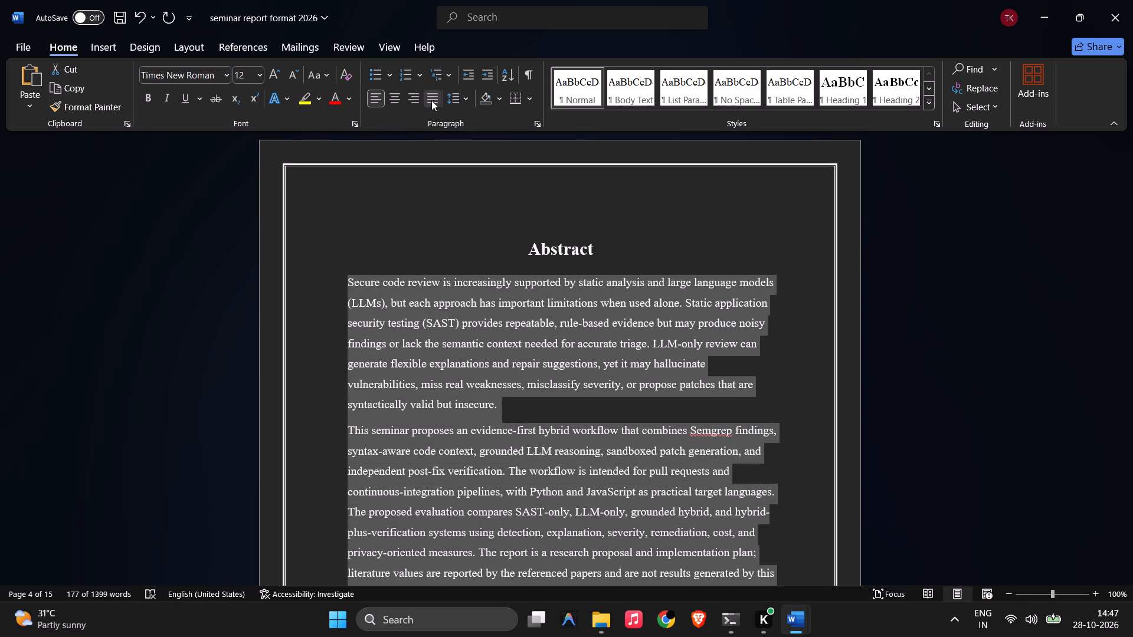
pyautogui.scroll(-6, 476, 352)
pyautogui.click(476, 352)
# Change the four Acknowledgement body paragraphs, from the guide's thanks to the closing one, from justified to left-aligned.
pyautogui.scroll(3, 476, 352)
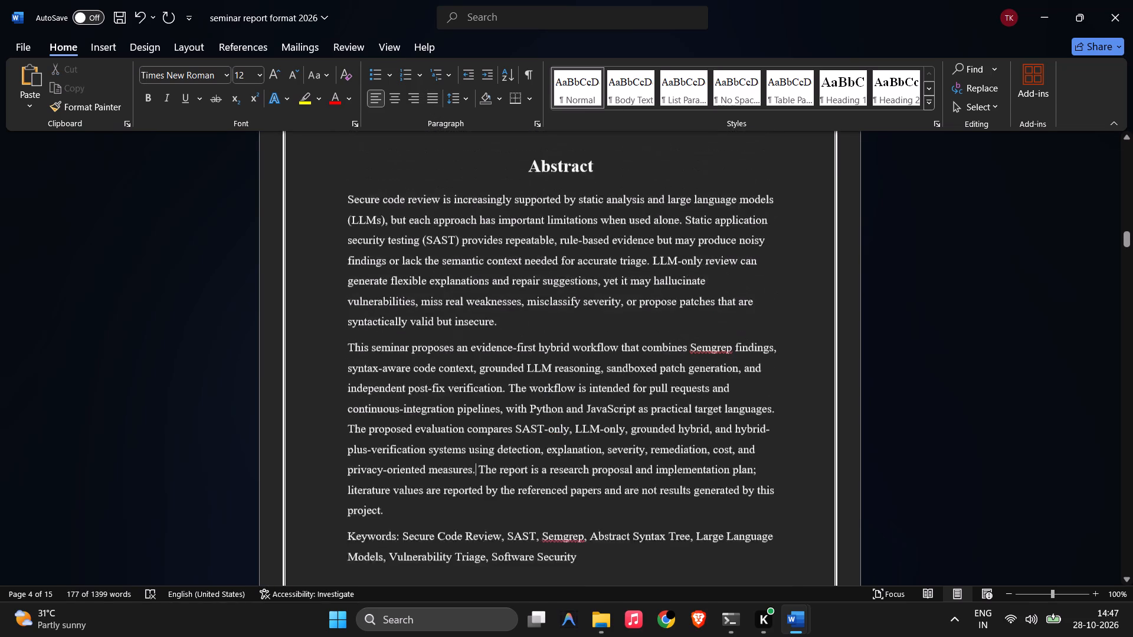
pyautogui.scroll(20, 476, 352)
pyautogui.scroll(4, 470, 399)
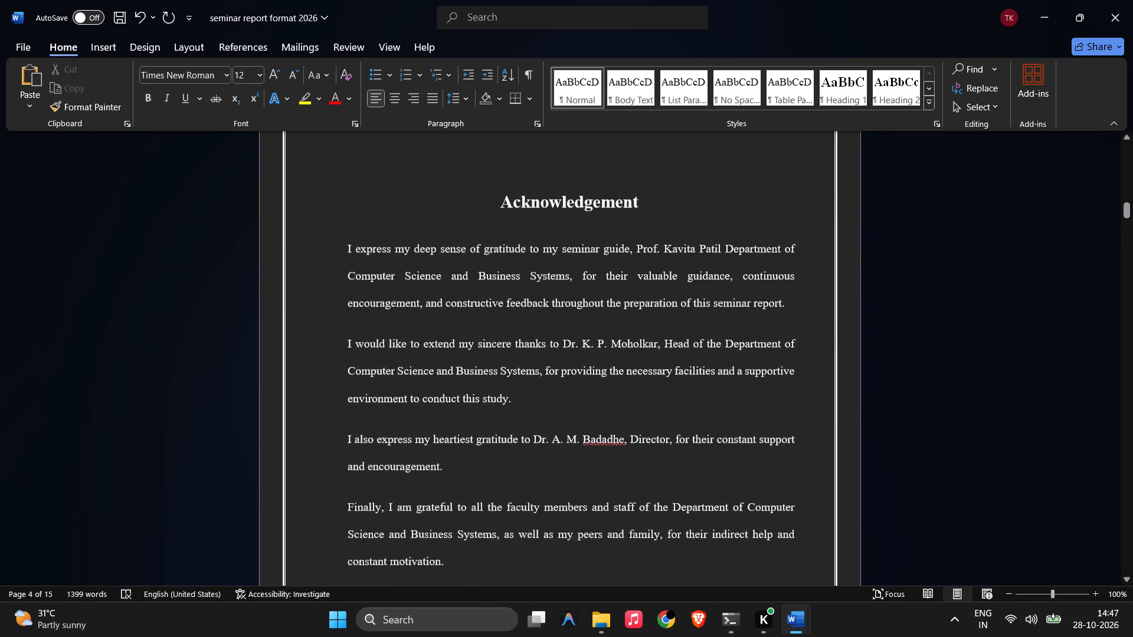
pyautogui.scroll(1, 470, 399)
pyautogui.moveTo(345, 284); pyautogui.dragTo(401, 361)
pyautogui.scroll(-5, 401, 361)
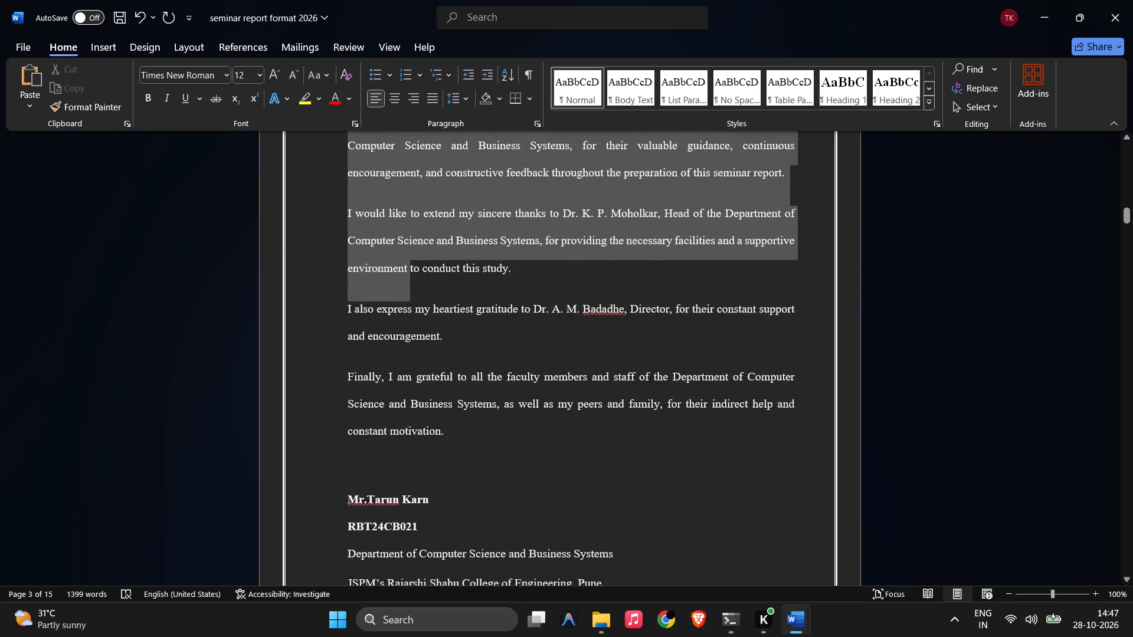
pyautogui.moveTo(401, 361); pyautogui.dragTo(443, 420)
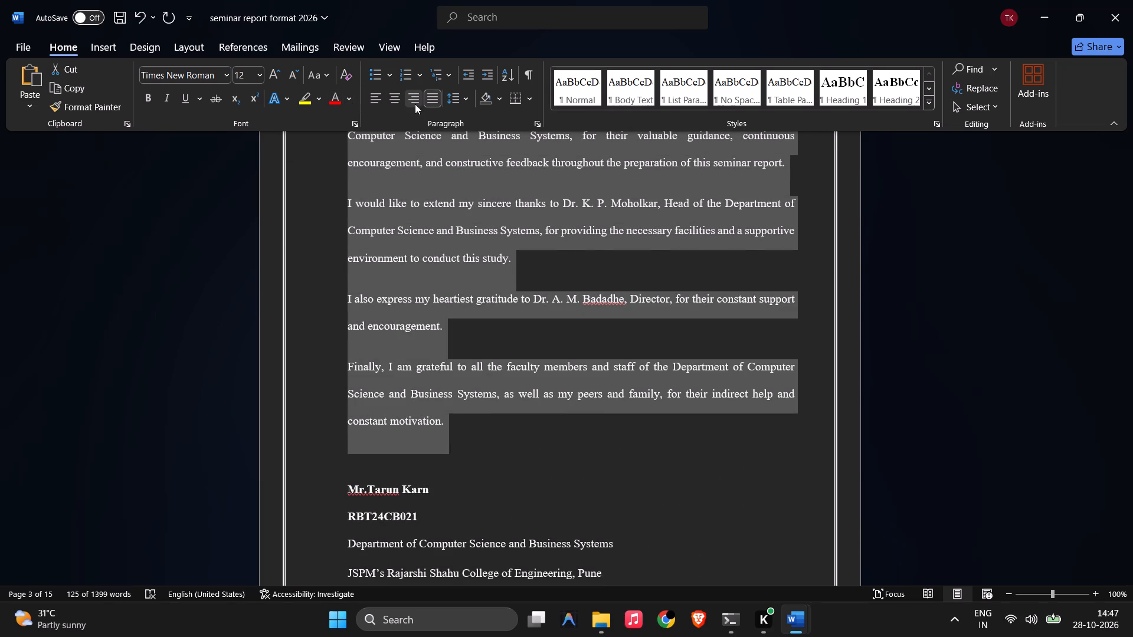
pyautogui.click(427, 100)
# Change the certificate statement and its date line from justified to left-aligned.
pyautogui.scroll(10, 478, 324)
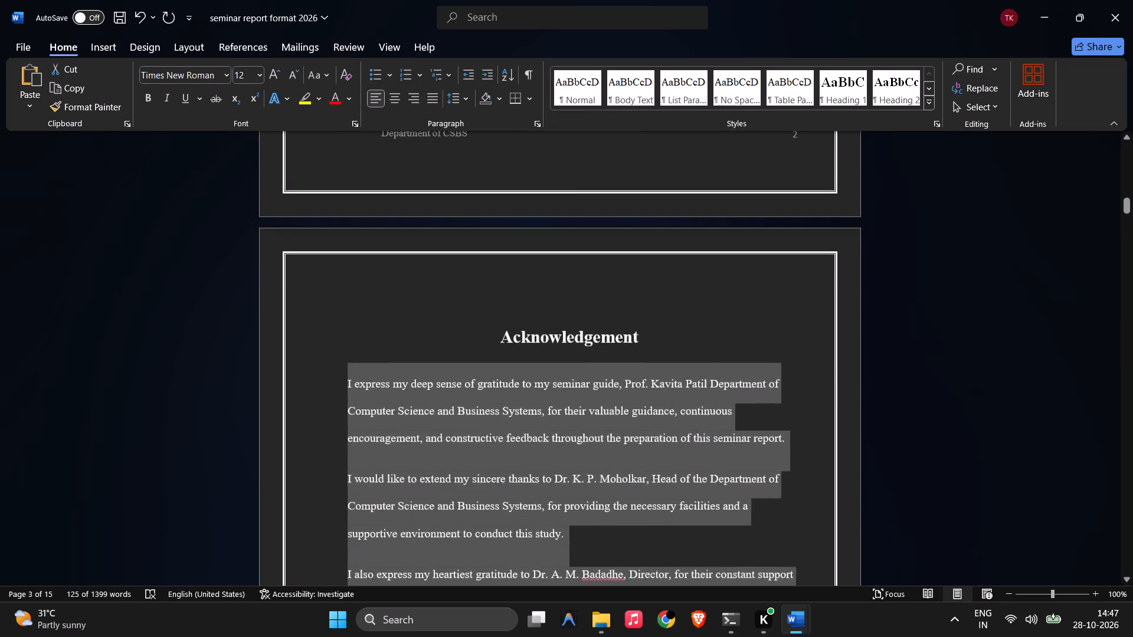
pyautogui.scroll(16, 478, 324)
pyautogui.scroll(-5, 478, 324)
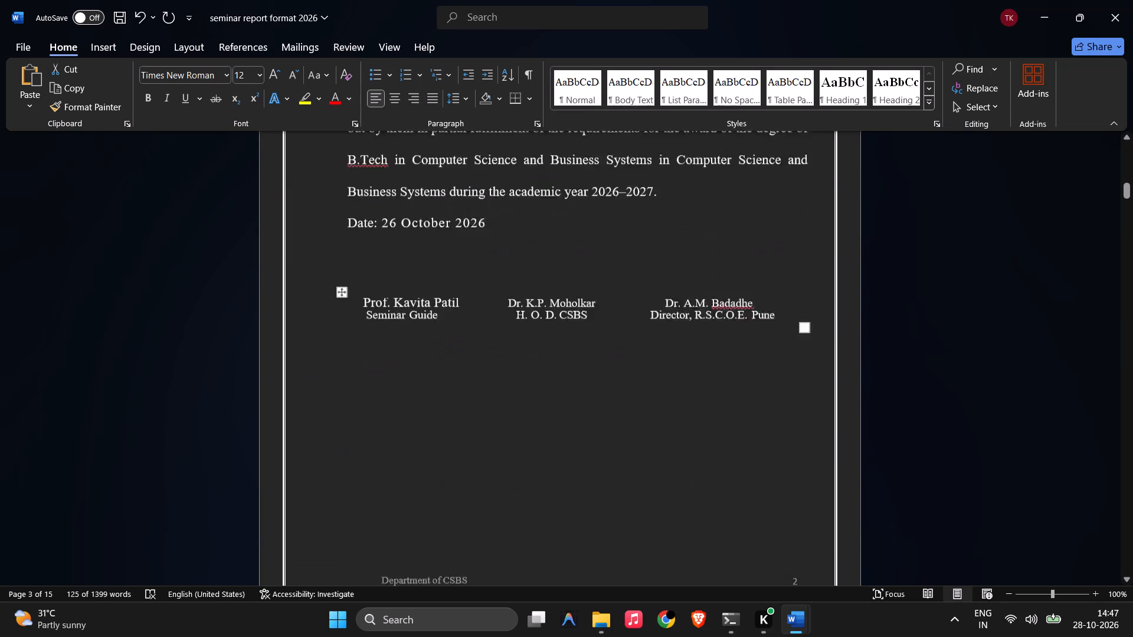
pyautogui.scroll(-13, 478, 324)
pyautogui.scroll(17, 478, 324)
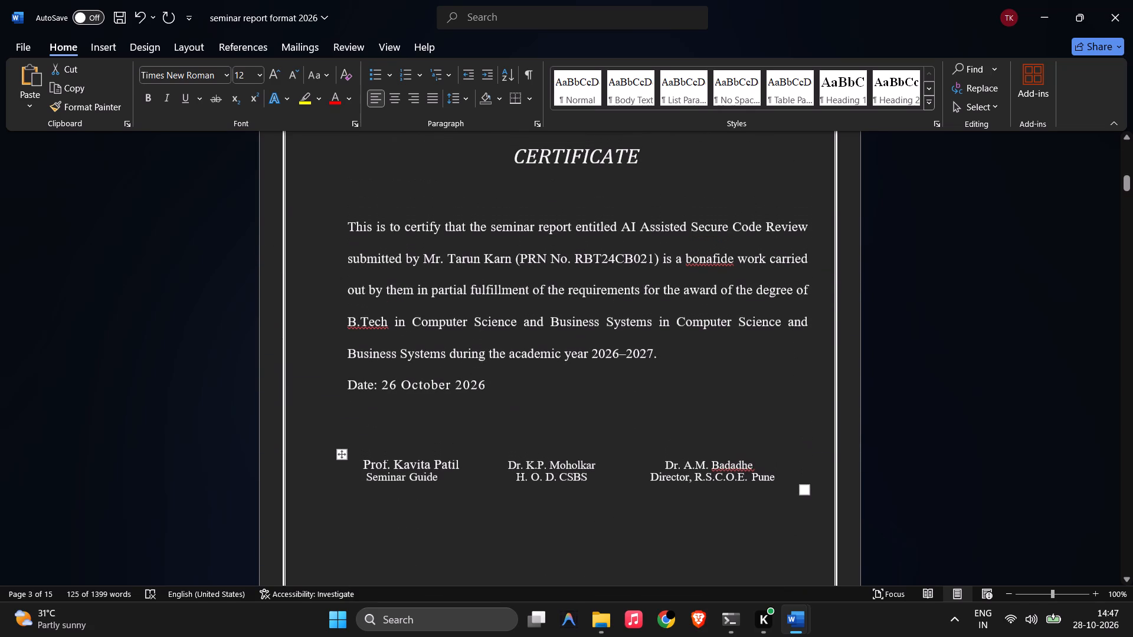
pyautogui.moveTo(348, 224); pyautogui.dragTo(490, 383)
pyautogui.click(427, 101)
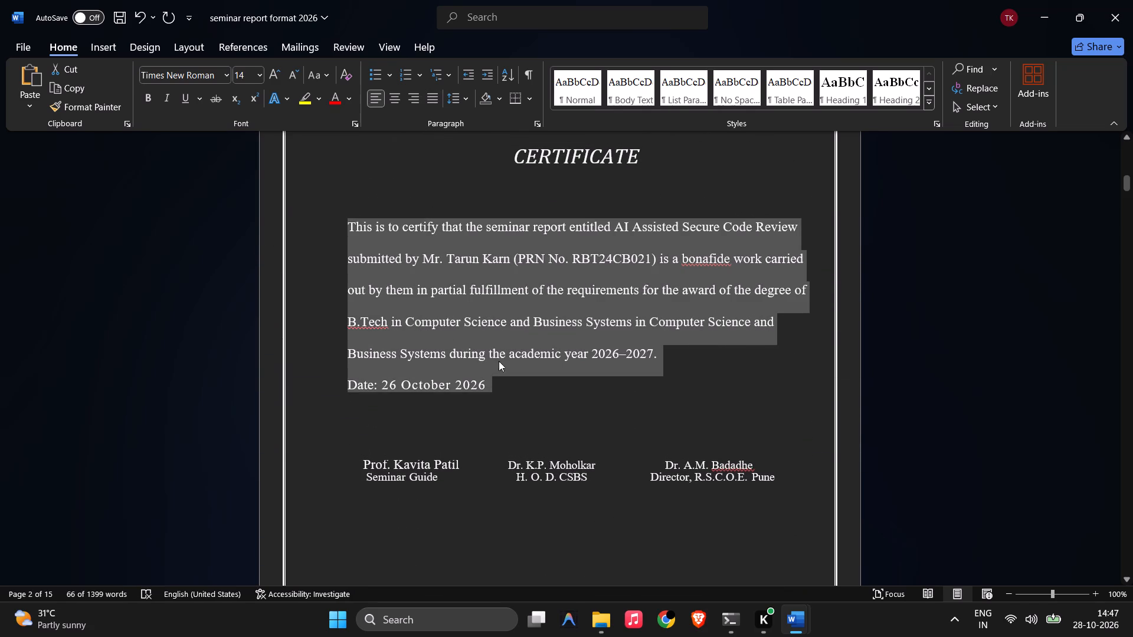
pyautogui.click(516, 434)
# Compare the INDEX table in seminar report format 2026 with the TABLE OF CONTENTS in seminar reportg.
pyautogui.scroll(19, 516, 434)
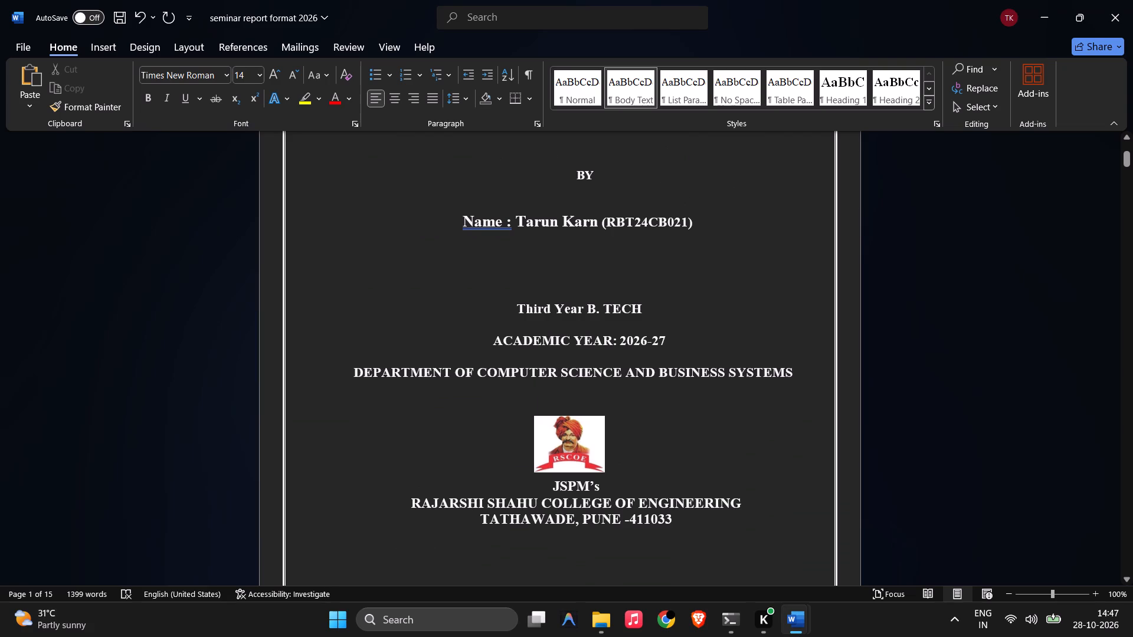
pyautogui.scroll(-20, 352, 176)
pyautogui.scroll(-15, 352, 176)
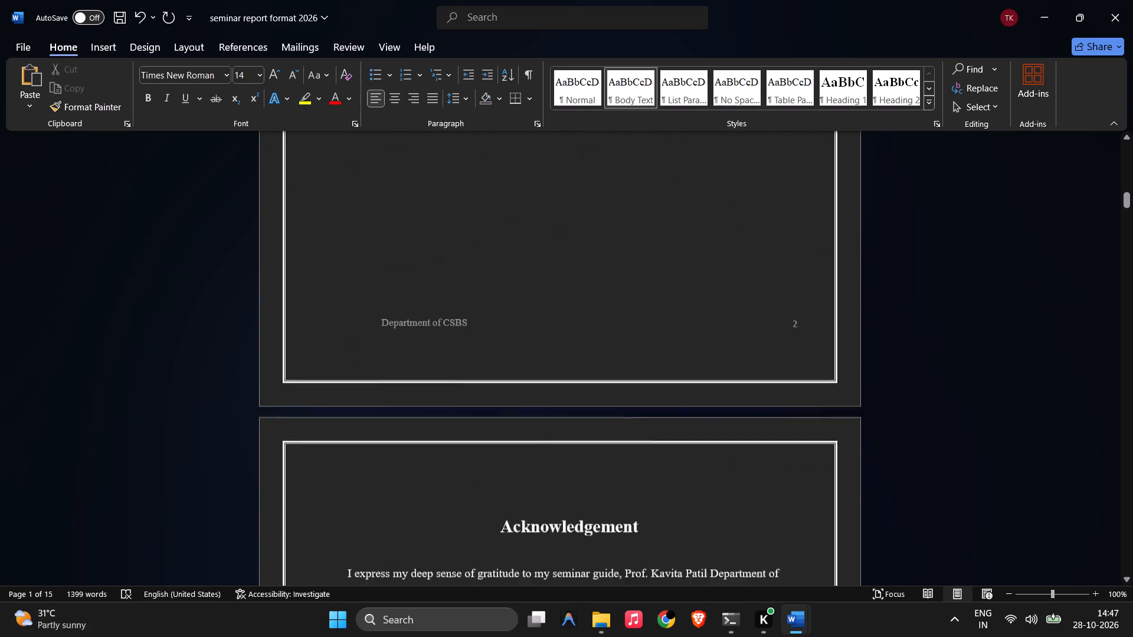
pyautogui.scroll(-20, 355, 193)
pyautogui.scroll(-20, 355, 193)
pyautogui.scroll(-7, 355, 193)
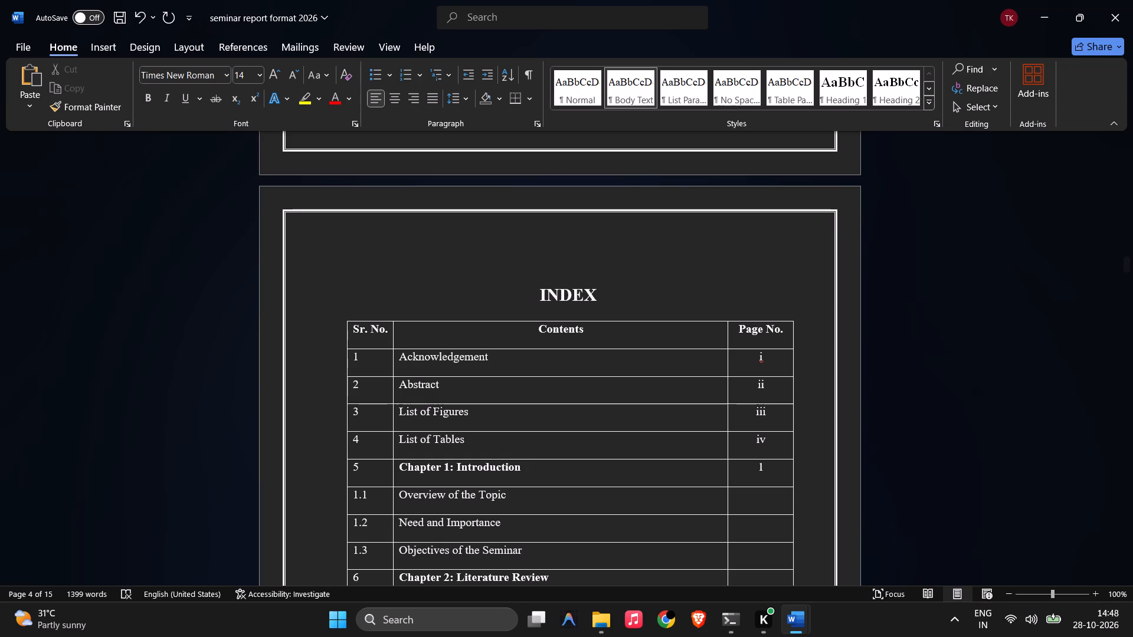
pyautogui.scroll(-5, 357, 228)
pyautogui.hotkey('alt', 'Tab')
pyautogui.scroll(-10, 356, 268)
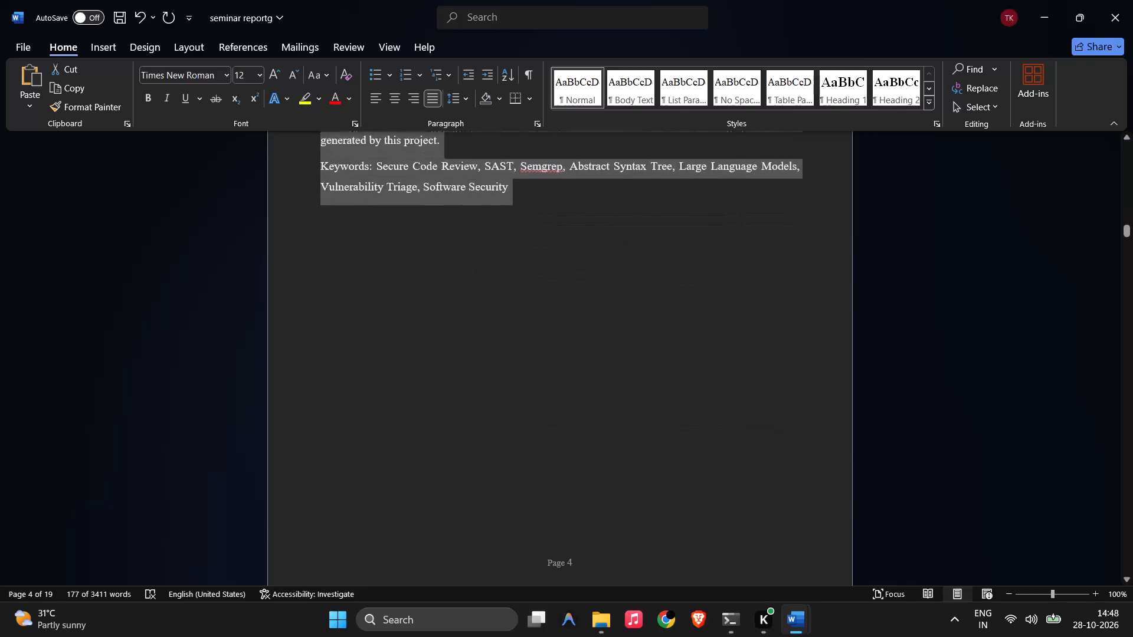
pyautogui.scroll(-10, 355, 268)
pyautogui.hotkey('alt', 'Tab')
pyautogui.scroll(5, 353, 251)
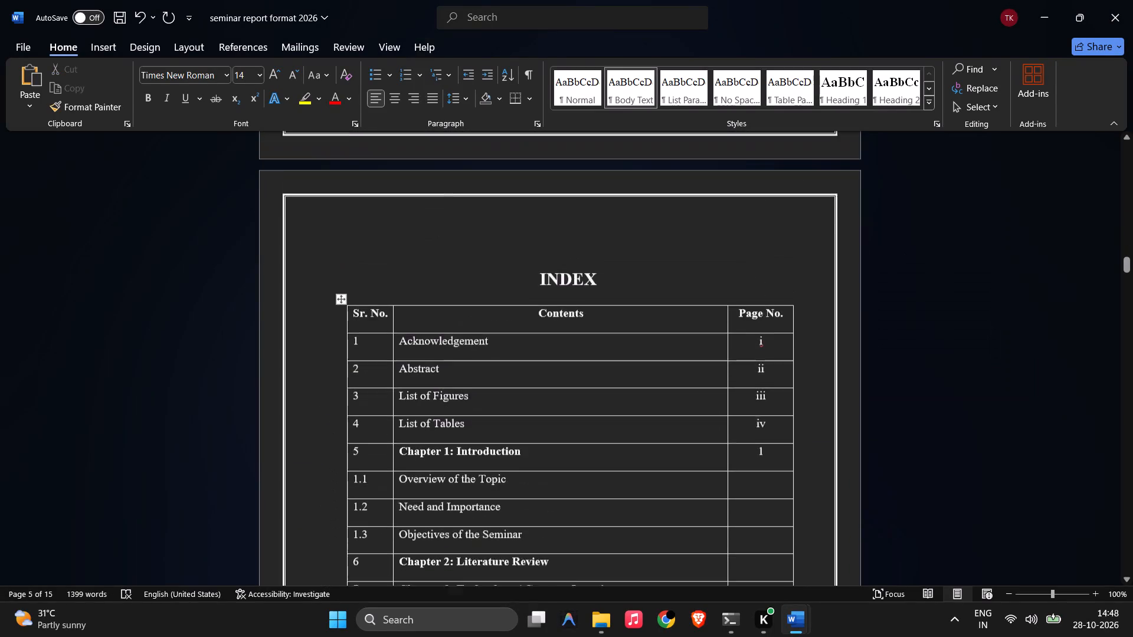
pyautogui.scroll(-6, 354, 251)
pyautogui.hotkey('alt', 'Tab')
pyautogui.scroll(17, 354, 251)
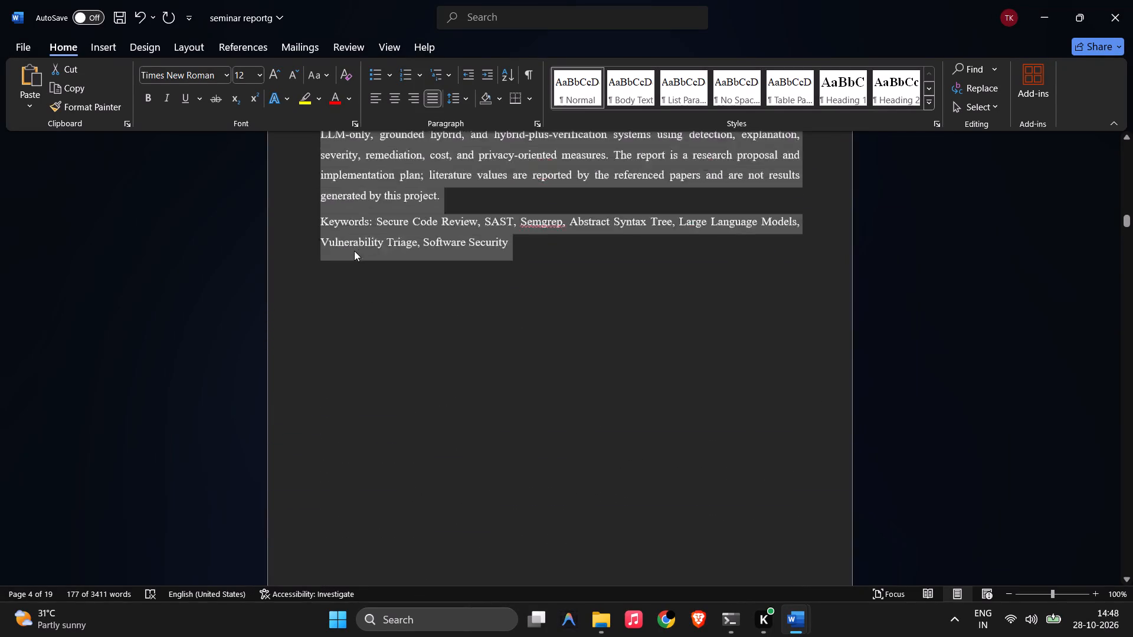
pyautogui.scroll(7, 354, 251)
pyautogui.scroll(-20, 354, 251)
pyautogui.scroll(-7, 354, 251)
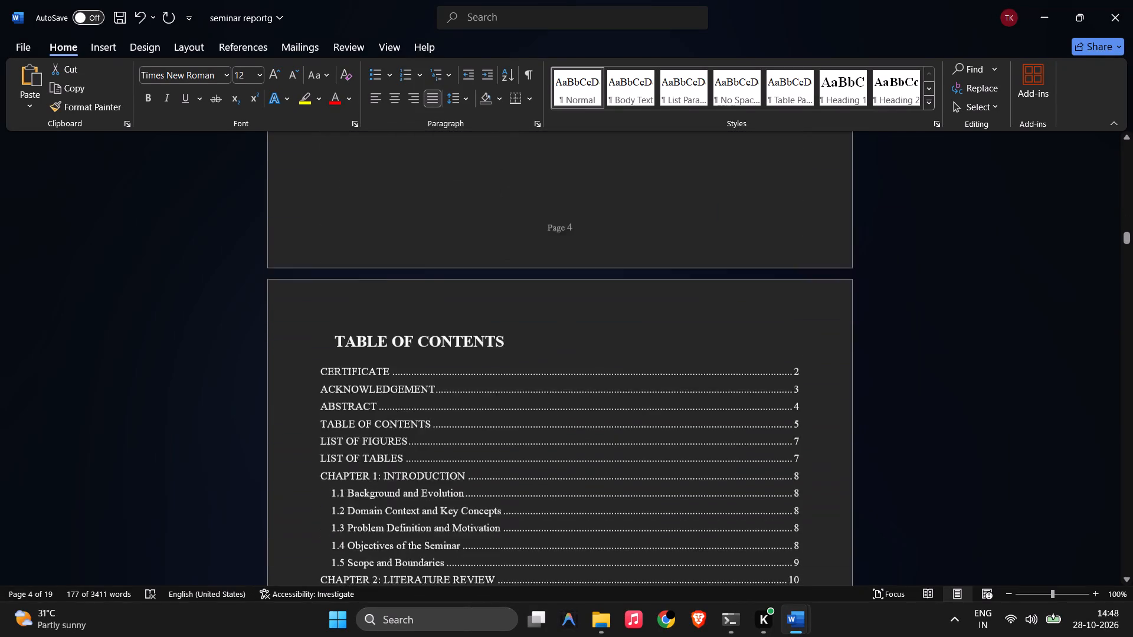
pyautogui.scroll(-20, 354, 256)
pyautogui.scroll(-18, 354, 256)
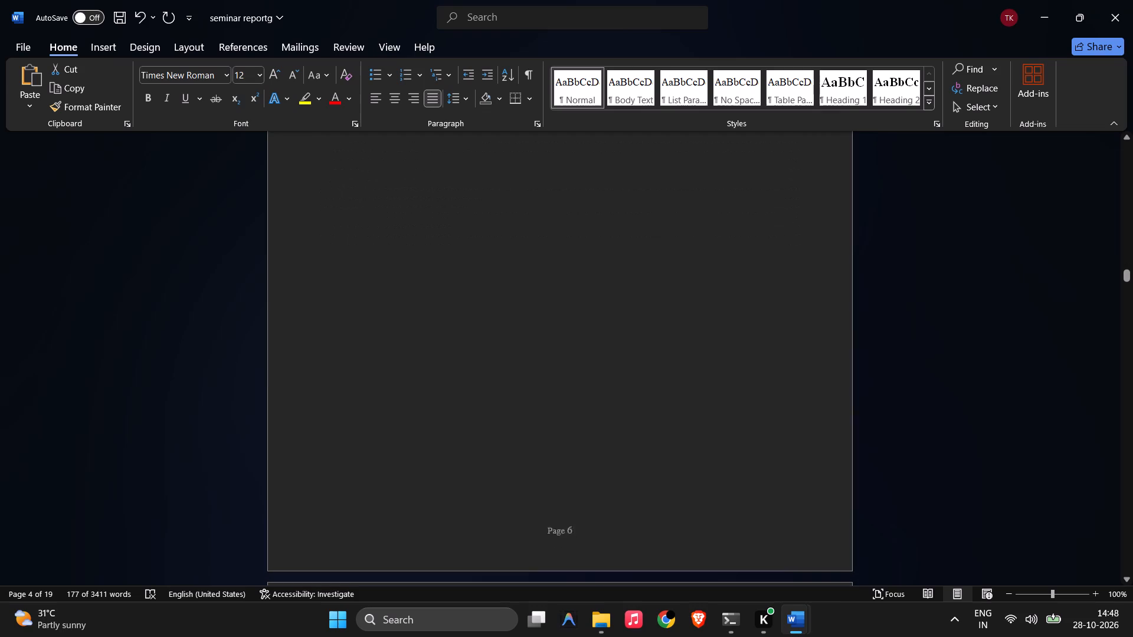
pyautogui.scroll(-6, 351, 269)
pyautogui.hotkey('alt', 'Tab')
pyautogui.scroll(4, 443, 293)
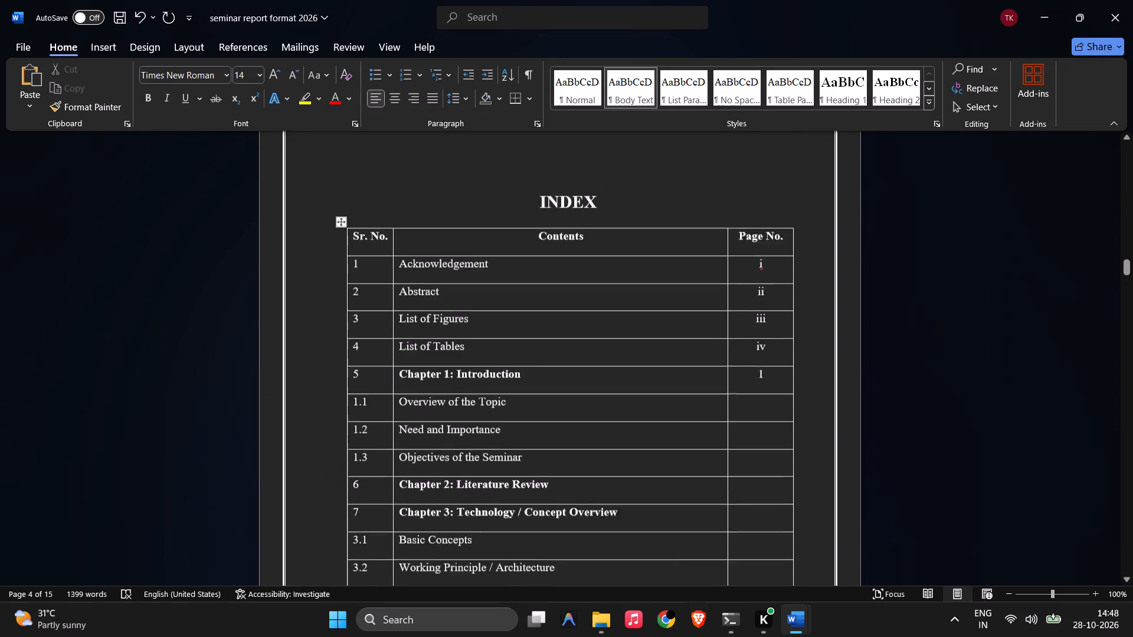
pyautogui.scroll(-4, 445, 297)
pyautogui.hotkey('alt', 'Tab')
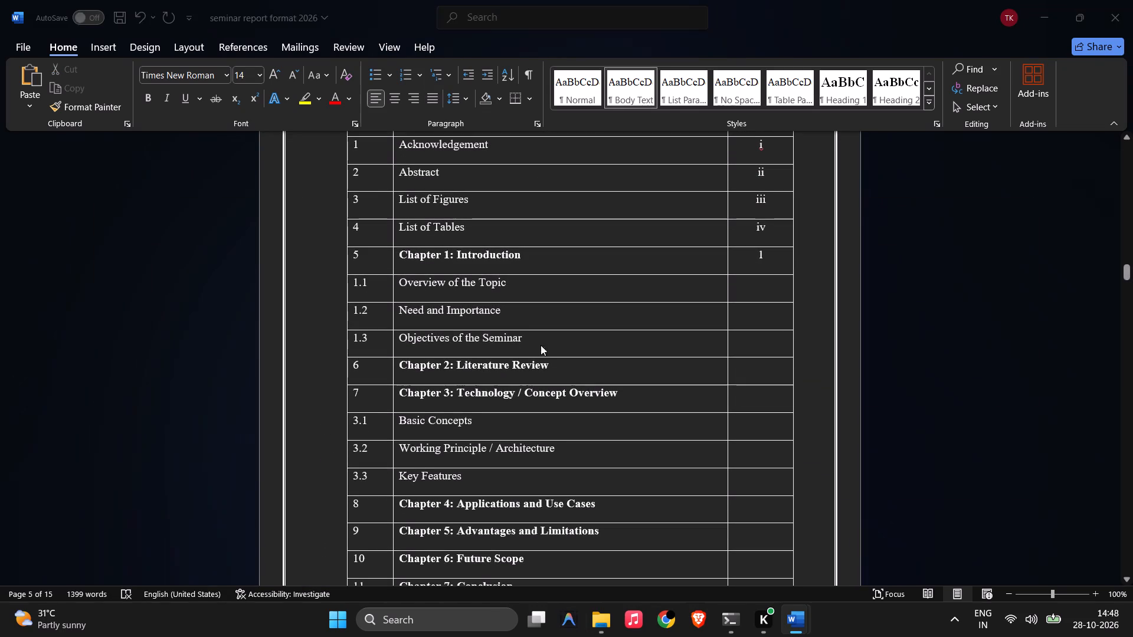
pyautogui.scroll(20, 516, 364)
pyautogui.scroll(19, 516, 364)
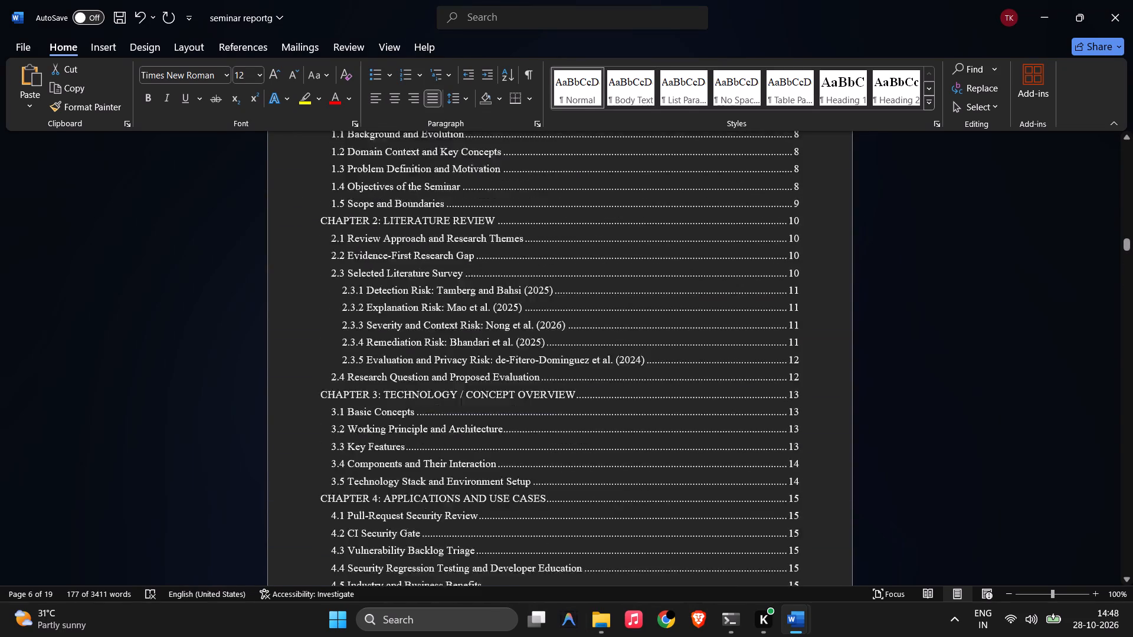
pyautogui.scroll(7, 515, 364)
pyautogui.hotkey('alt', 'Tab')
pyautogui.scroll(1, 512, 365)
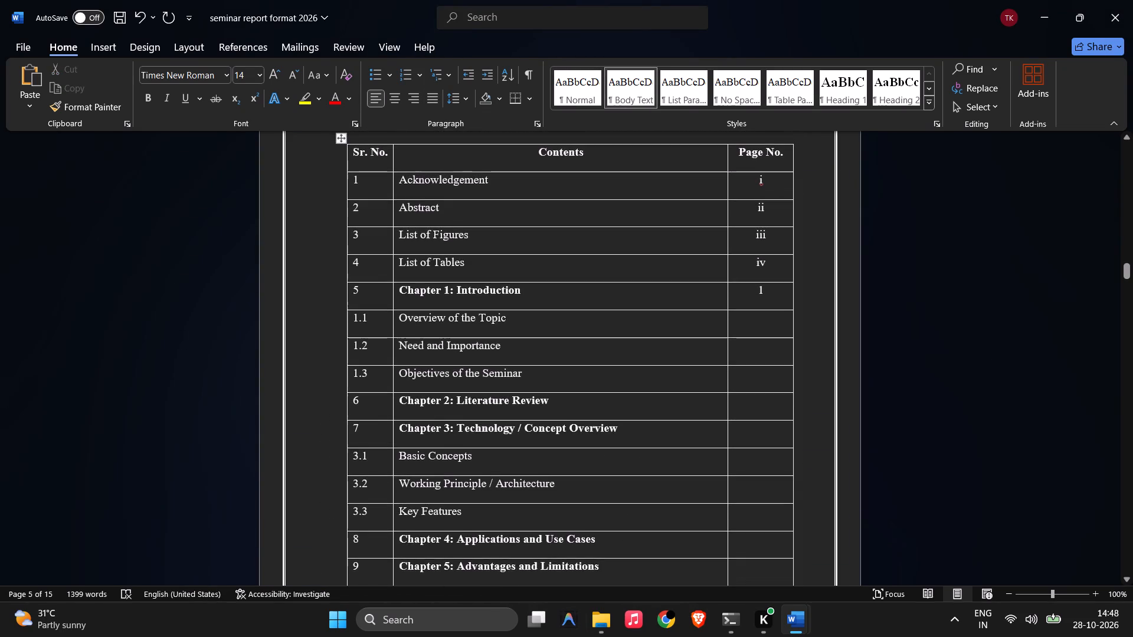
pyautogui.hotkey('alt', 'Tab')
pyautogui.hotkey('alt', 'Tab')
pyautogui.hotkey('alt', 'Tab')
pyautogui.hotkey('alt', 'Tab')
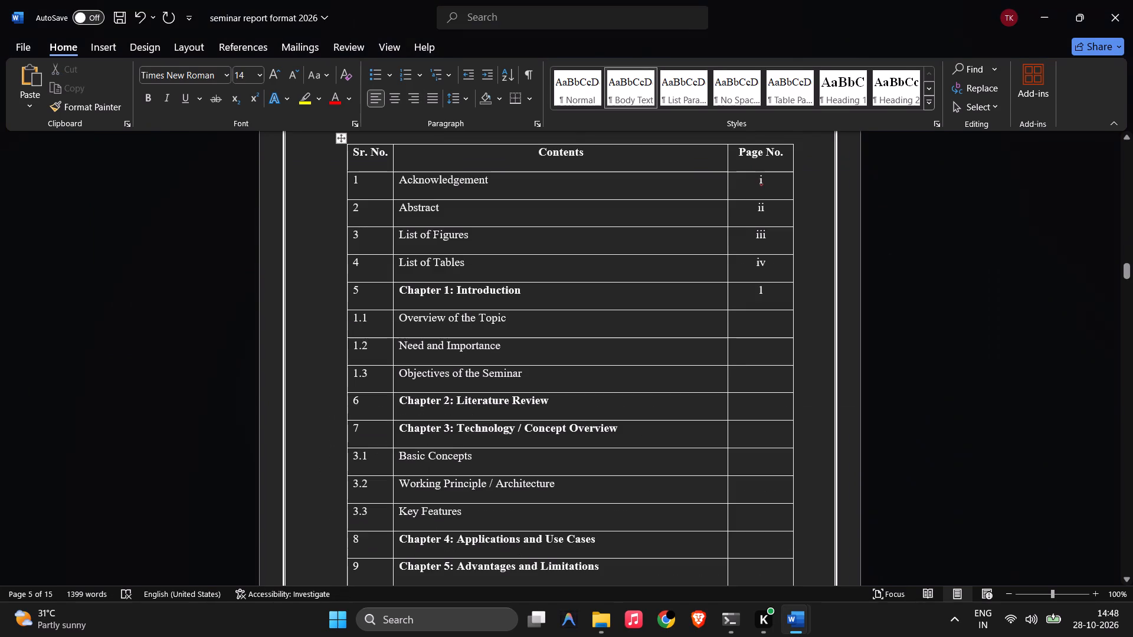
pyautogui.hotkey('alt', 'Tab')
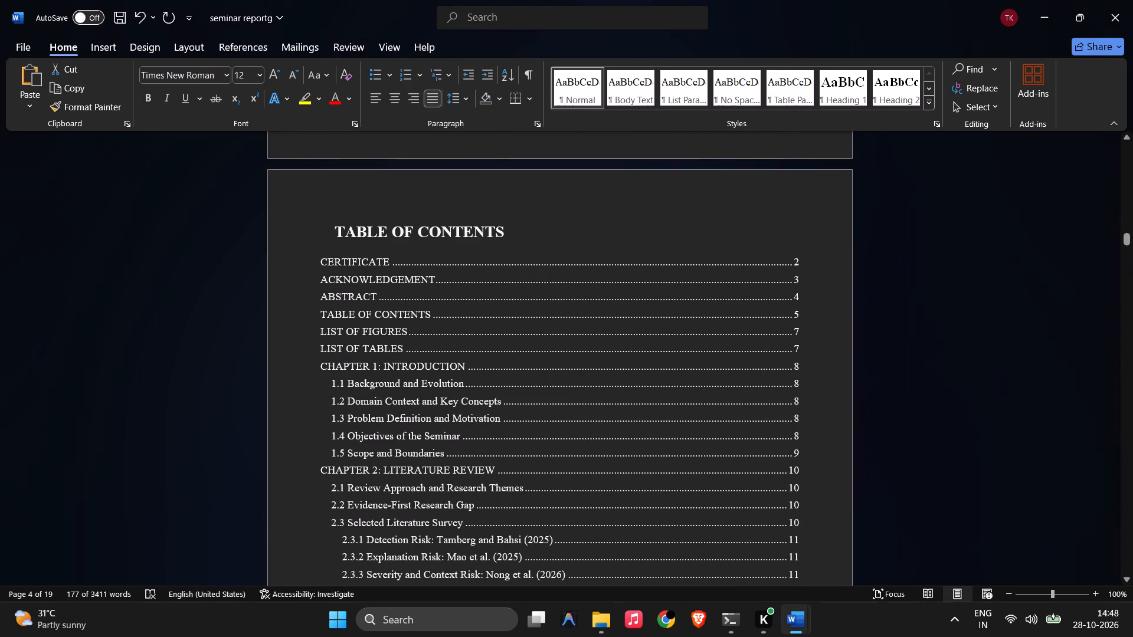
pyautogui.hotkey('alt', 'Tab')
pyautogui.hotkey('alt', 'Tab')
pyautogui.scroll(-2, 486, 353)
pyautogui.hotkey('alt', 'Tab')
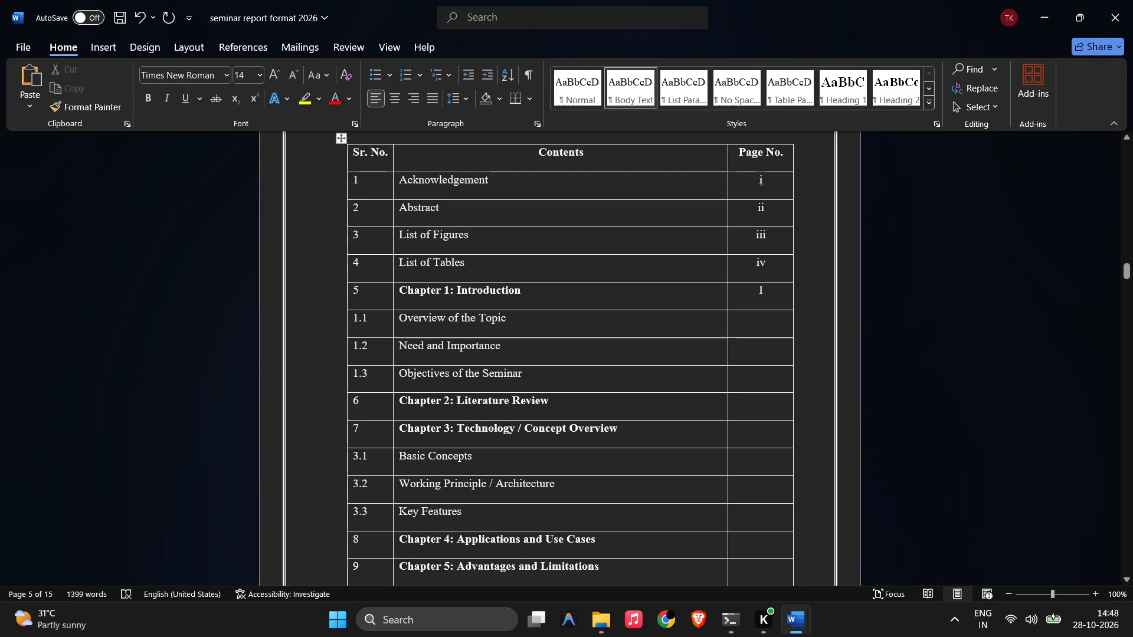
pyautogui.hotkey('alt', 'Tab')
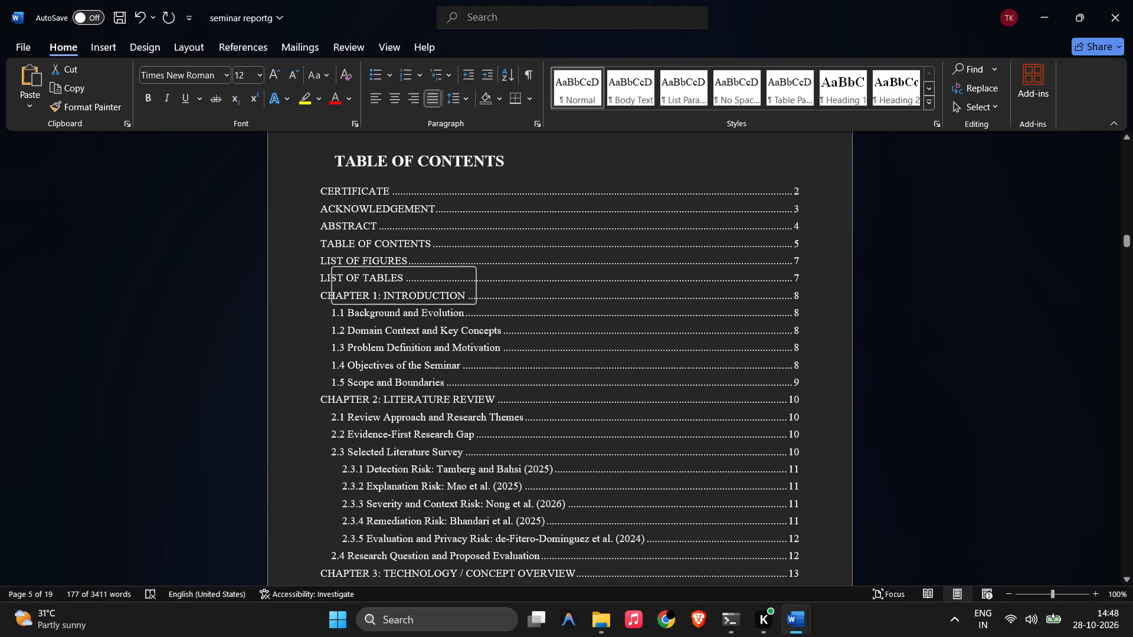
# Follow the contents entry 1.1 Background and Evolution to its section in seminar reportg, and return to the table of contents.
pyautogui.click(399, 306)
pyautogui.click(399, 306)
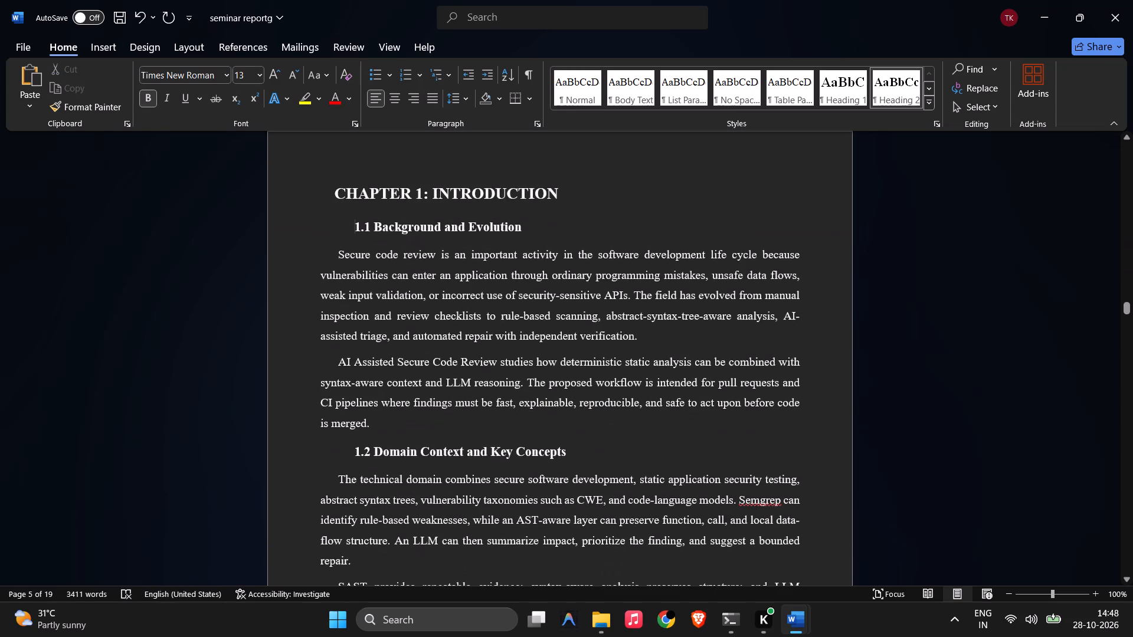
pyautogui.scroll(20, 399, 307)
pyautogui.scroll(13, 399, 307)
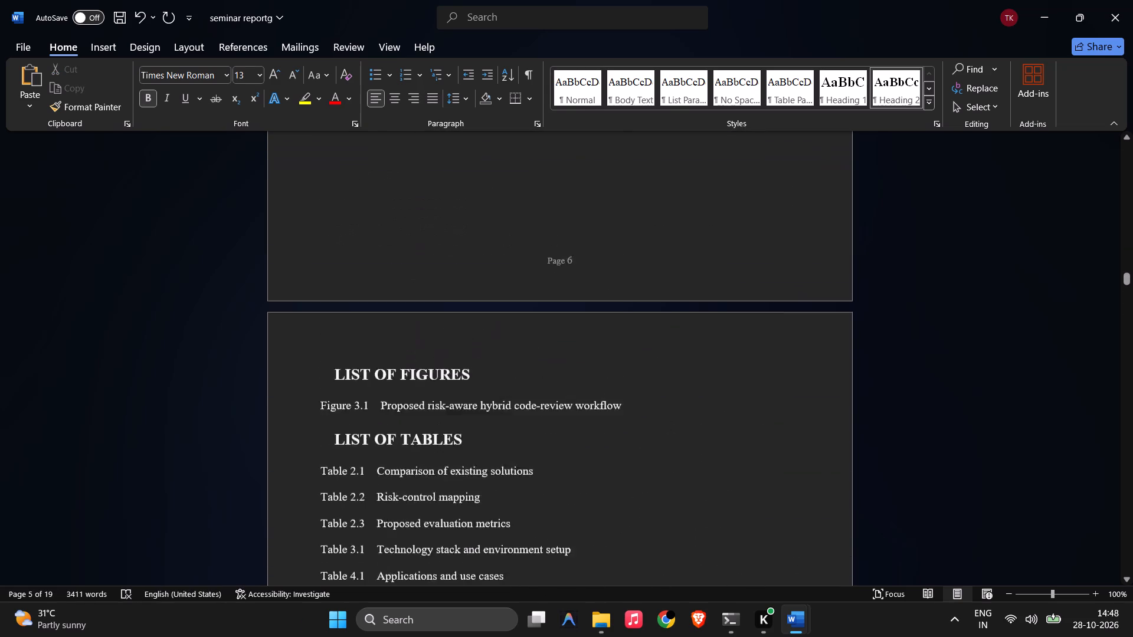
pyautogui.scroll(20, 399, 307)
pyautogui.scroll(20, 399, 307)
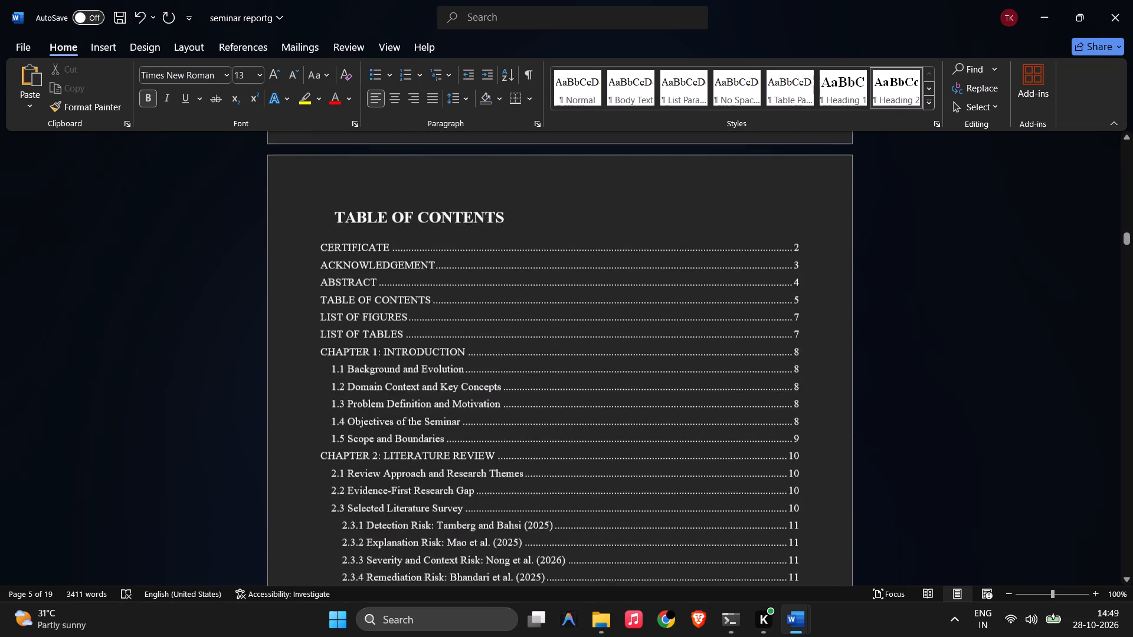
pyautogui.scroll(6, 399, 308)
pyautogui.scroll(-7, 399, 308)
# Examine the LIST OF FIGURES and LIST OF TABLES pages in both documents, through to the start of Chapter 1.
pyautogui.hotkey('alt', 'Tab')
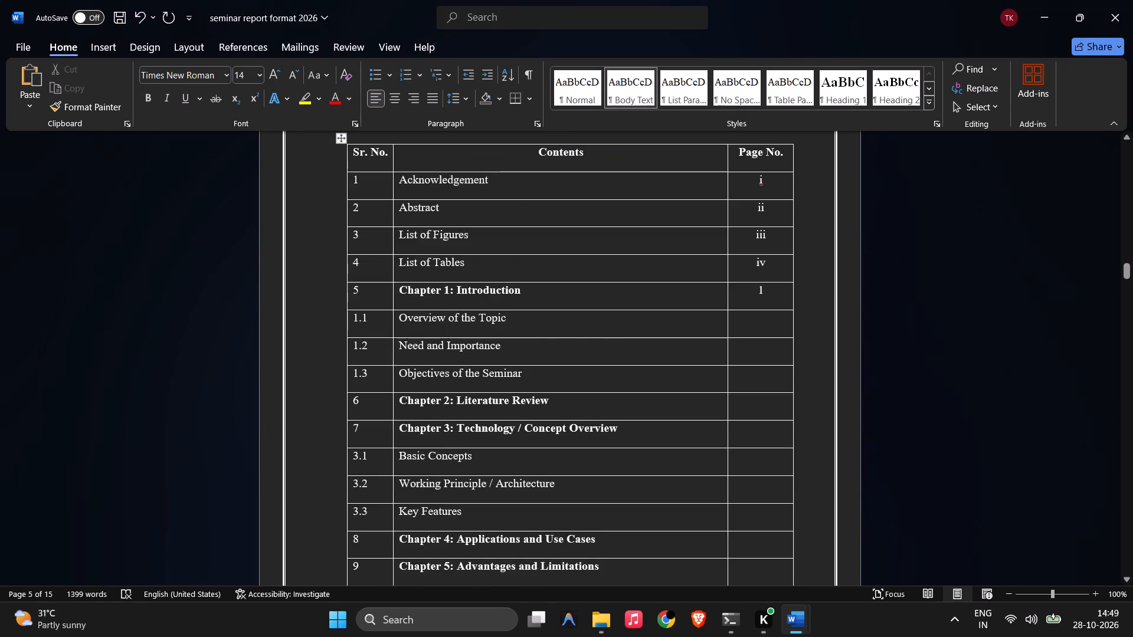
pyautogui.scroll(-13, 399, 308)
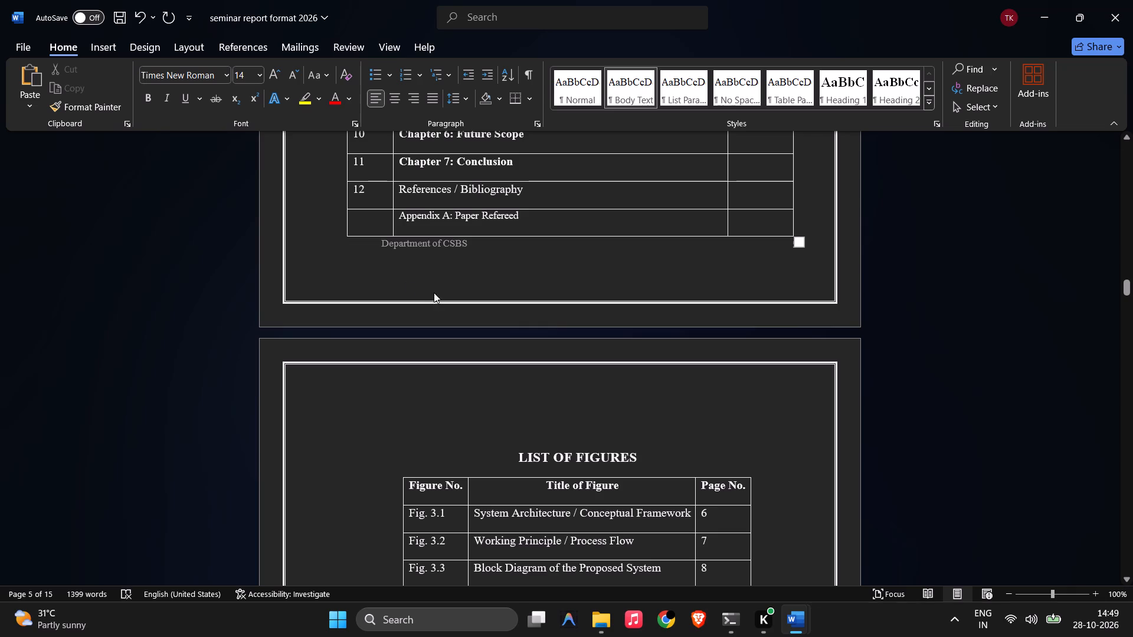
pyautogui.scroll(-12, 434, 295)
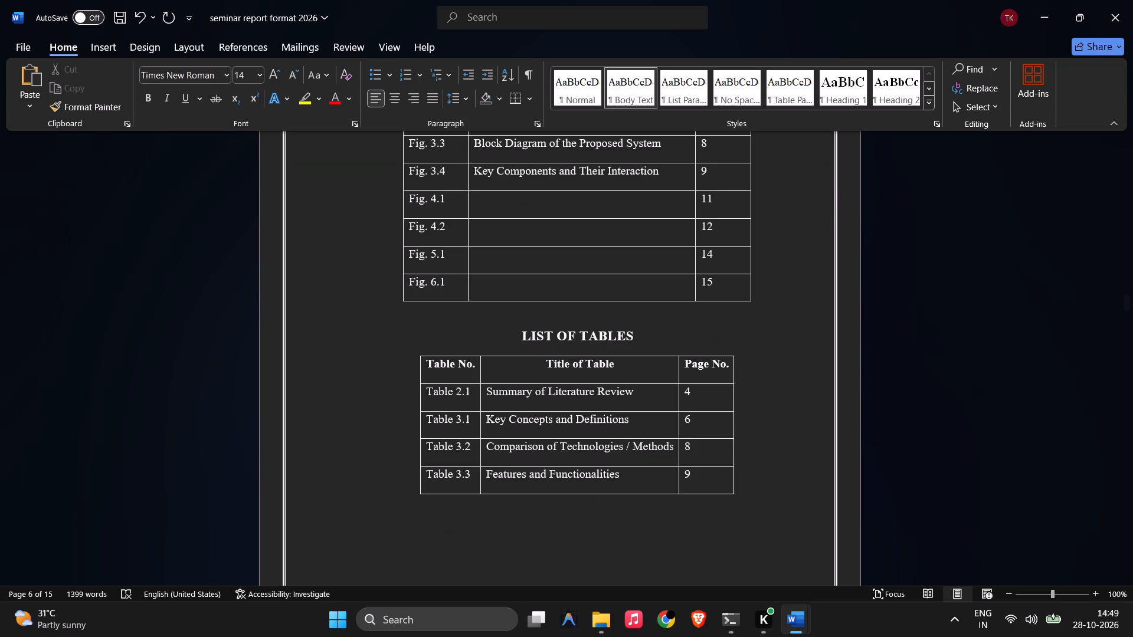
pyautogui.scroll(-5, 437, 308)
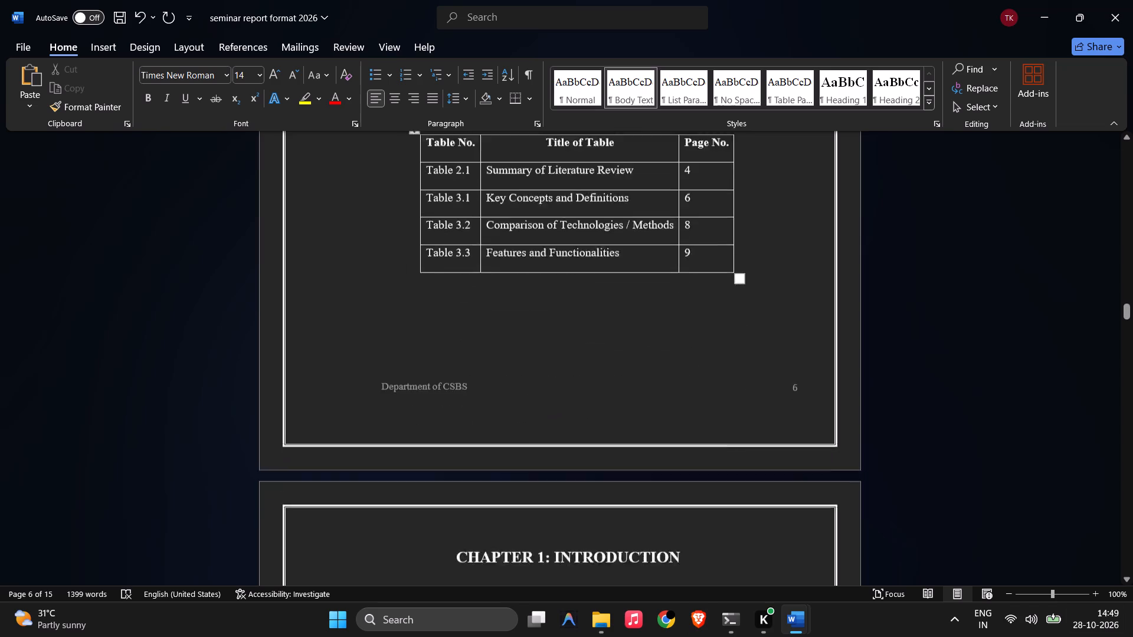
pyautogui.scroll(-13, 438, 310)
pyautogui.press('Tab')
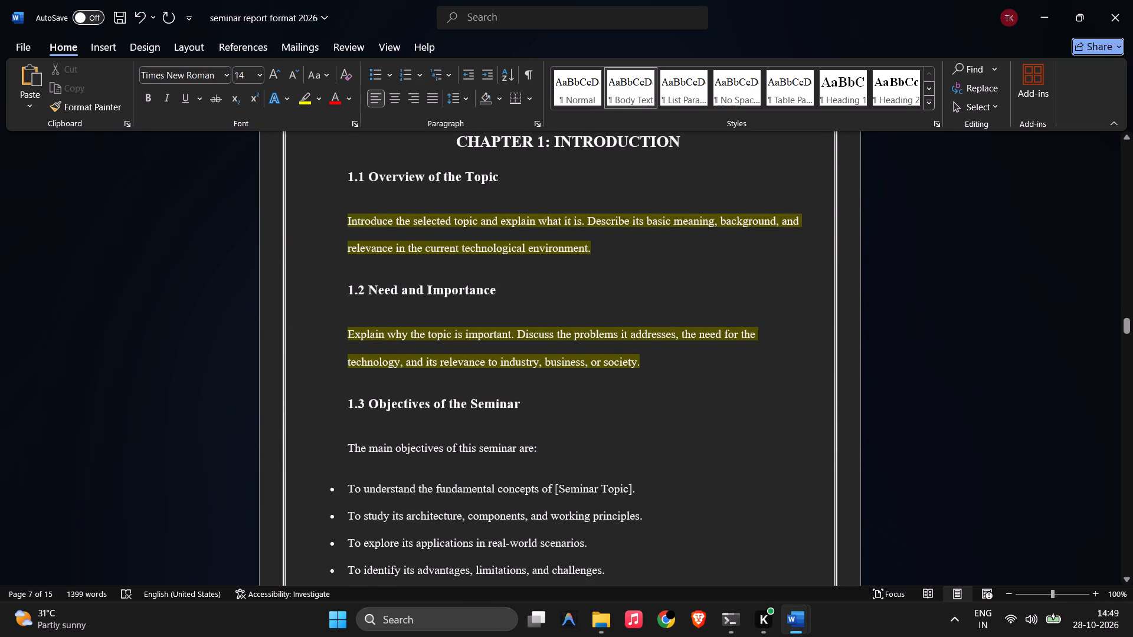
pyautogui.hotkey('alt', 'Tab')
pyautogui.scroll(-20, 708, 499)
pyautogui.scroll(-10, 708, 499)
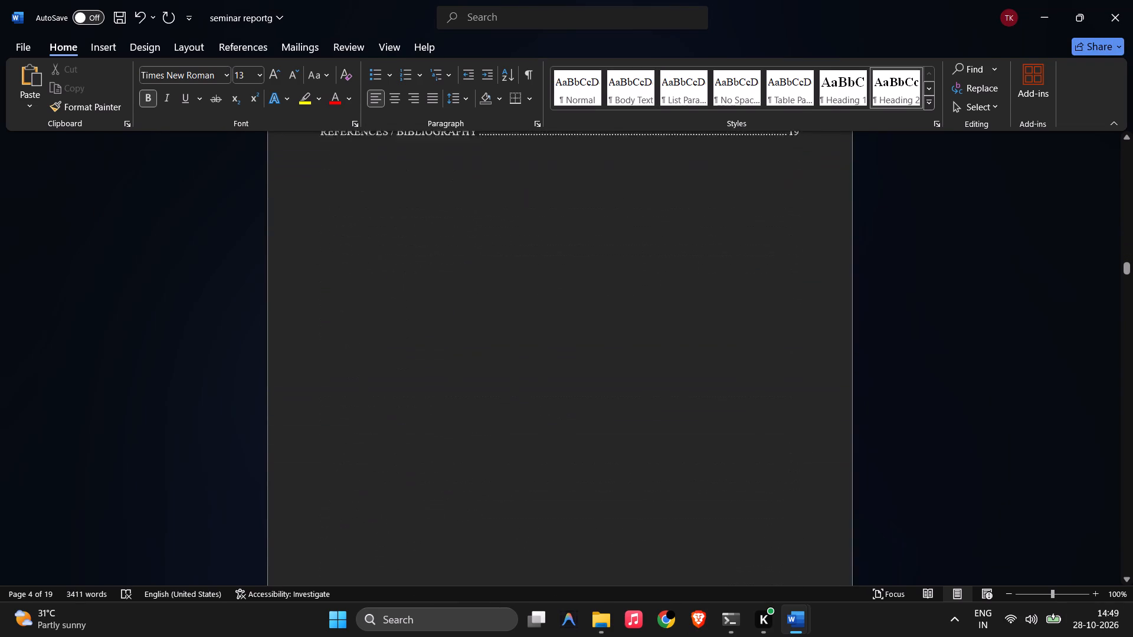
pyautogui.scroll(-15, 592, 491)
pyautogui.scroll(-13, 447, 386)
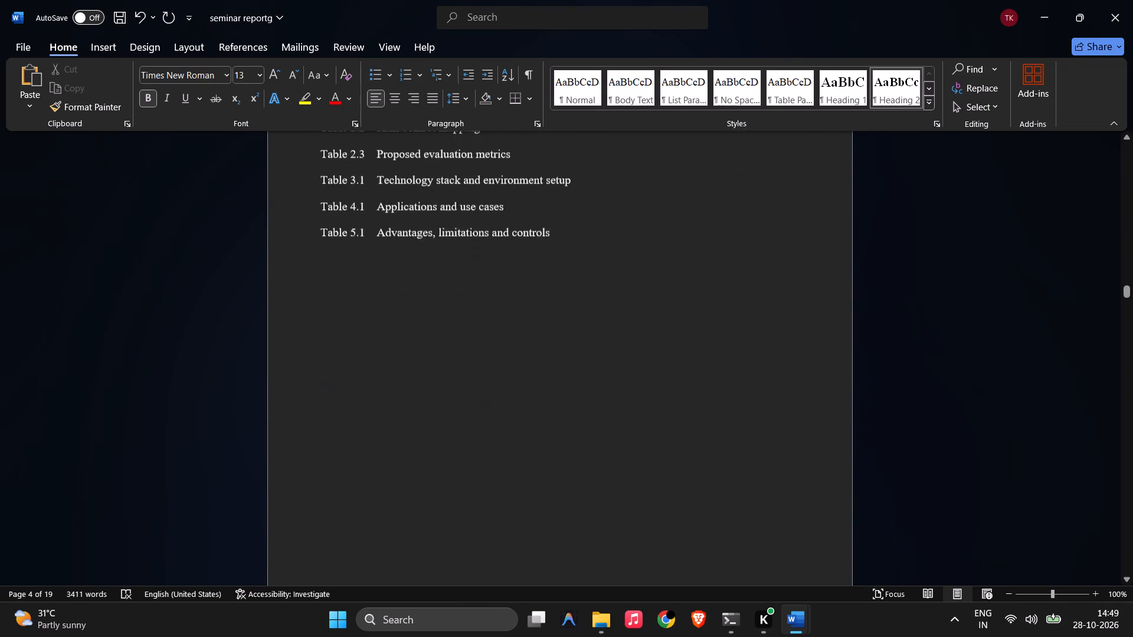
pyautogui.scroll(-16, 440, 406)
pyautogui.scroll(3, 440, 408)
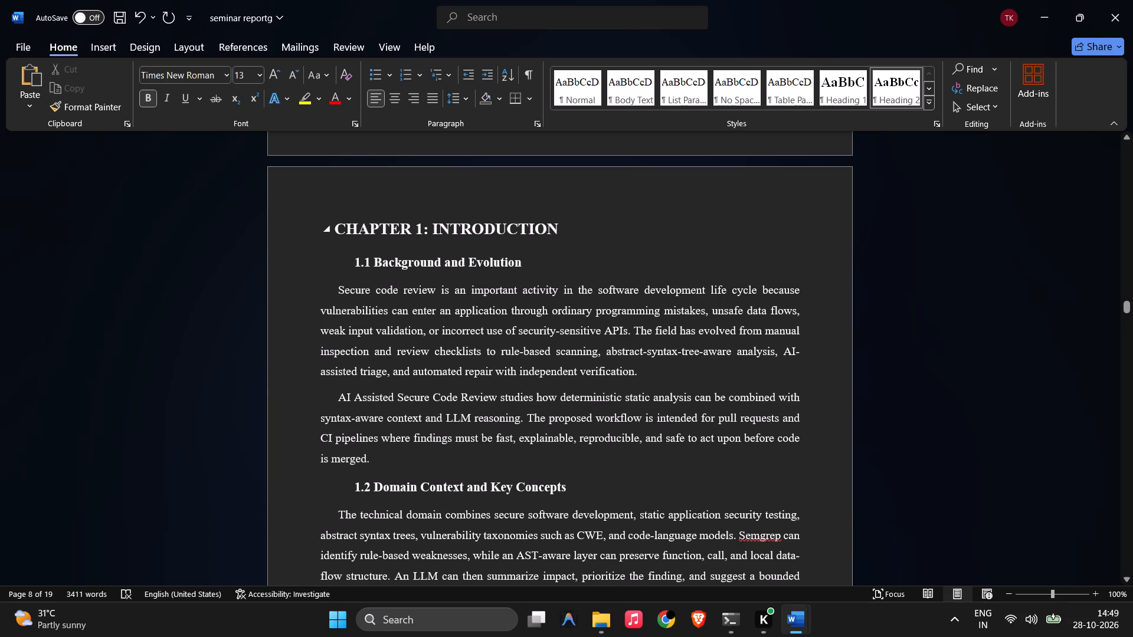
# Compare the Chapter 1: Introduction sections of seminar report format 2026 with those in seminar reportg.
pyautogui.hotkey('alt', 'Tab')
pyautogui.scroll(3, 352, 257)
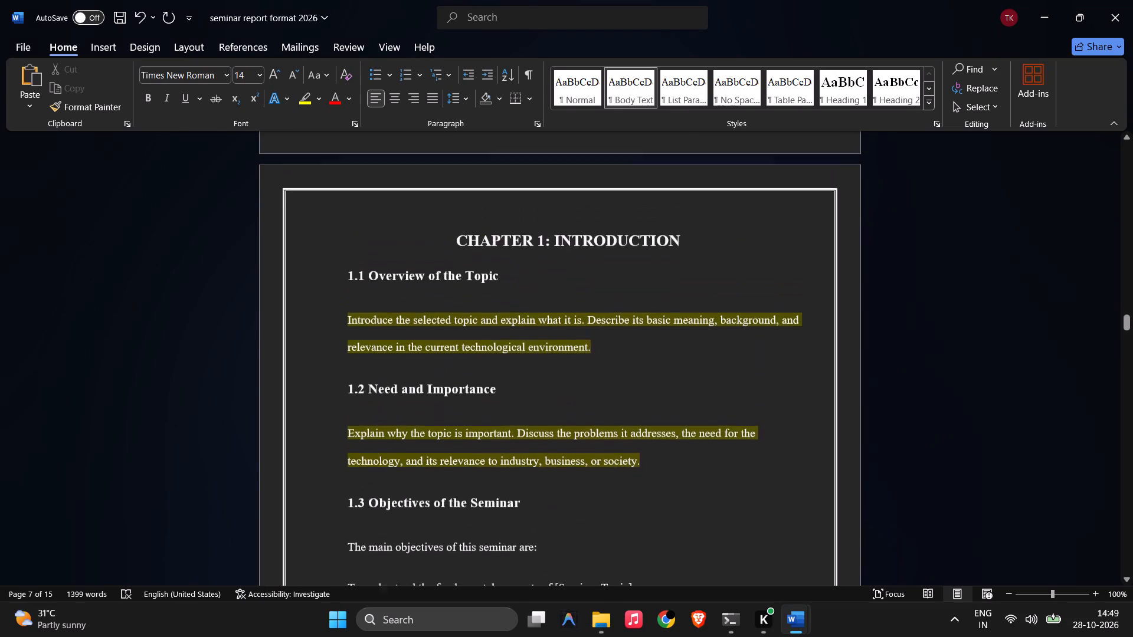
pyautogui.hotkey('alt', 'Tab')
pyautogui.hotkey('alt', 'Tab')
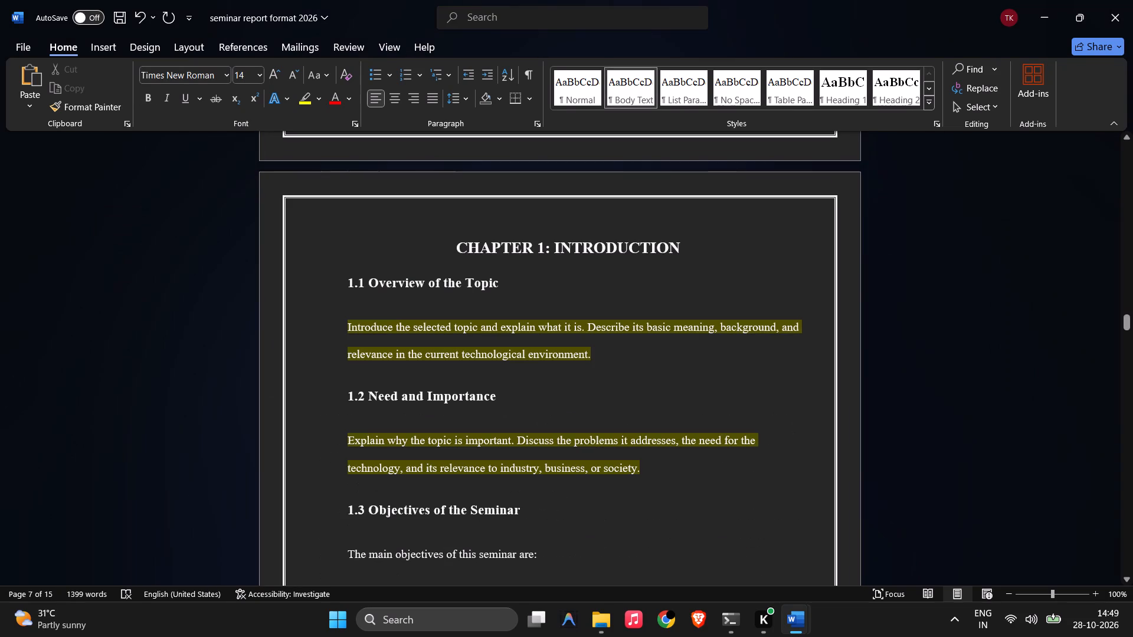
pyautogui.hotkey('alt', 'Tab')
pyautogui.scroll(-3, 352, 257)
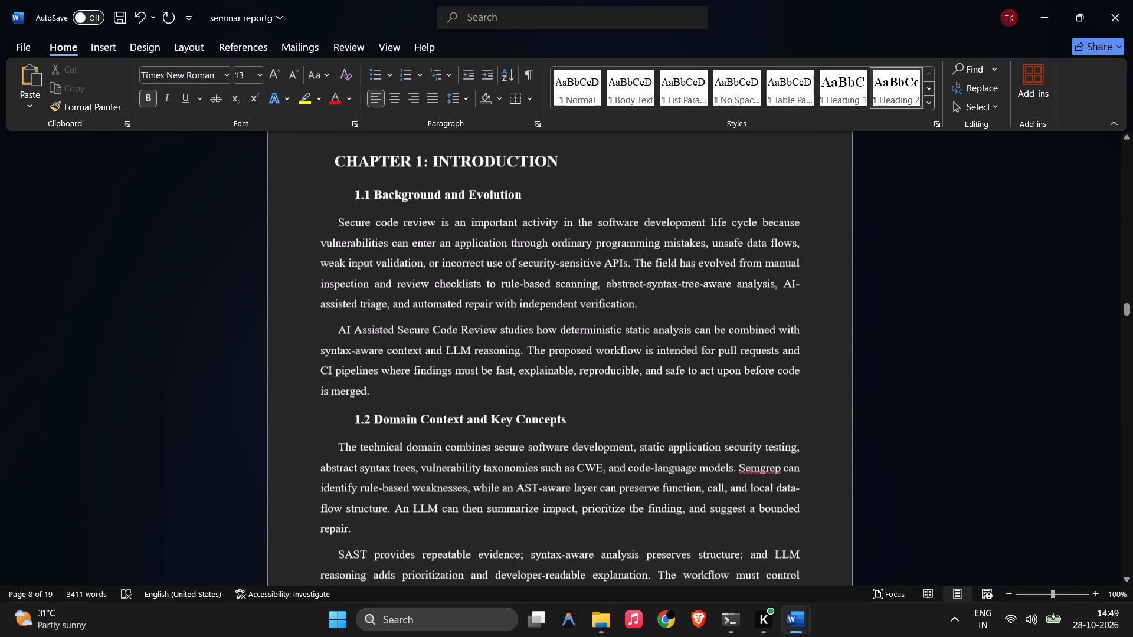
pyautogui.scroll(-6, 353, 260)
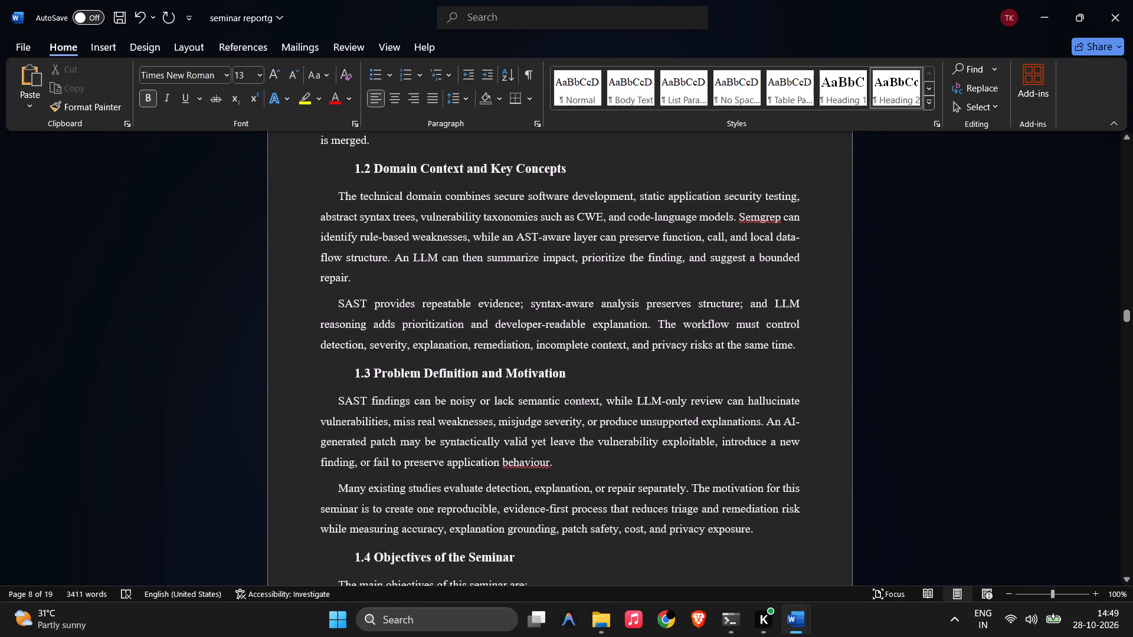
pyautogui.scroll(7, 353, 260)
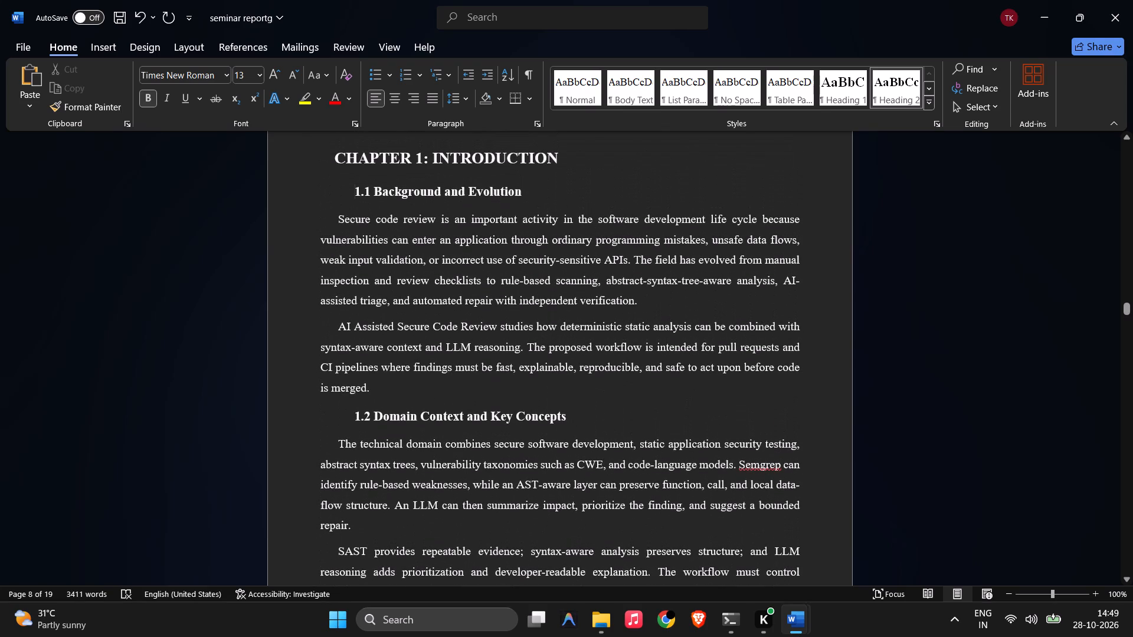
pyautogui.scroll(-3, 353, 260)
pyautogui.scroll(2, 353, 260)
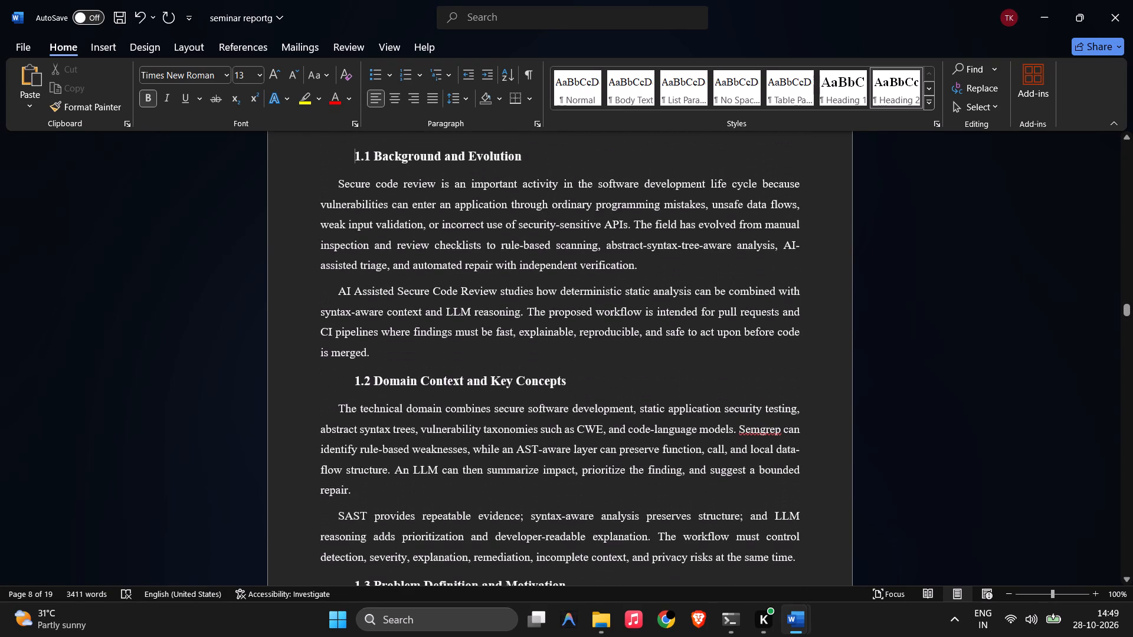
# Copy the entire content of seminar reportg.
pyautogui.click(489, 274)
pyautogui.hotkey('ctrl', 'a')
pyautogui.hotkey('ctrl', 'c')
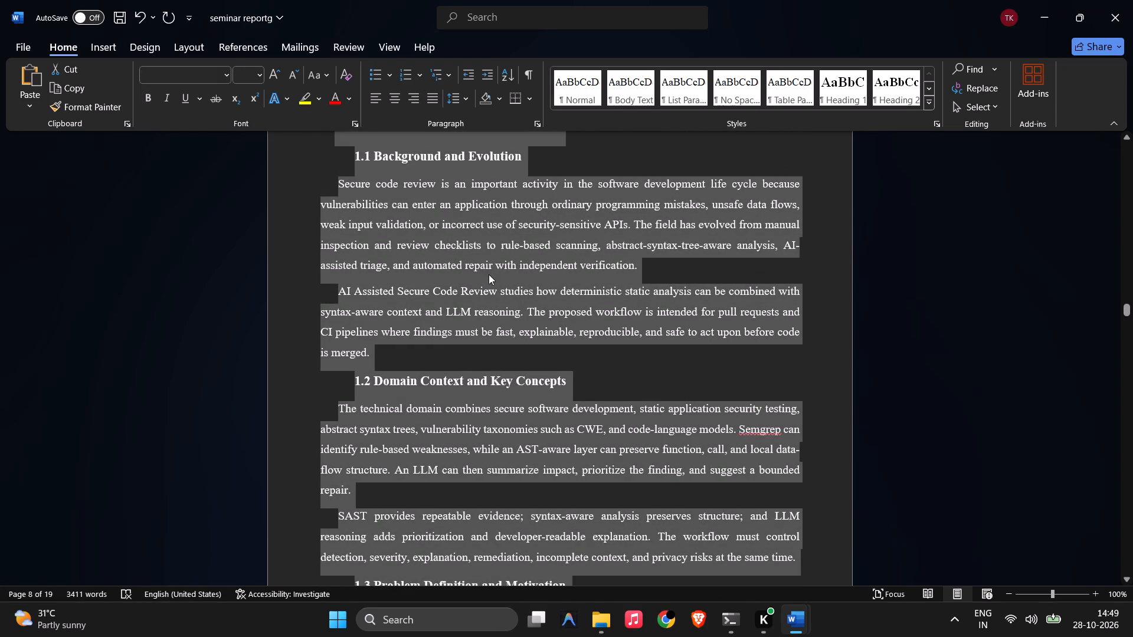
# Open ChatGPT in the Brave browser, and return to Chapter 1 of seminar report format 2026 in Word.
pyautogui.hotkey('alt', 'Tab')
pyautogui.scroll(-2, 494, 294)
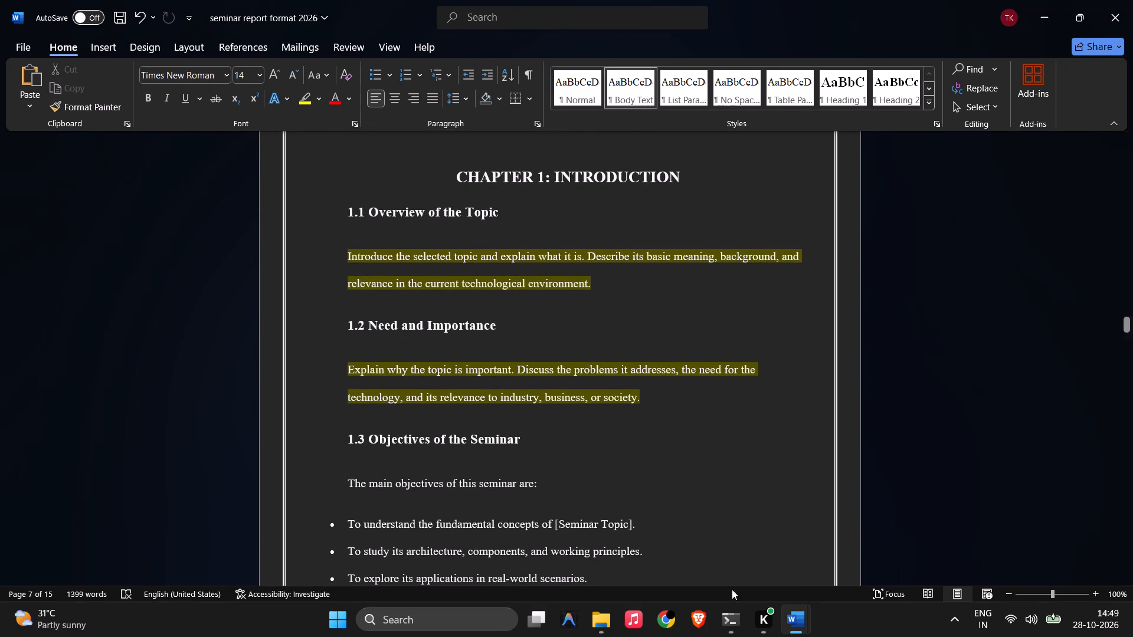
pyautogui.click(698, 620)
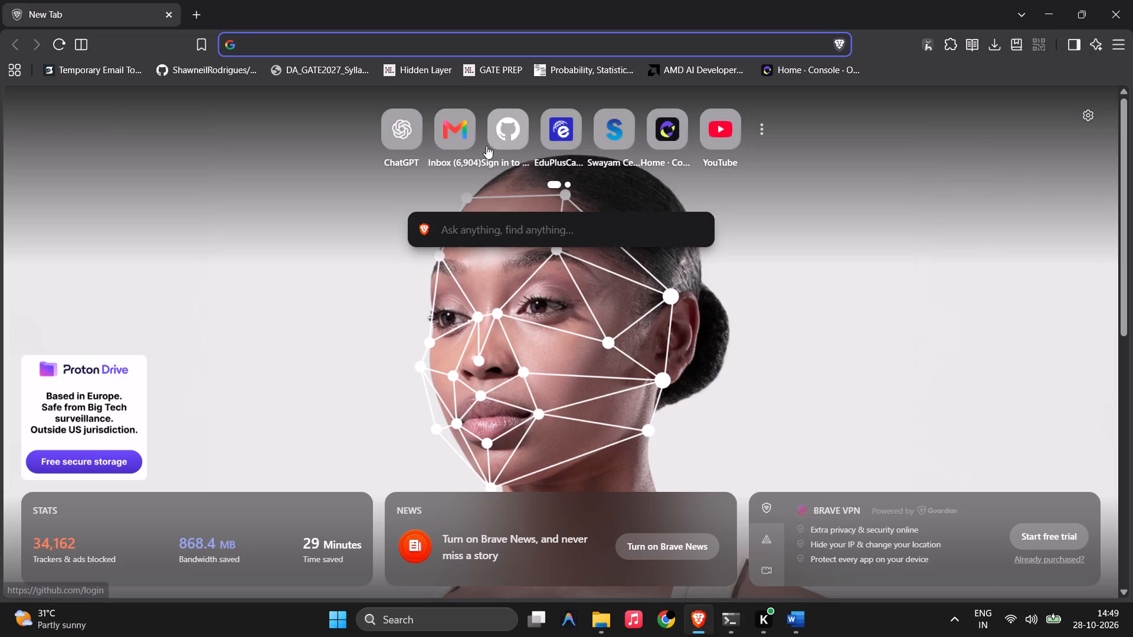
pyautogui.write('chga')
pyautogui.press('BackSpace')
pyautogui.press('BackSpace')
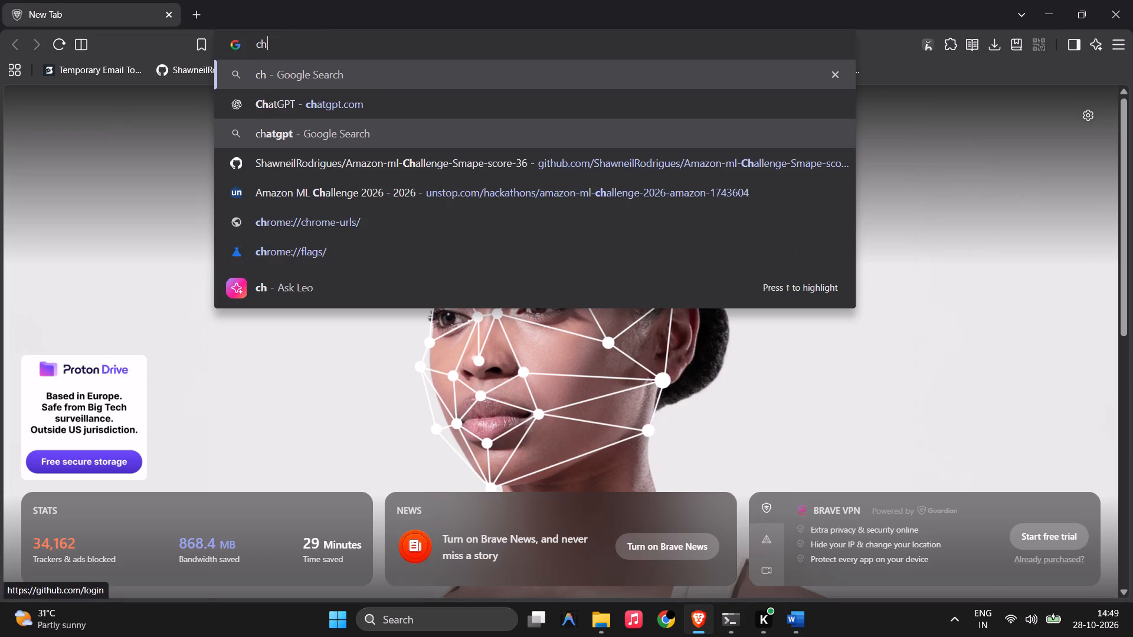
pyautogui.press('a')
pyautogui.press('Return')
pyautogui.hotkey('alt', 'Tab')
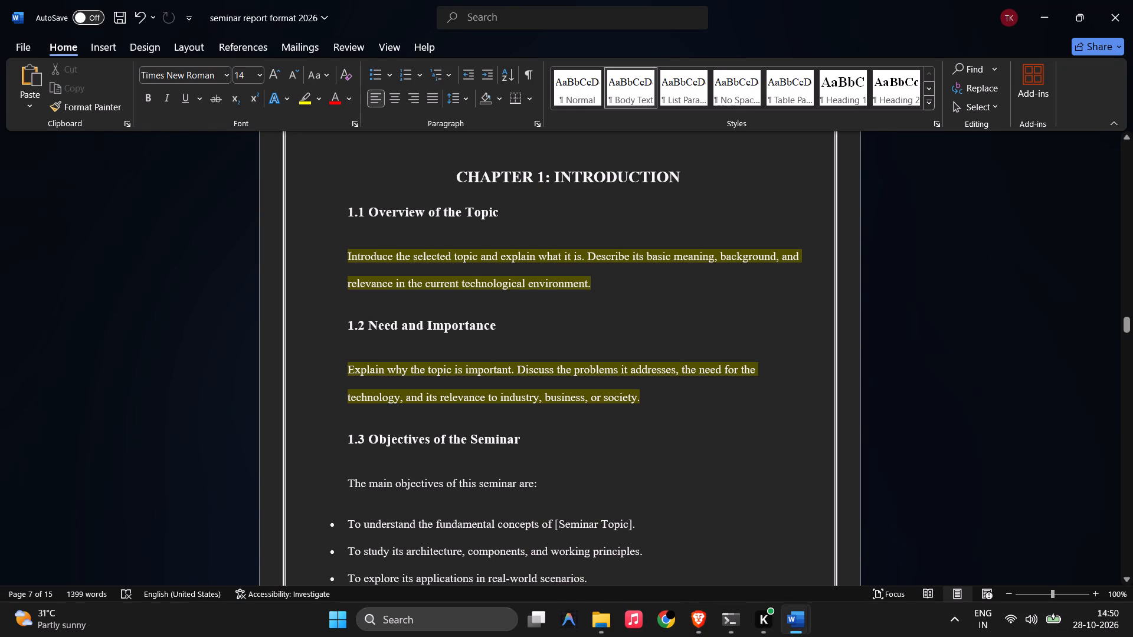
# Save seminar report format 2026 and switch to ChatGPT in the Brave browser.
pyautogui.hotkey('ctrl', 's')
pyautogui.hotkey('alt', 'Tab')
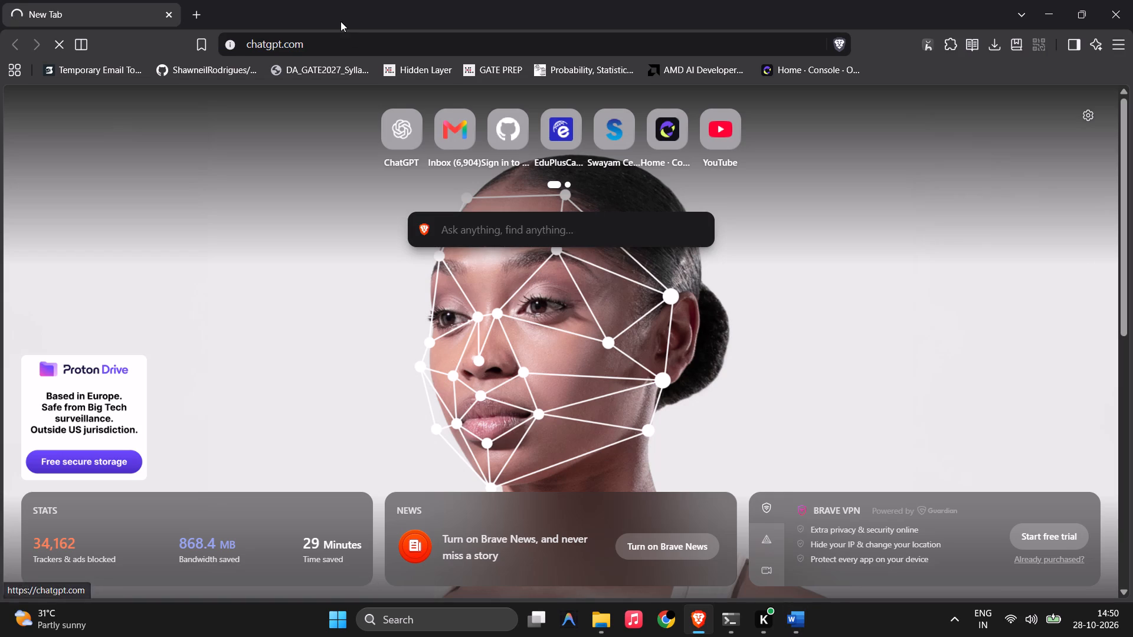
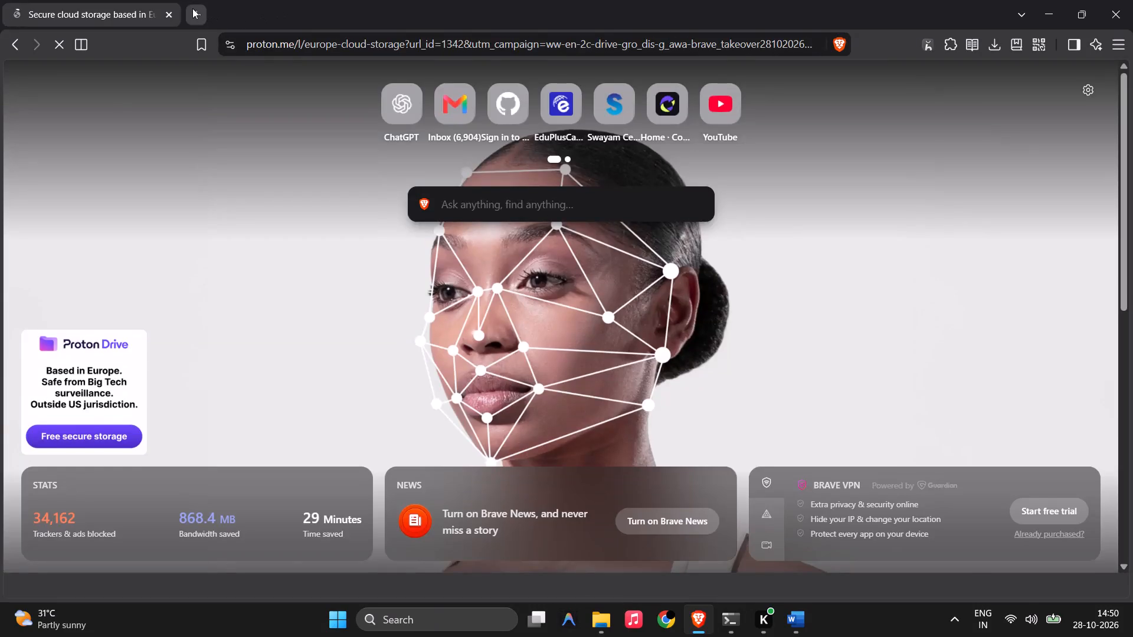
# Leave the Proton advertisement page and load chatgpt.com in a new browser tab.
pyautogui.click(162, 18)
pyautogui.click(178, 9)
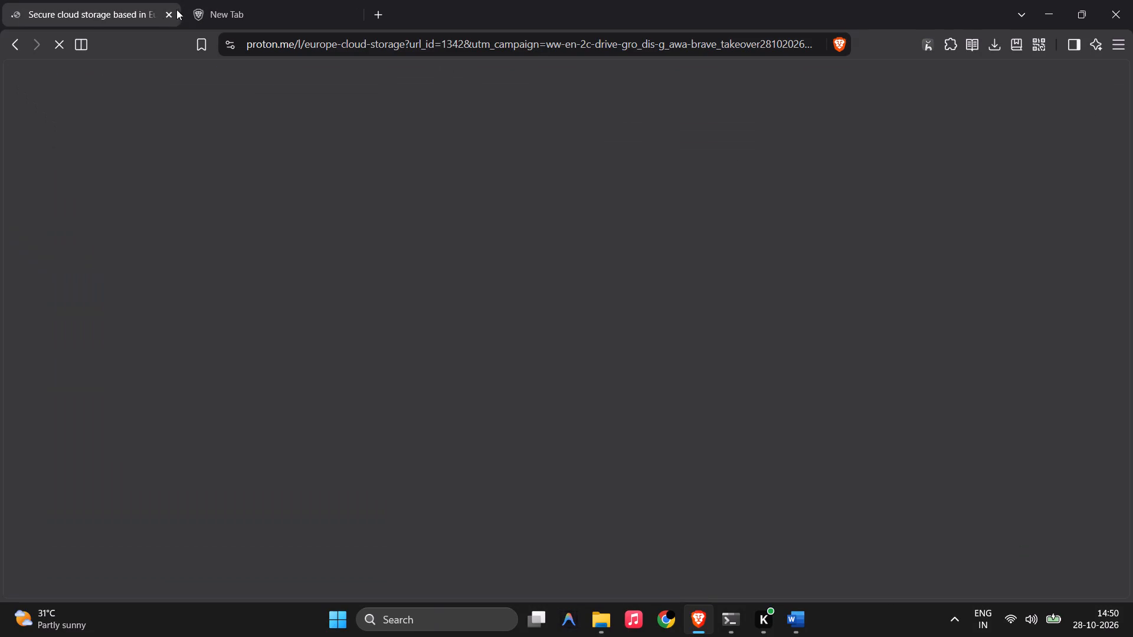
pyautogui.click(171, 14)
pyautogui.click(193, 9)
pyautogui.click(267, 32)
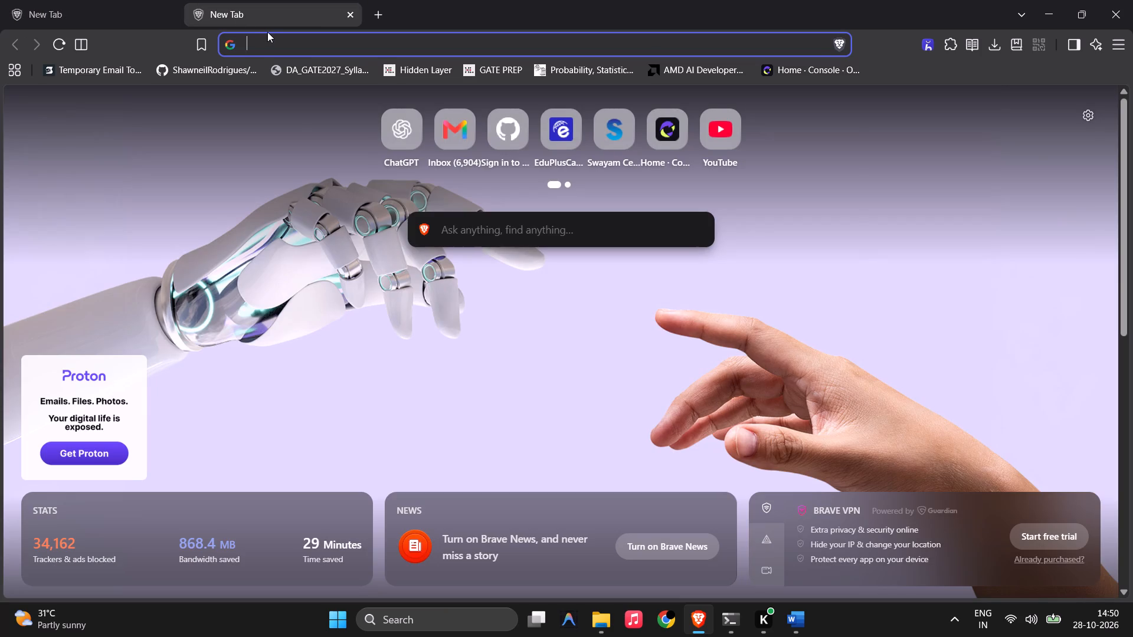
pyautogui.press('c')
pyautogui.press('Return')
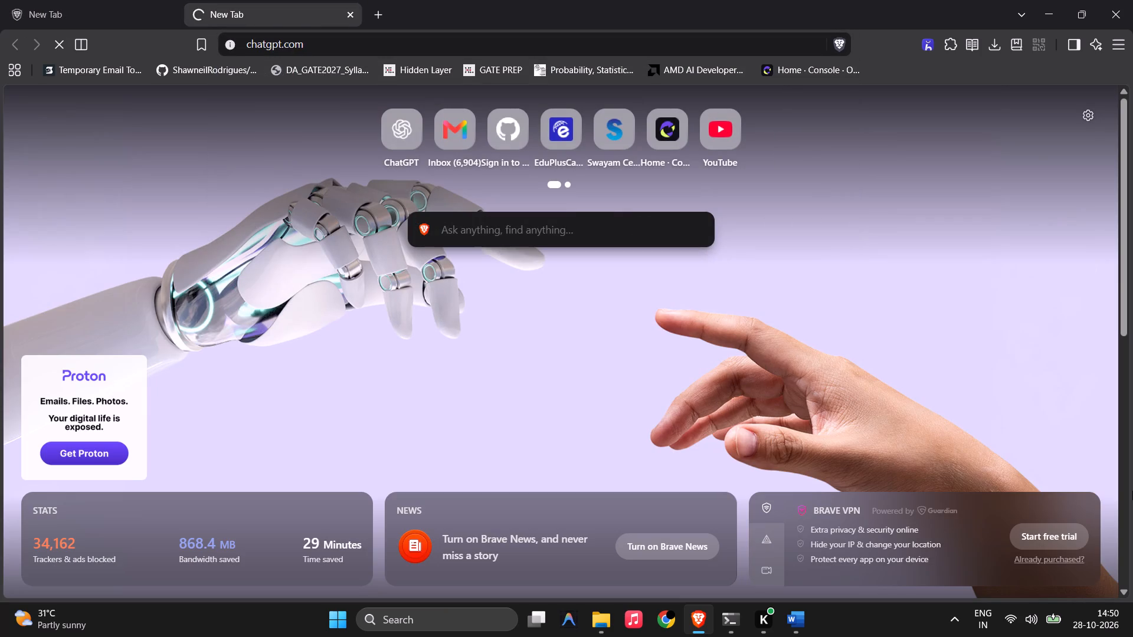
# Switch to the Wi-Fi page of Windows Settings, show the available networks and select CSBS1_5G for connecting.
pyautogui.click(1038, 619)
pyautogui.click(943, 334)
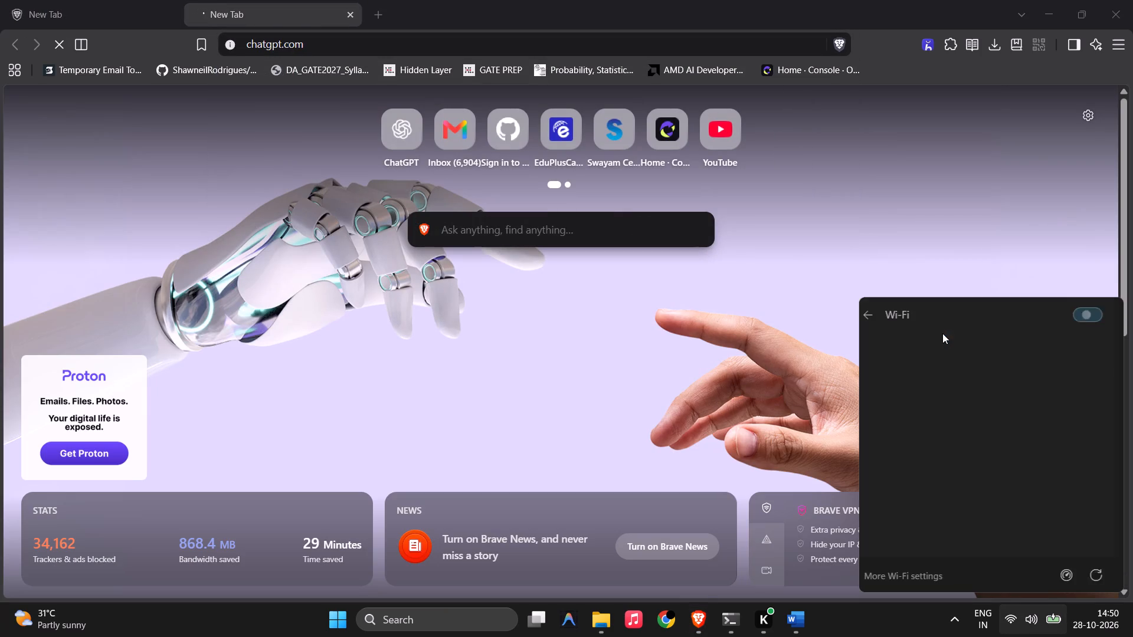
pyautogui.click(929, 579)
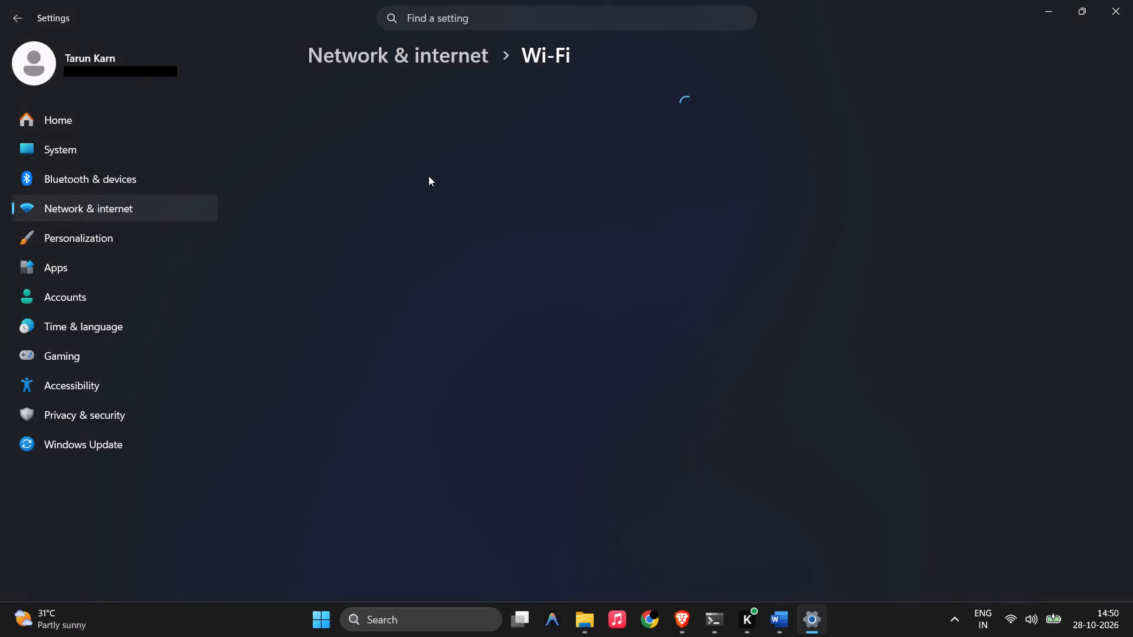
pyautogui.click(446, 194)
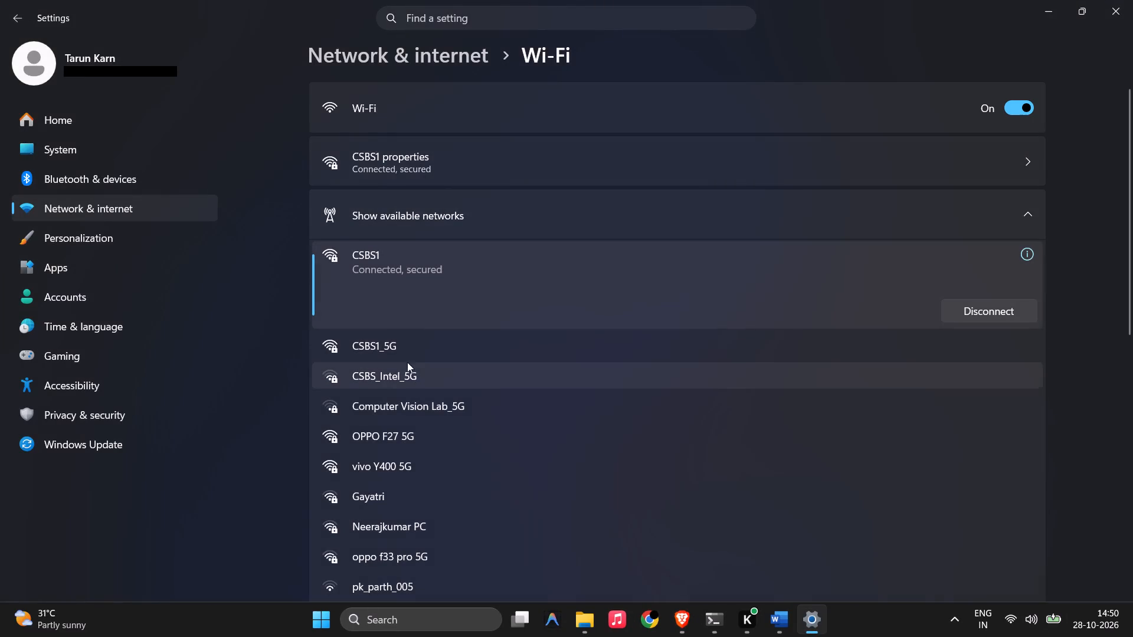
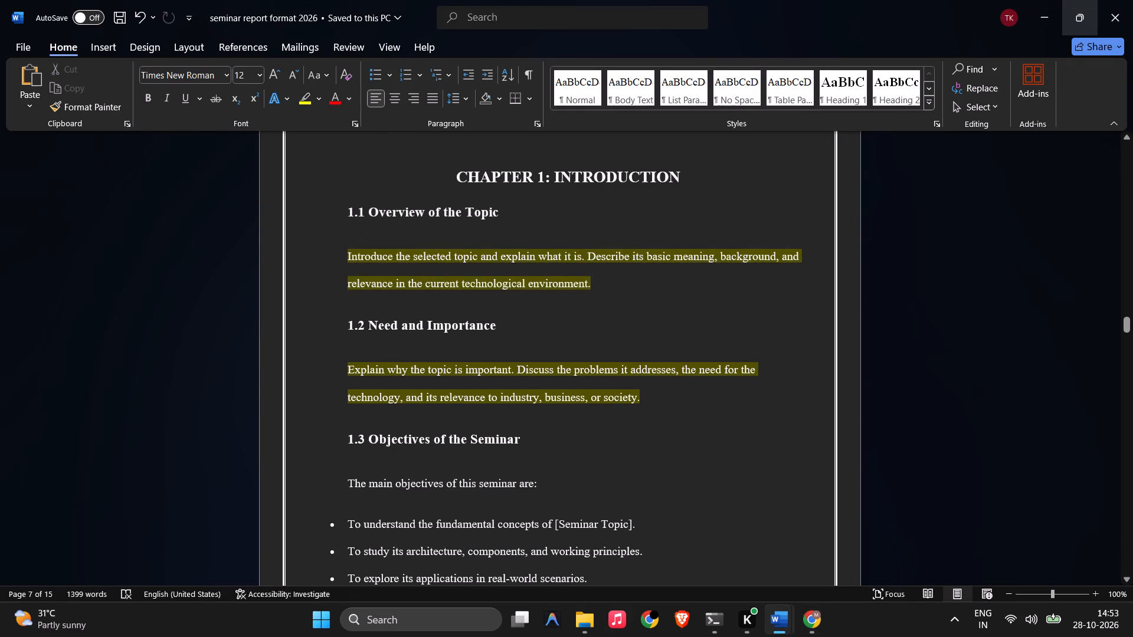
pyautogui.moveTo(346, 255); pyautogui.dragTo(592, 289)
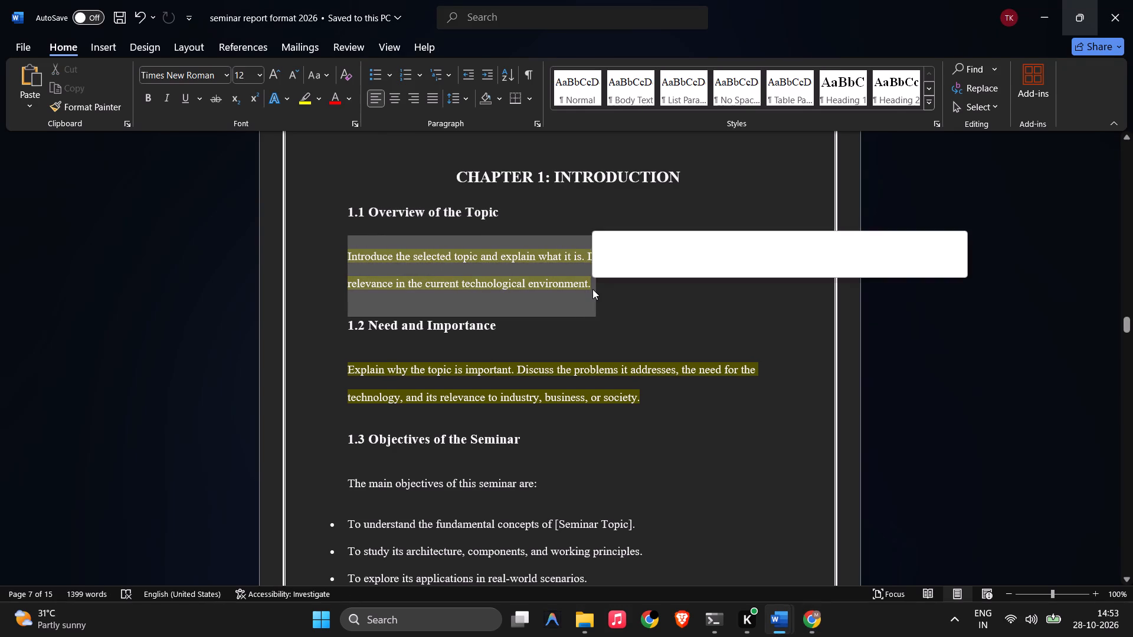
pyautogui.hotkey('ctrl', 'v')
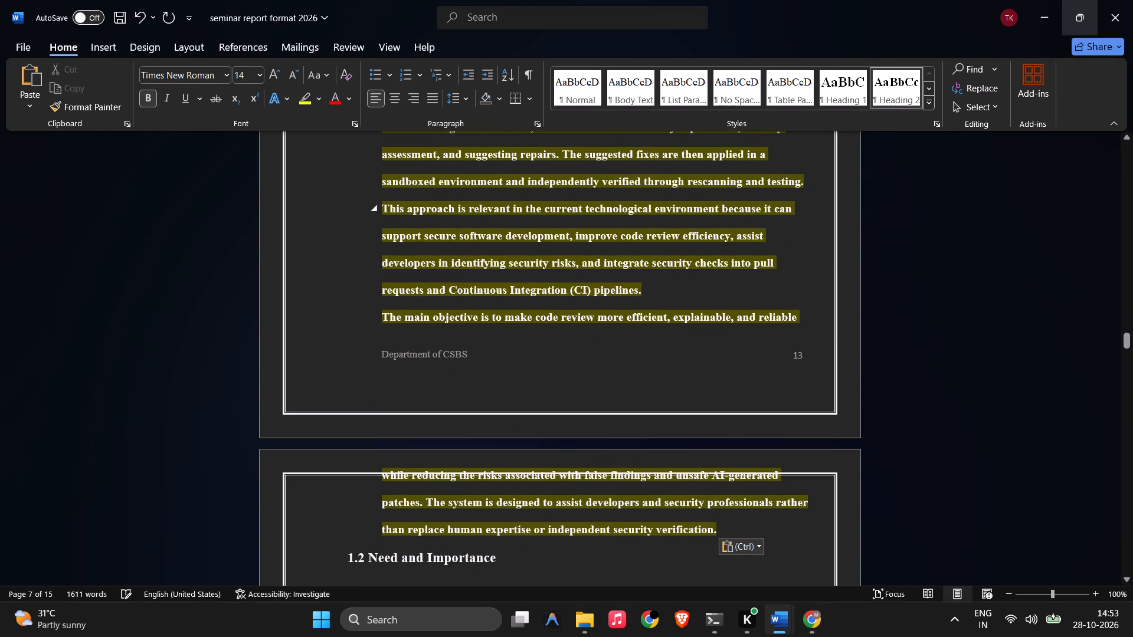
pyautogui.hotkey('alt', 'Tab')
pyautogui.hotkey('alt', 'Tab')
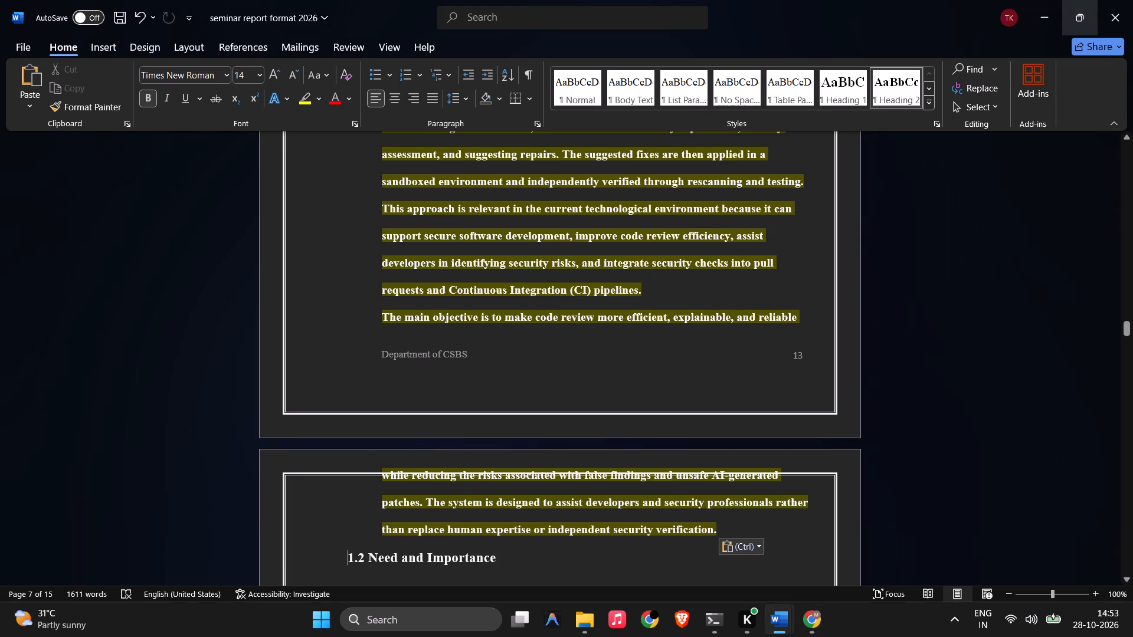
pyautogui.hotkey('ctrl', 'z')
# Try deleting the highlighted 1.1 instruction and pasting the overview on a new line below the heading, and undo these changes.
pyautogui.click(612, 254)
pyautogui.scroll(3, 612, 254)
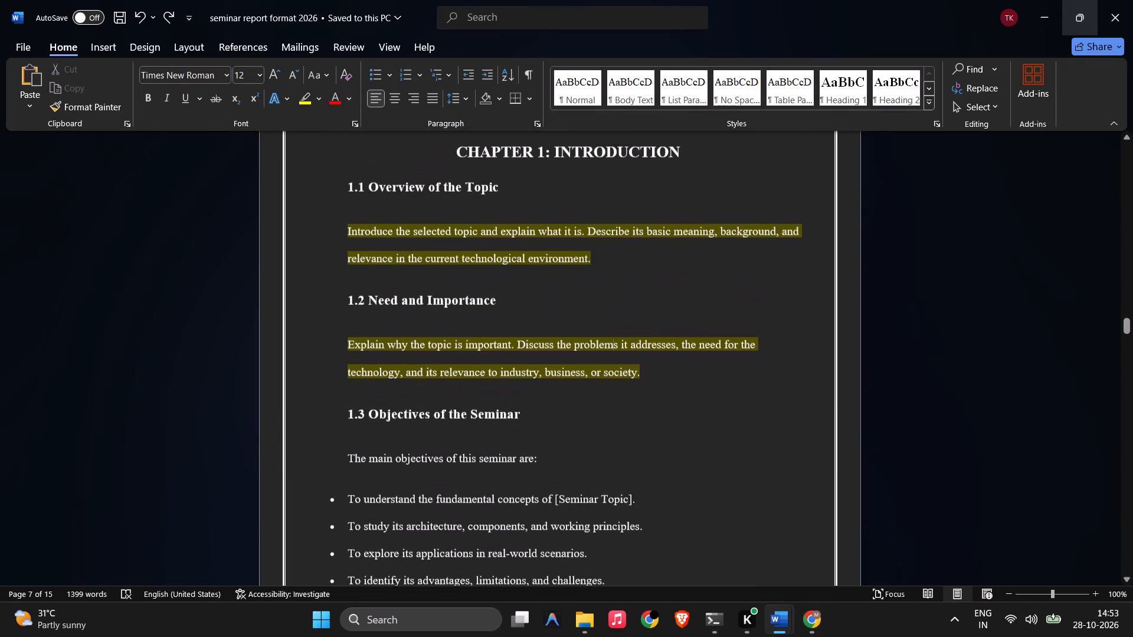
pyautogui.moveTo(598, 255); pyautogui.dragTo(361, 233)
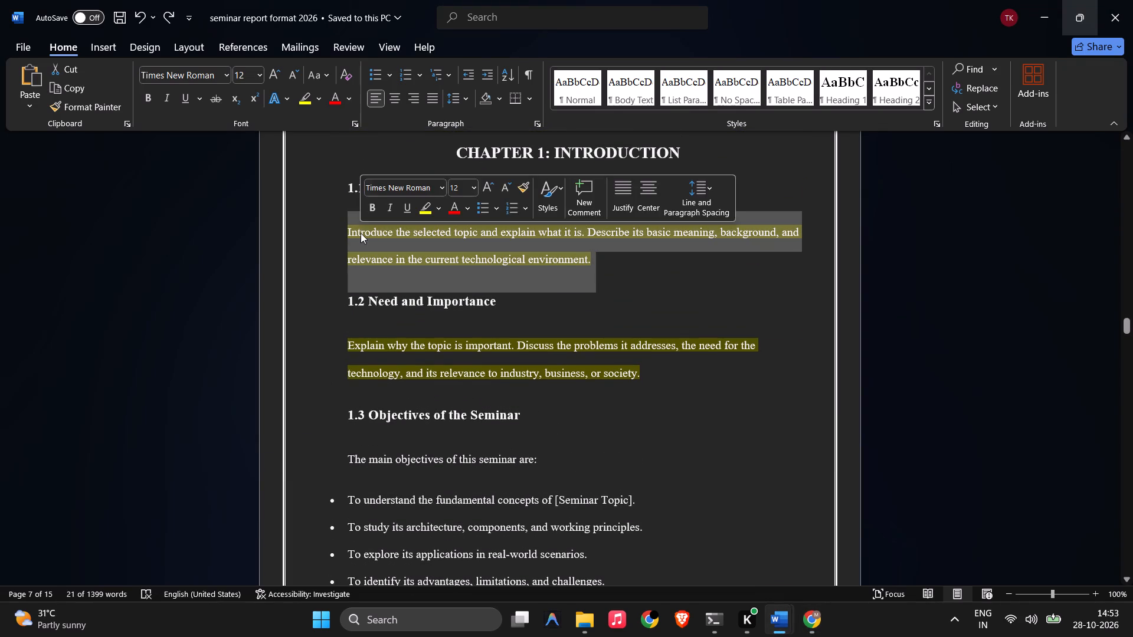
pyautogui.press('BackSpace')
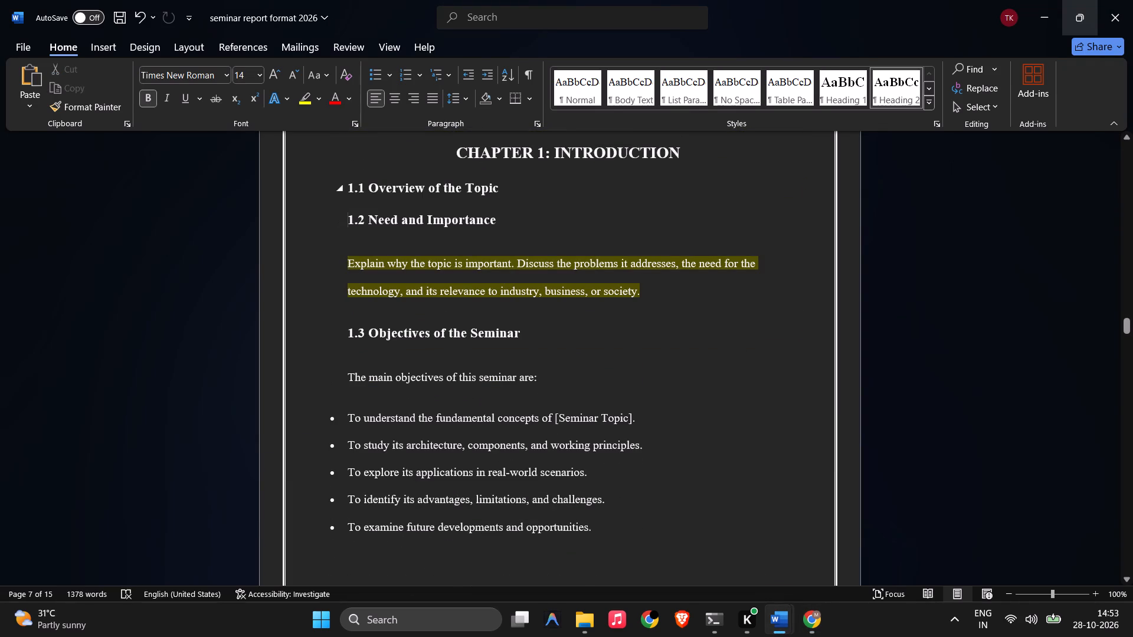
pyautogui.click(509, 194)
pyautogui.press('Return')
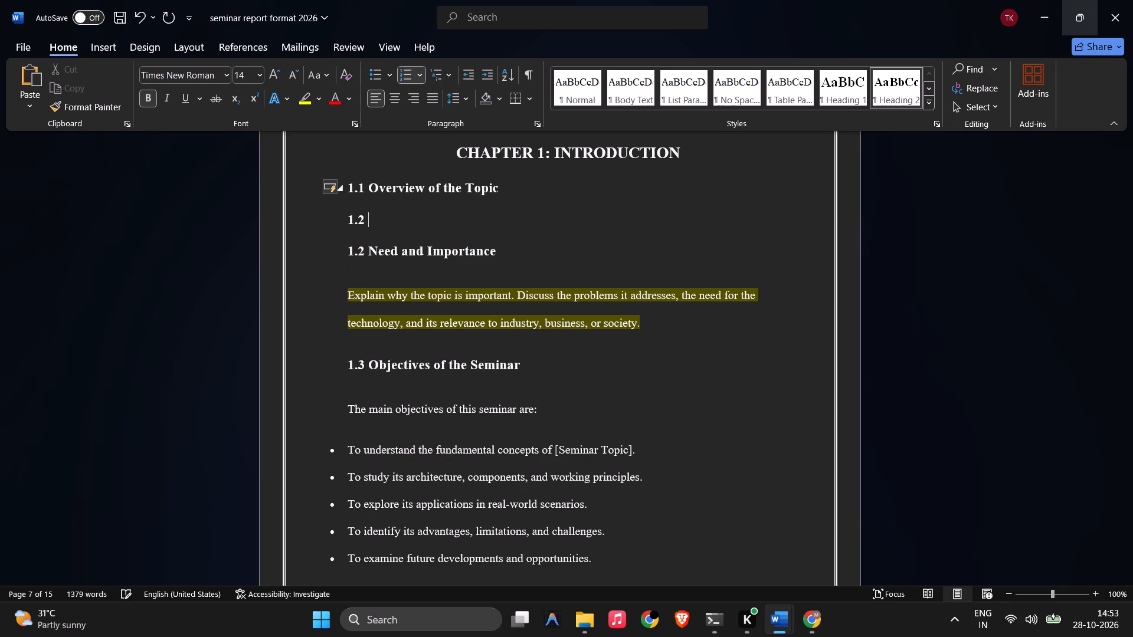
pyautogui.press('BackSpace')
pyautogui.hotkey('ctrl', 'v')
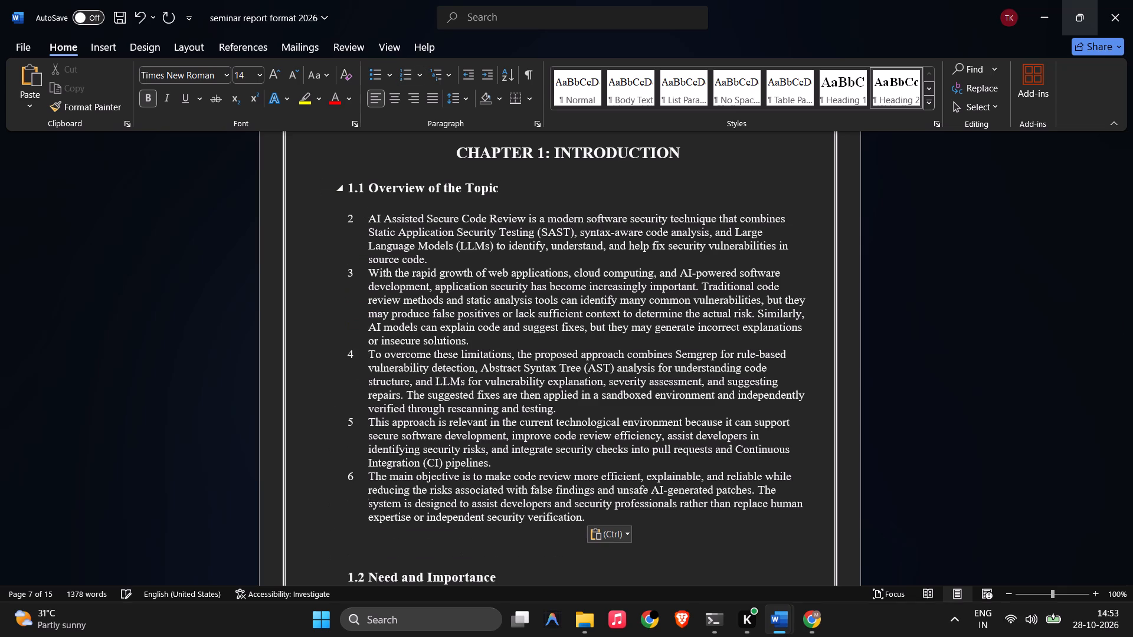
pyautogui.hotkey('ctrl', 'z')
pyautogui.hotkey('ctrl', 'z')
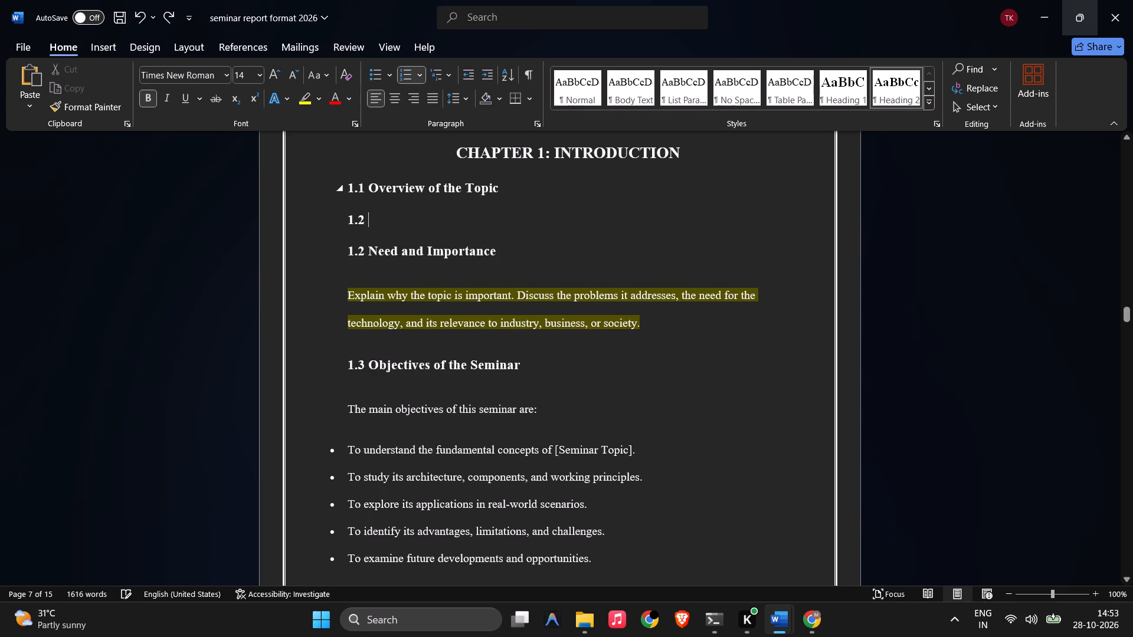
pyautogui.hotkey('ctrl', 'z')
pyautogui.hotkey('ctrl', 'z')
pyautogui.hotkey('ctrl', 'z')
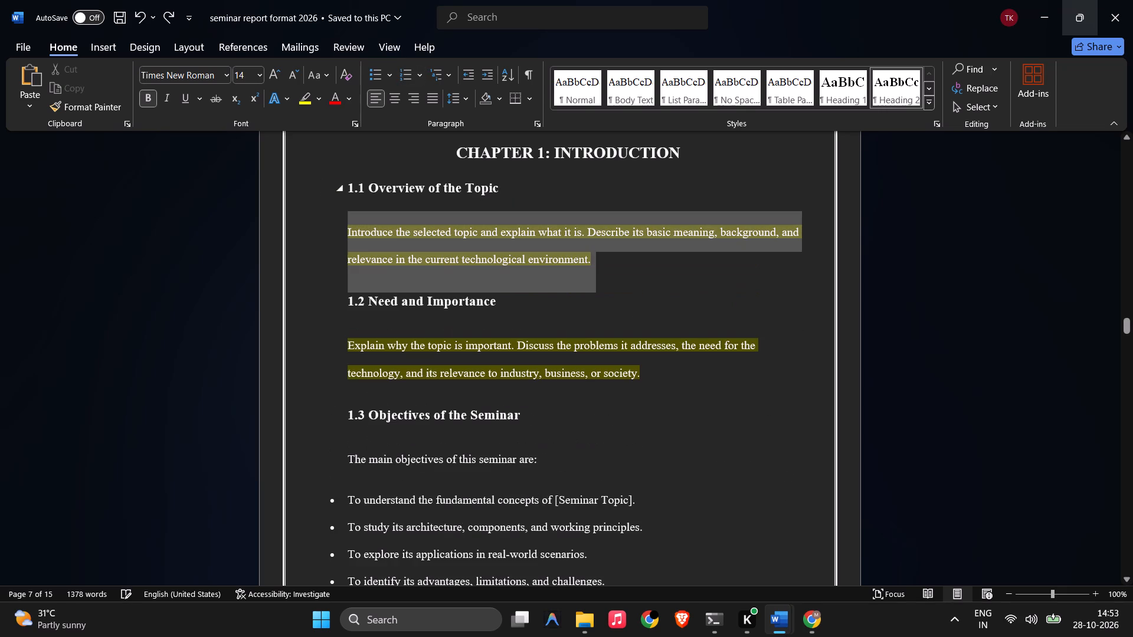
# Remove the yellow highlight from the instruction paragraph under 1.1 Overview of the Topic.
pyautogui.click(634, 262)
pyautogui.moveTo(606, 256); pyautogui.dragTo(395, 235)
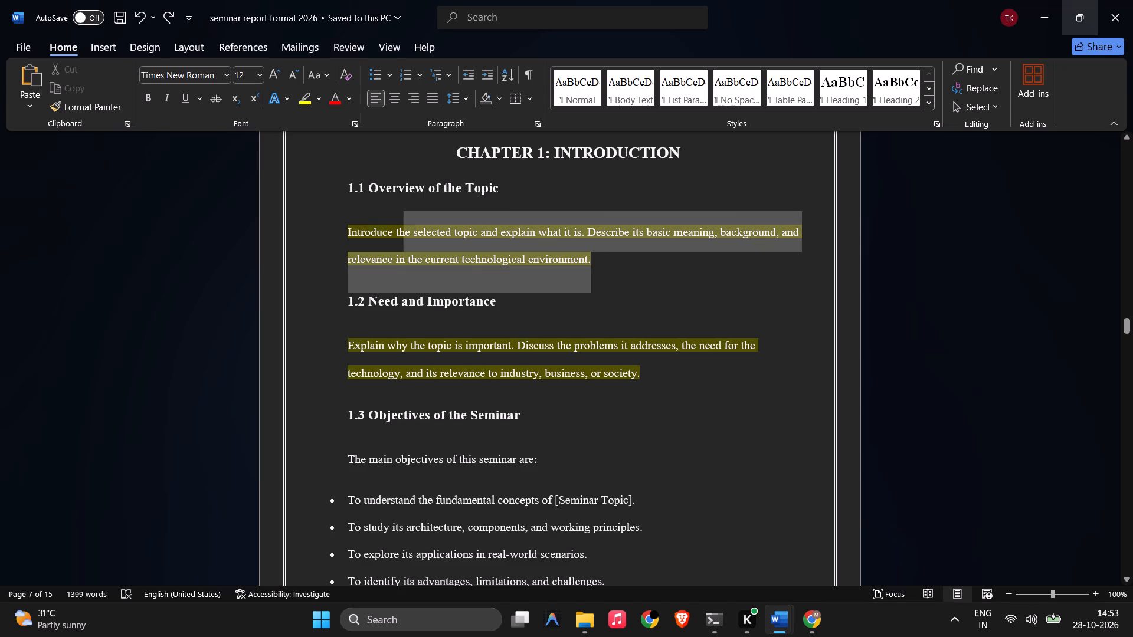
pyautogui.moveTo(395, 235); pyautogui.dragTo(353, 234)
pyautogui.click(418, 208)
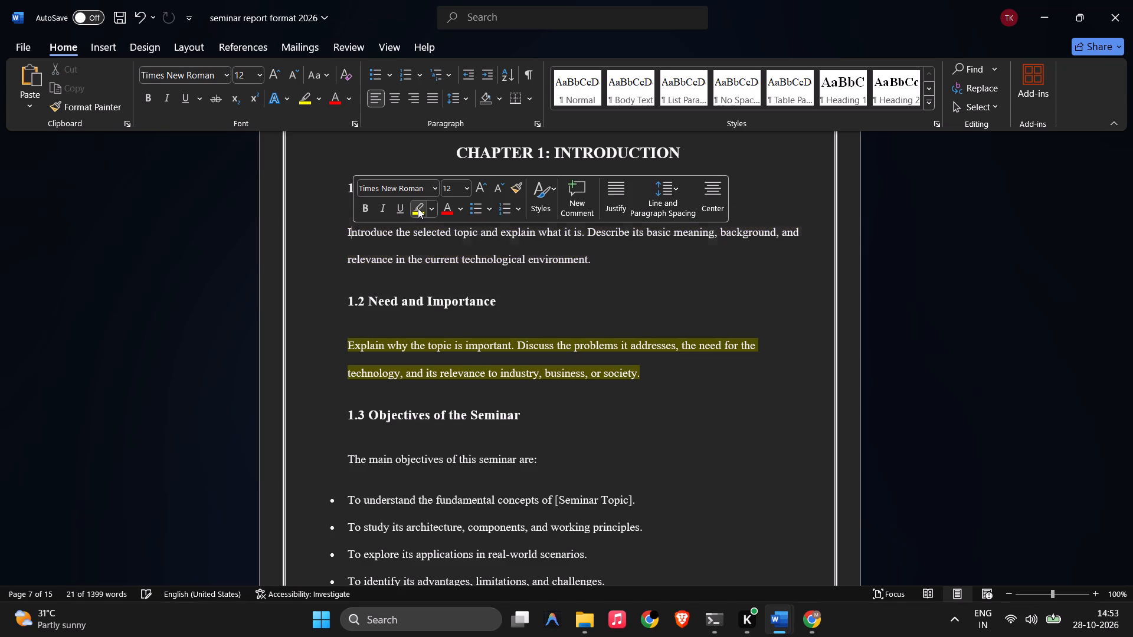
pyautogui.click(473, 251)
# Replace the instruction paragraph under 1.1 Overview of the Topic with the copied ChatGPT overview text.
pyautogui.moveTo(591, 263); pyautogui.dragTo(502, 255)
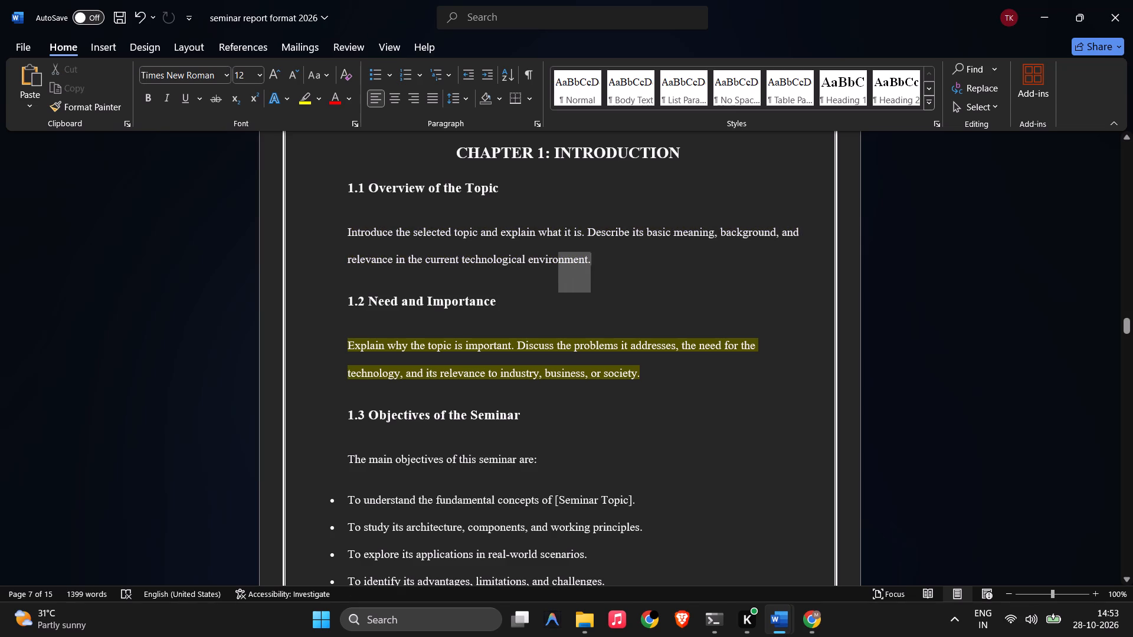
pyautogui.moveTo(502, 255); pyautogui.dragTo(368, 239)
pyautogui.hotkey('ctrl', 'v')
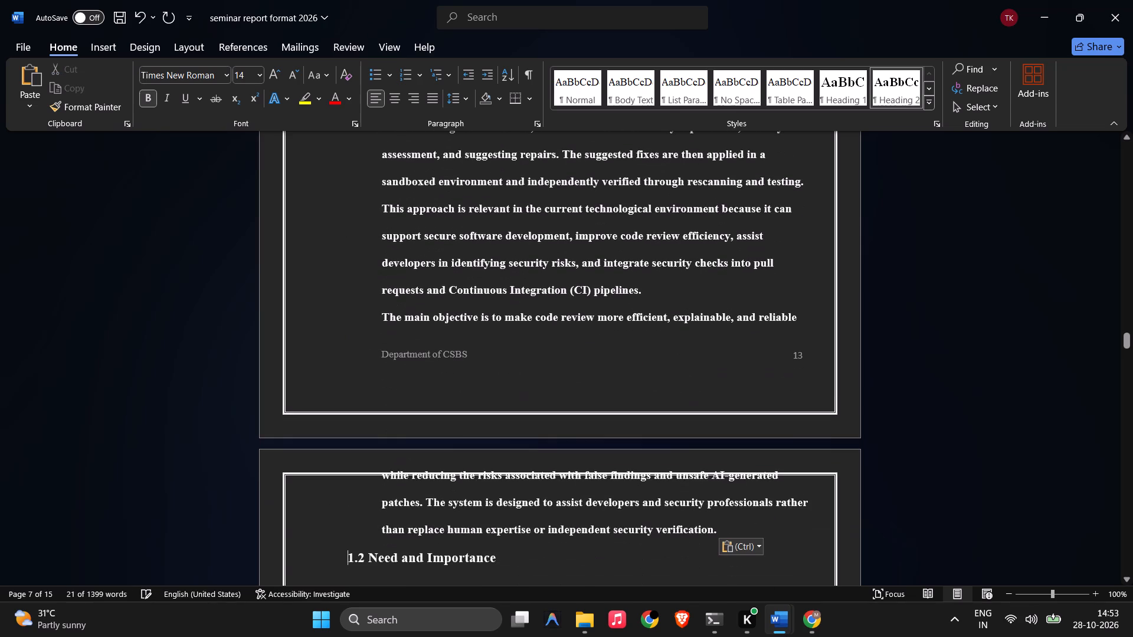
pyautogui.scroll(13, 408, 287)
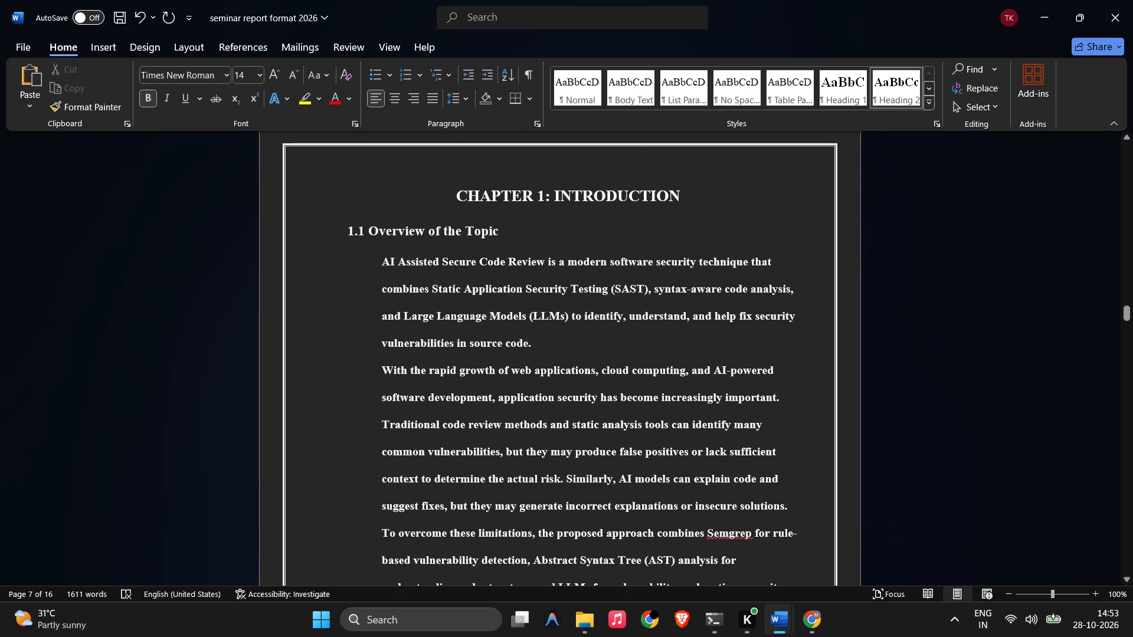
# Remove the indent from the first three paragraphs of the 1.1 overview and join them into one continuous paragraph.
pyautogui.click(361, 260)
pyautogui.press('BackSpace')
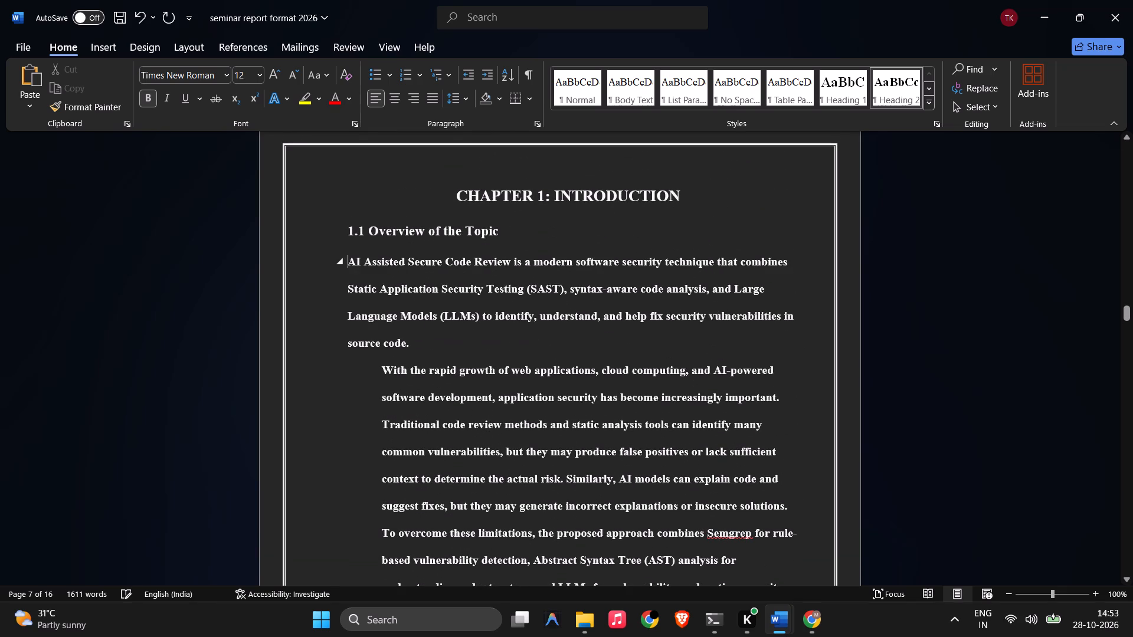
pyautogui.click(382, 373)
pyautogui.press('BackSpace')
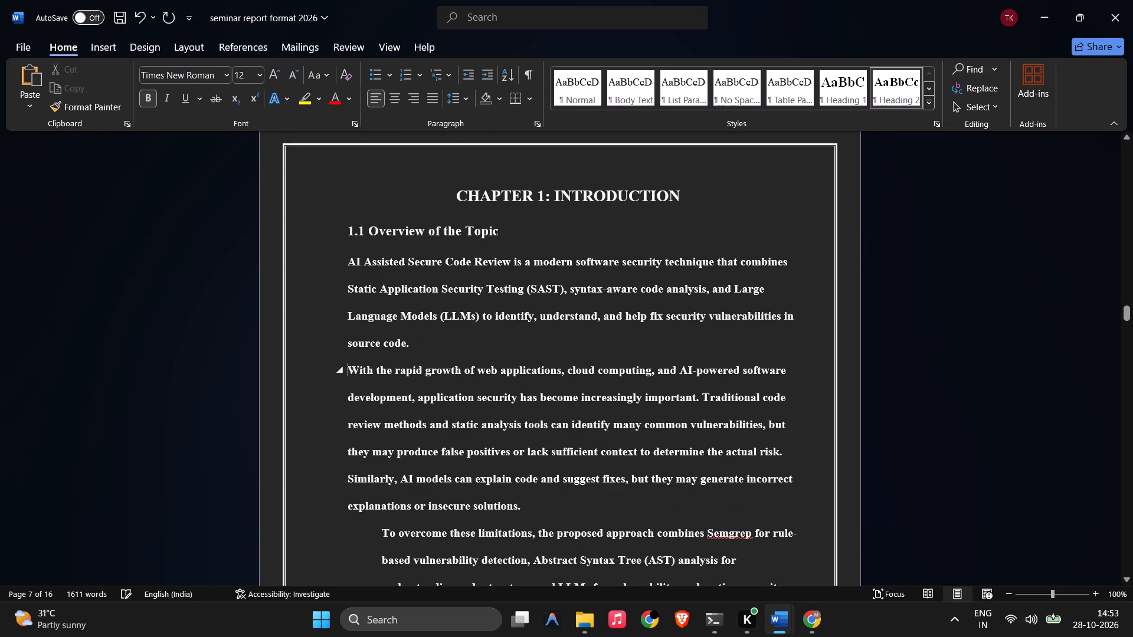
pyautogui.press('BackSpace')
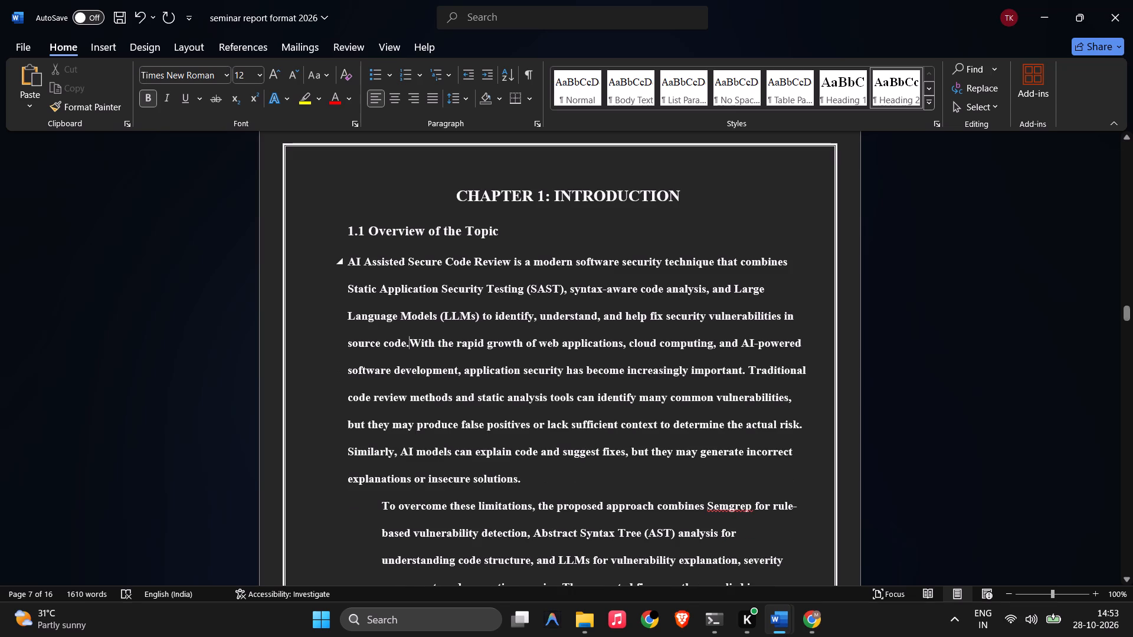
pyautogui.click(384, 503)
pyautogui.press('BackSpace')
pyautogui.press('BackSpace')
# Remove the indent from the "This approach is relevant" paragraph and join the "The main objective" paragraph onto its end.
pyautogui.scroll(-1, 384, 503)
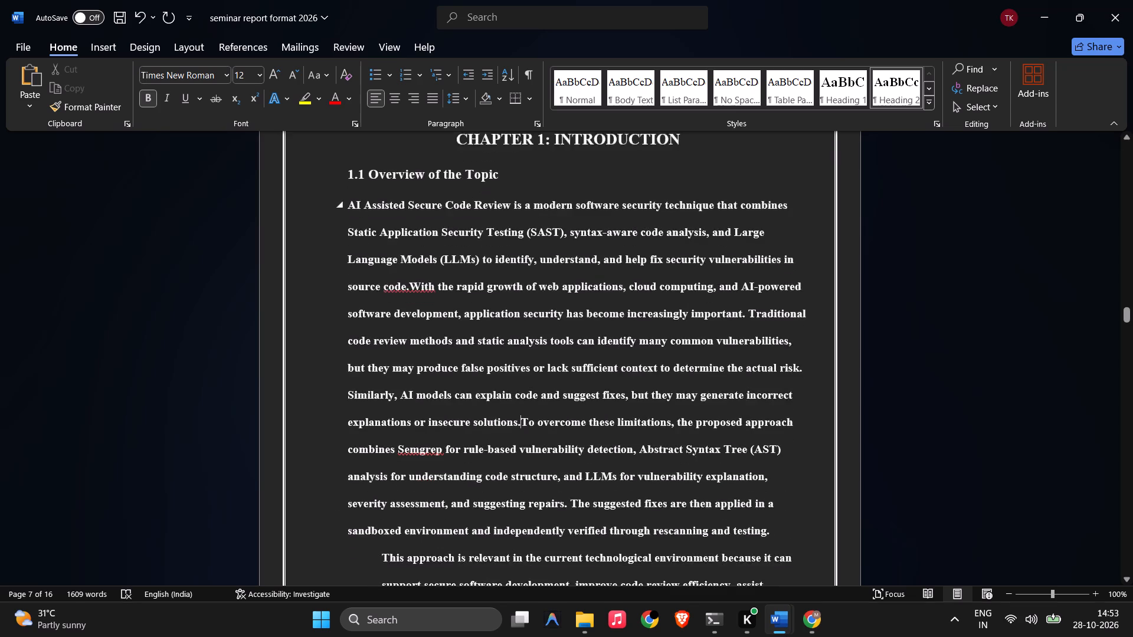
pyautogui.scroll(-1, 384, 503)
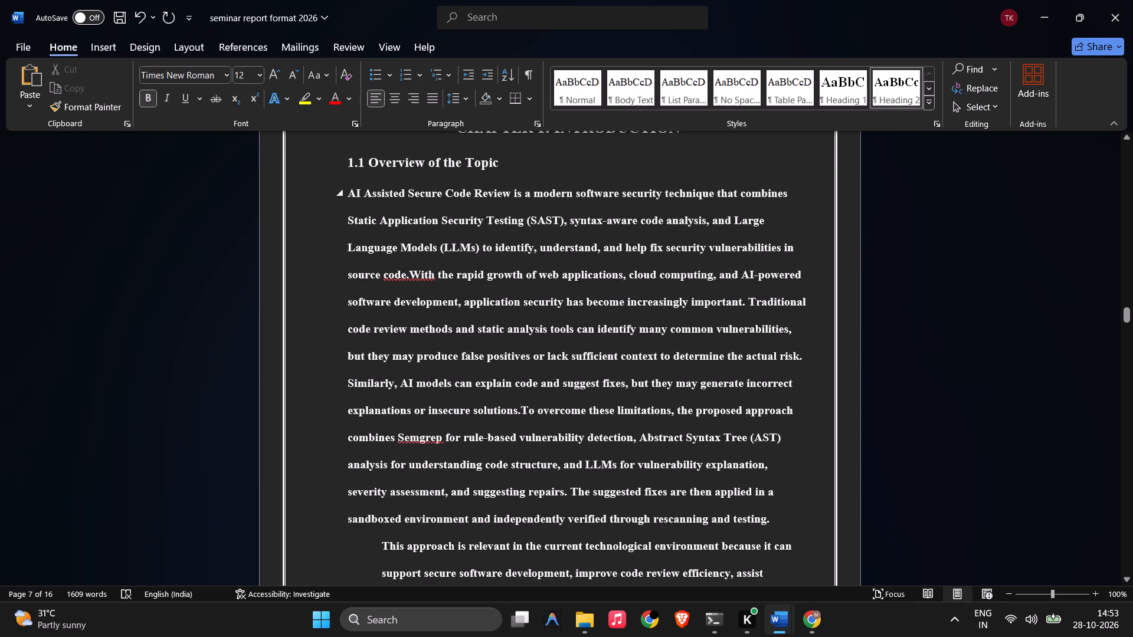
pyautogui.scroll(-2, 399, 410)
pyautogui.click(384, 330)
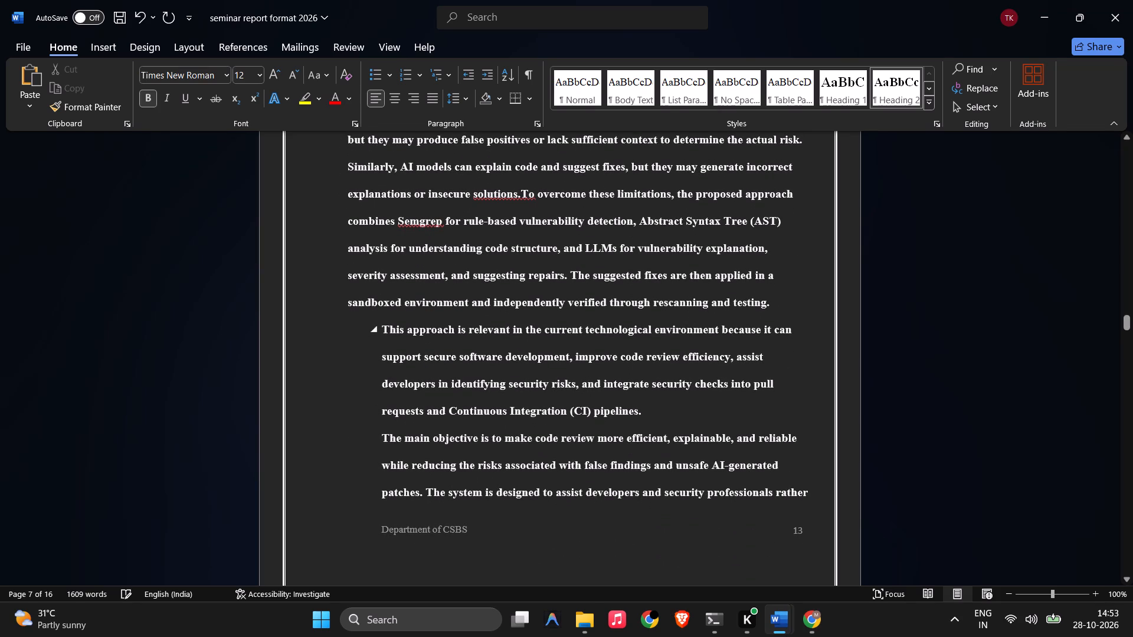
pyautogui.press('BackSpace')
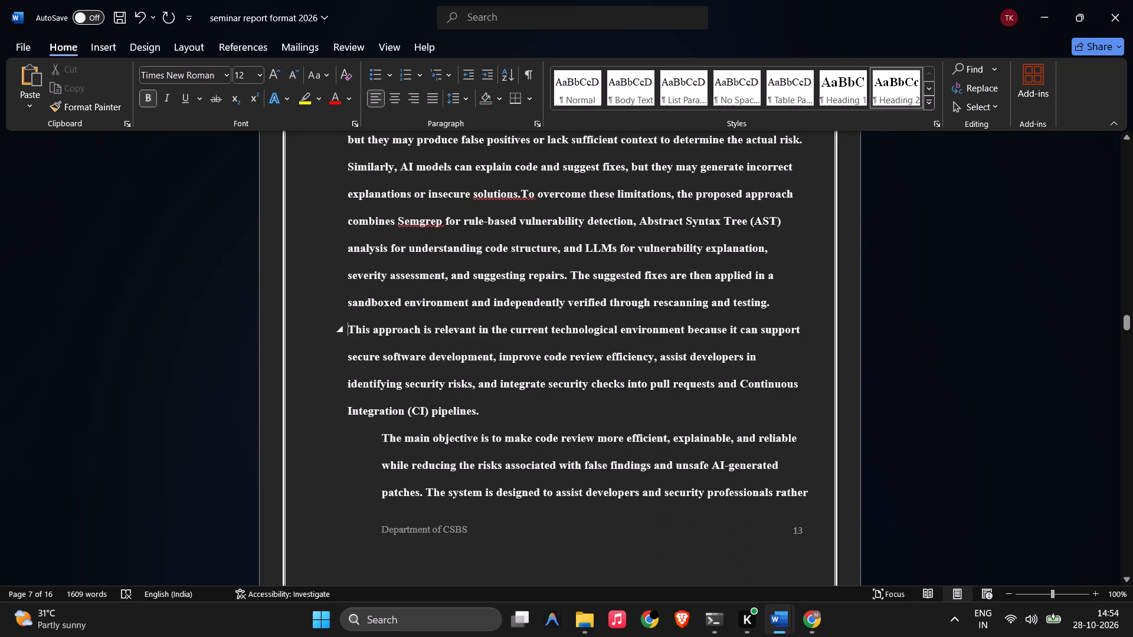
pyautogui.click(387, 431)
pyautogui.press('Left')
pyautogui.press('BackSpace')
pyautogui.press('BackSpace')
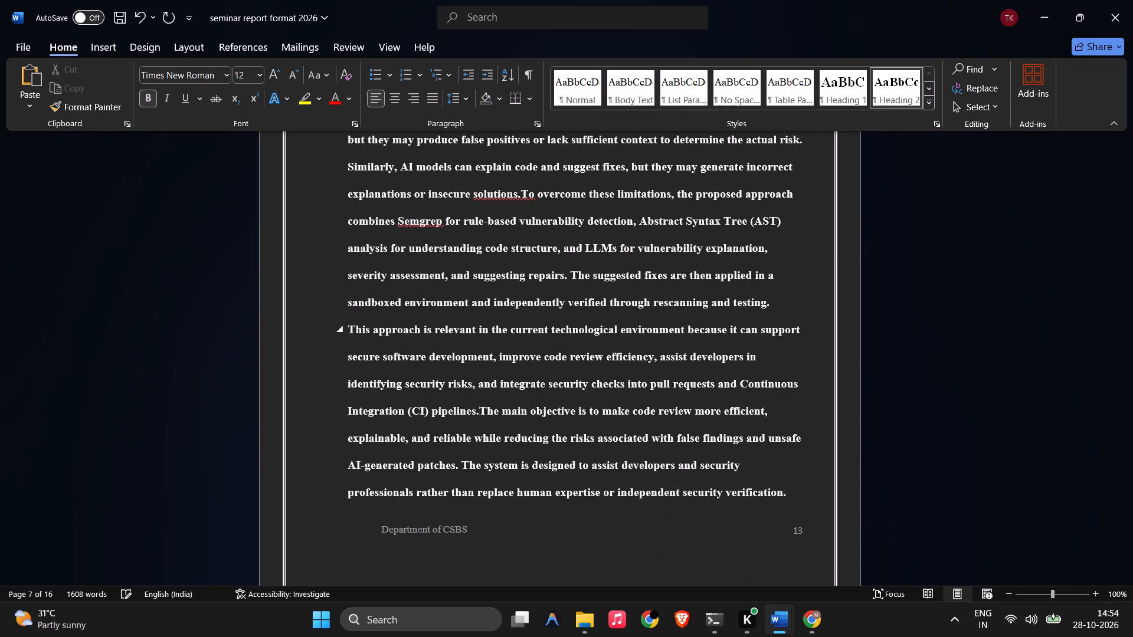
# Remove the bold formatting from the entire body text under 1.1 Overview of the Topic.
pyautogui.scroll(-5, 387, 431)
pyautogui.scroll(2, 387, 431)
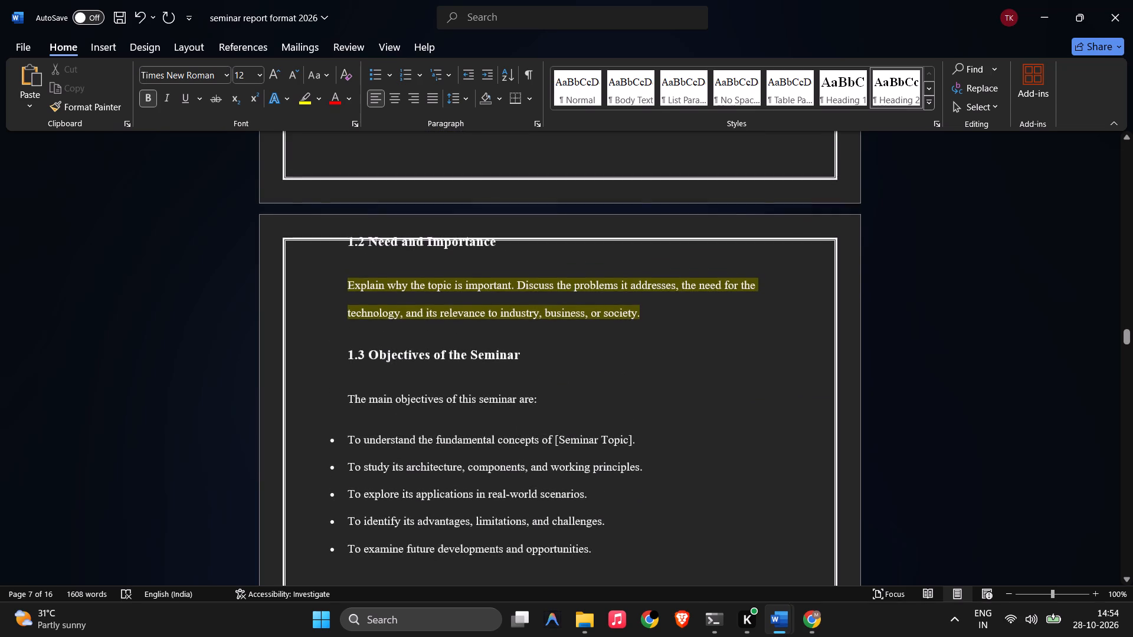
pyautogui.scroll(2, 387, 431)
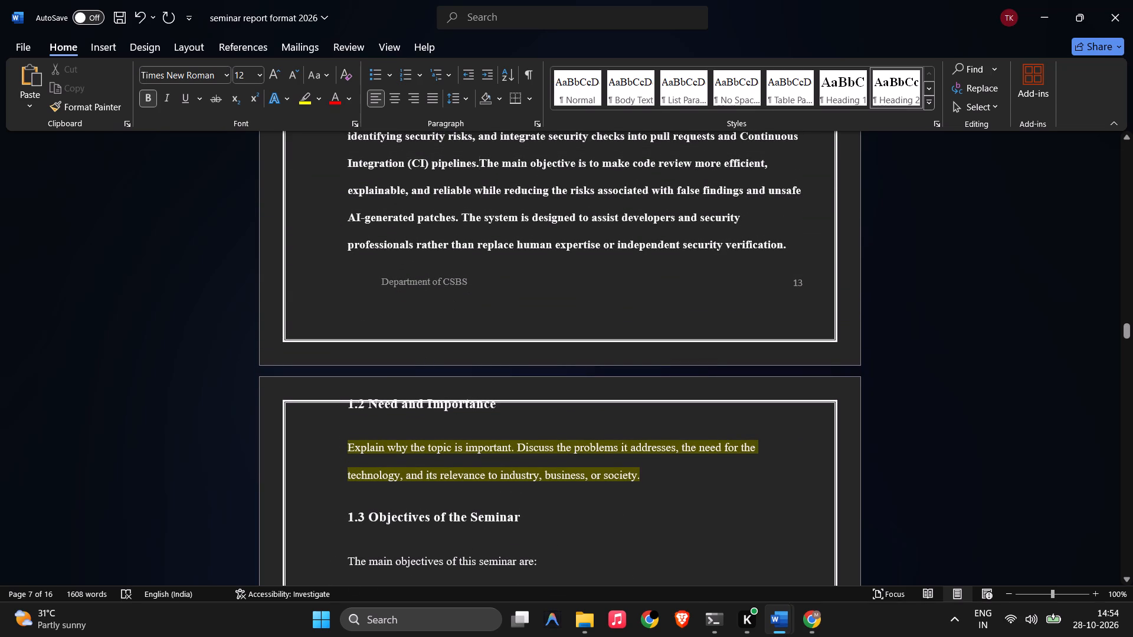
pyautogui.scroll(14, 489, 233)
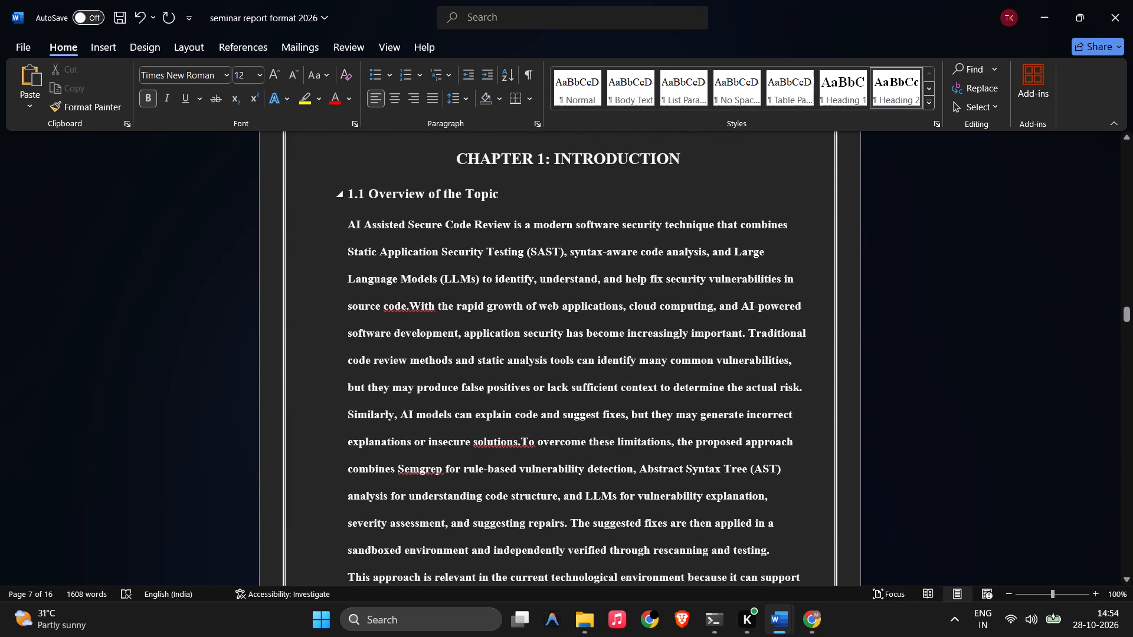
pyautogui.moveTo(349, 223); pyautogui.dragTo(376, 277)
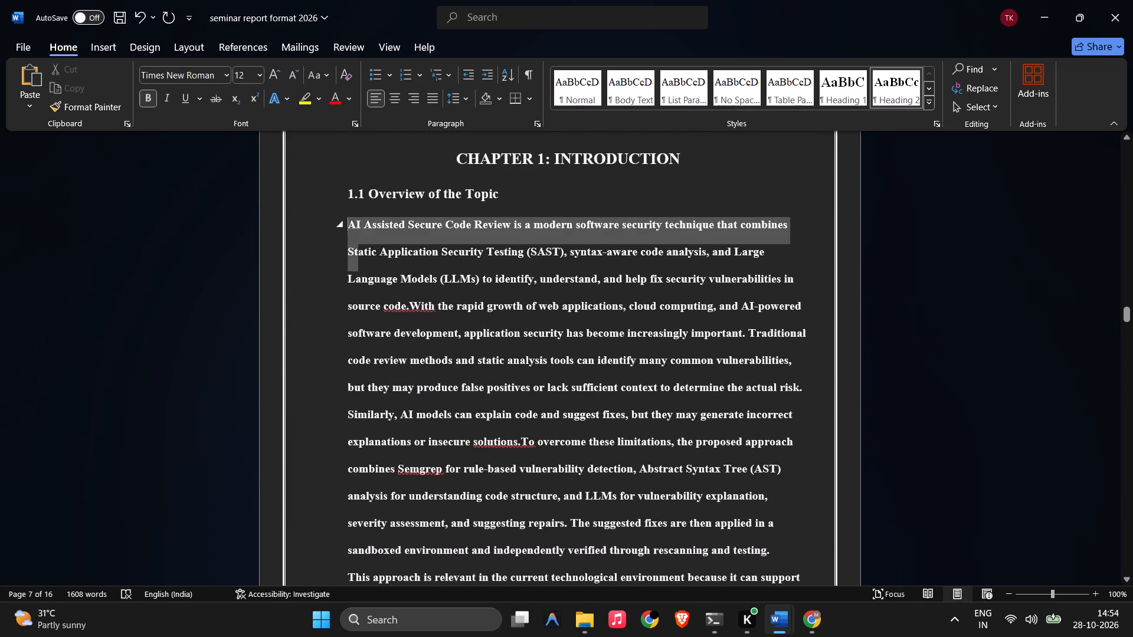
pyautogui.moveTo(376, 277); pyautogui.dragTo(804, 471)
pyautogui.scroll(-5, 387, 291)
pyautogui.scroll(-3, 592, 442)
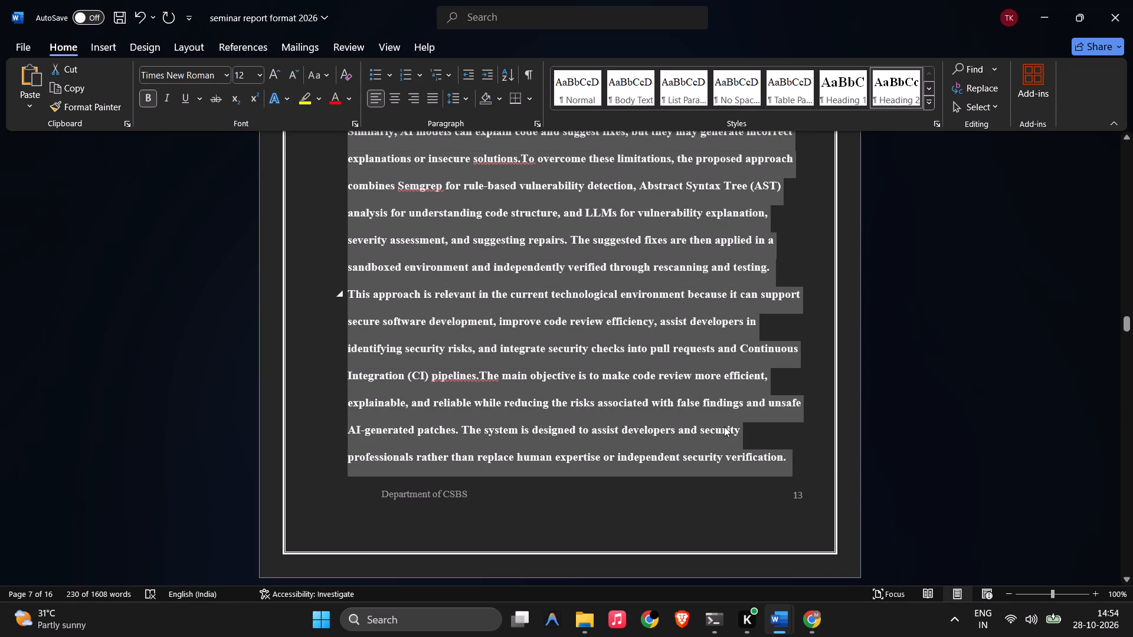
pyautogui.hotkey('ctrl', 'b')
# Join the "This approach is relevant" paragraph onto the end of the preceding overview paragraph after "rescanning and testing.".
pyautogui.scroll(4, 578, 321)
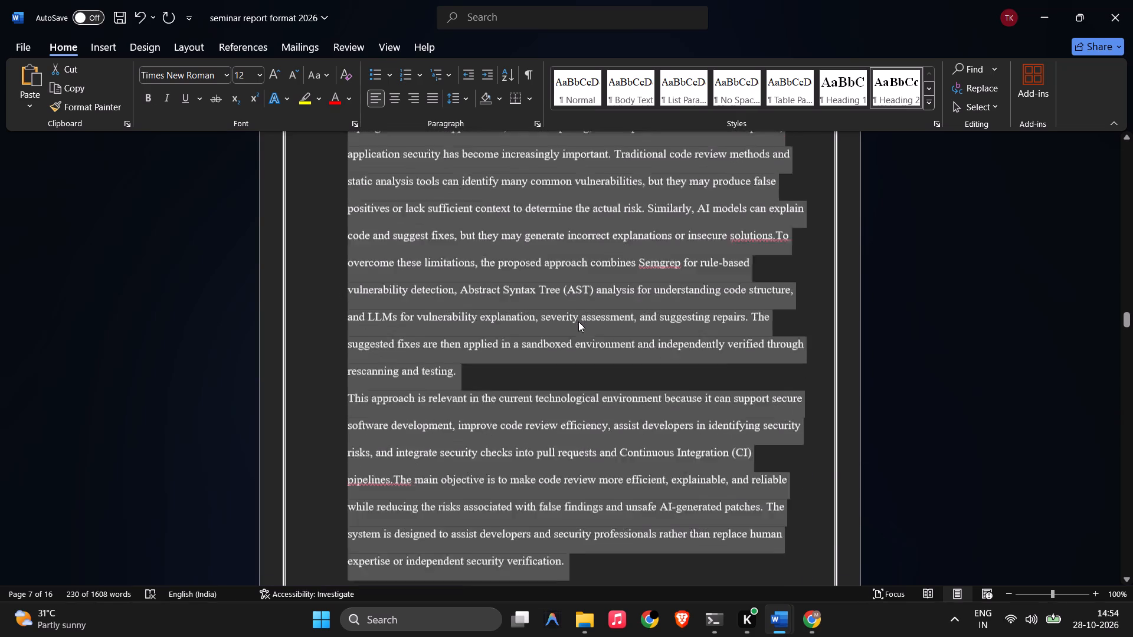
pyautogui.scroll(6, 578, 321)
pyautogui.scroll(-5, 561, 344)
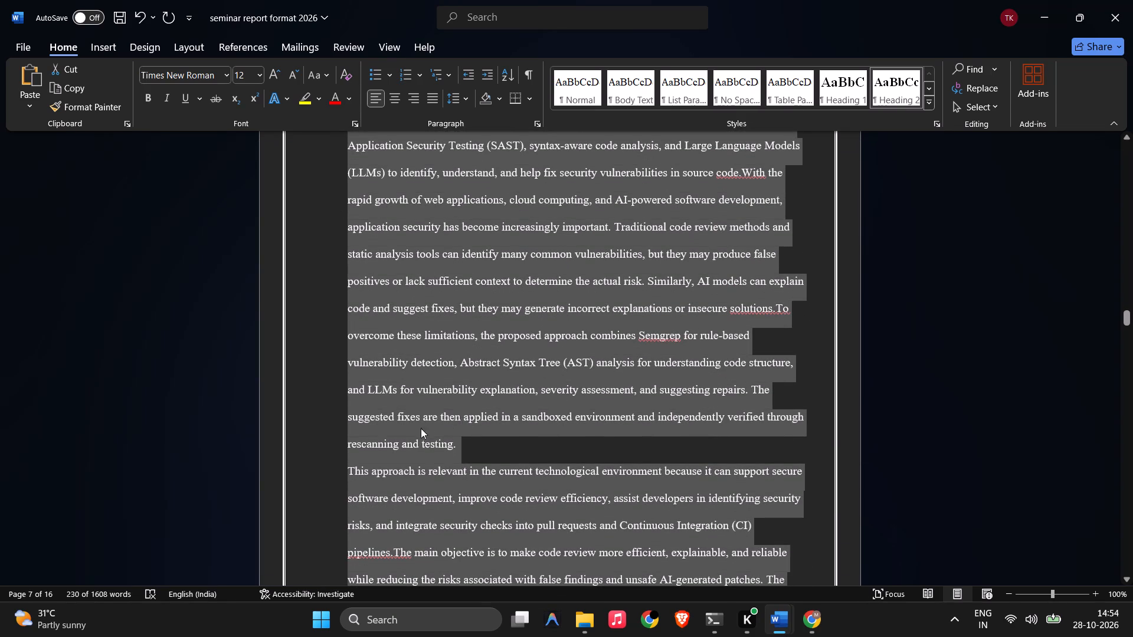
pyautogui.click(364, 459)
pyautogui.click(351, 470)
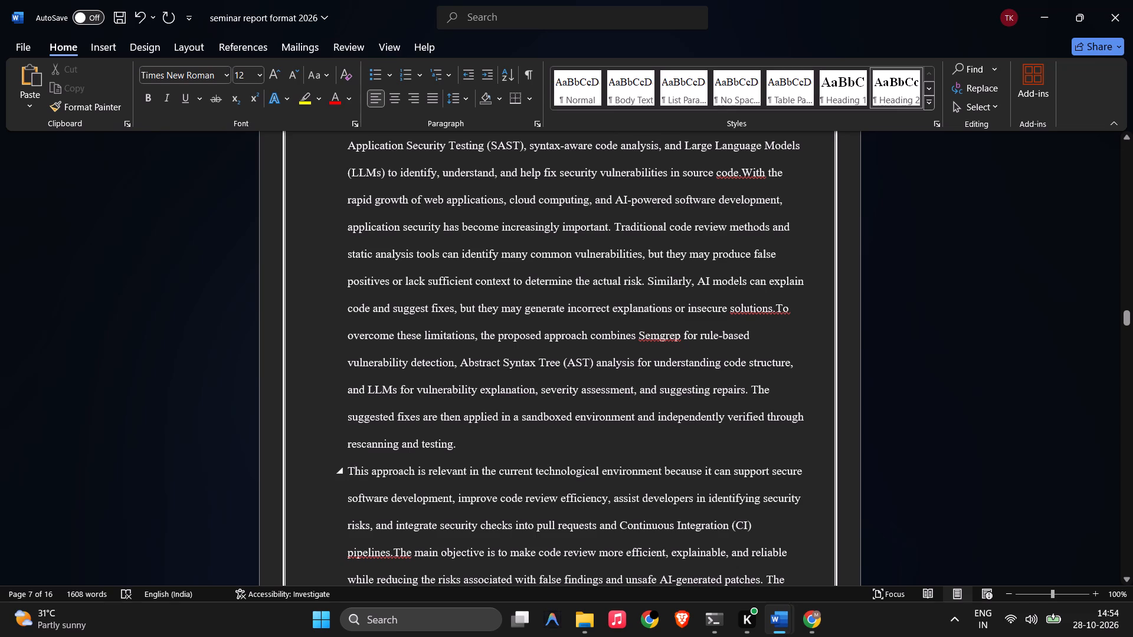
pyautogui.press('Left')
pyautogui.press('BackSpace')
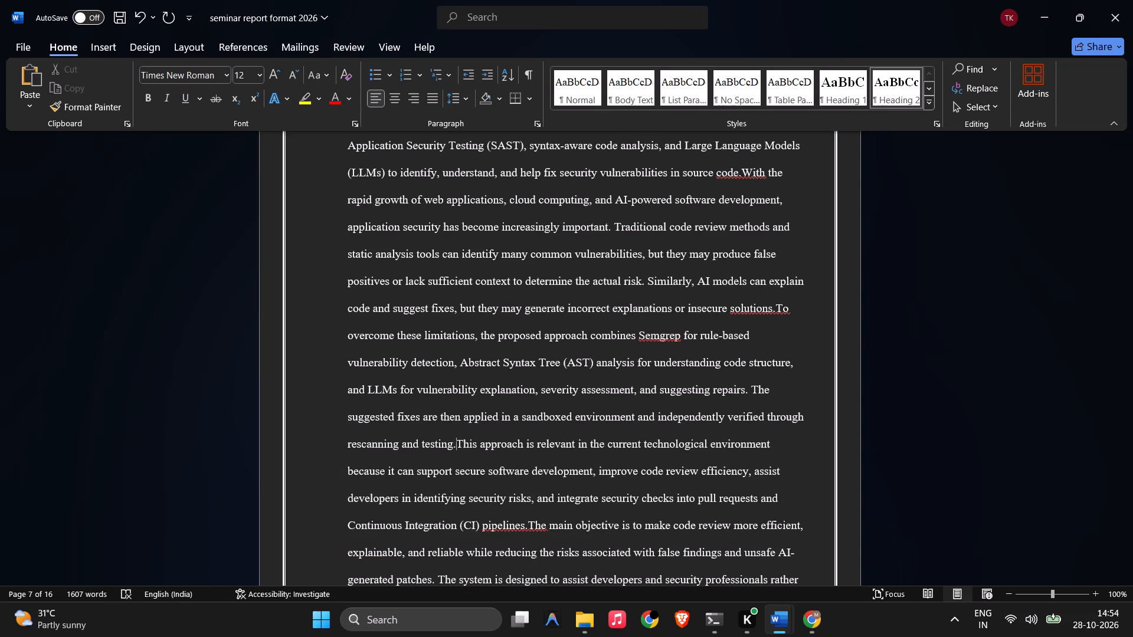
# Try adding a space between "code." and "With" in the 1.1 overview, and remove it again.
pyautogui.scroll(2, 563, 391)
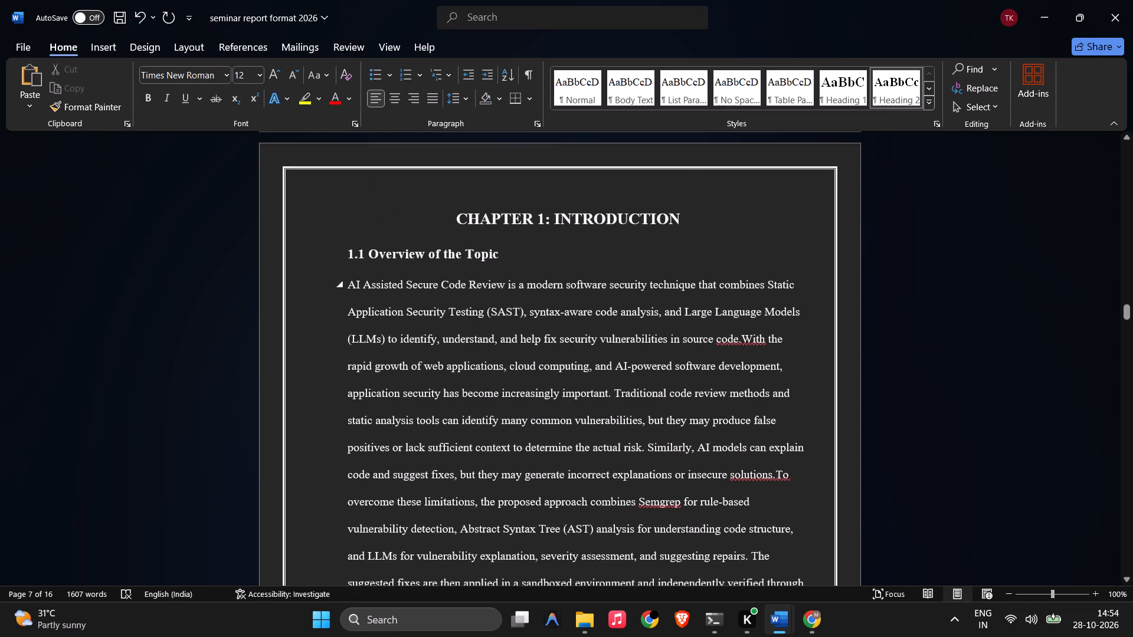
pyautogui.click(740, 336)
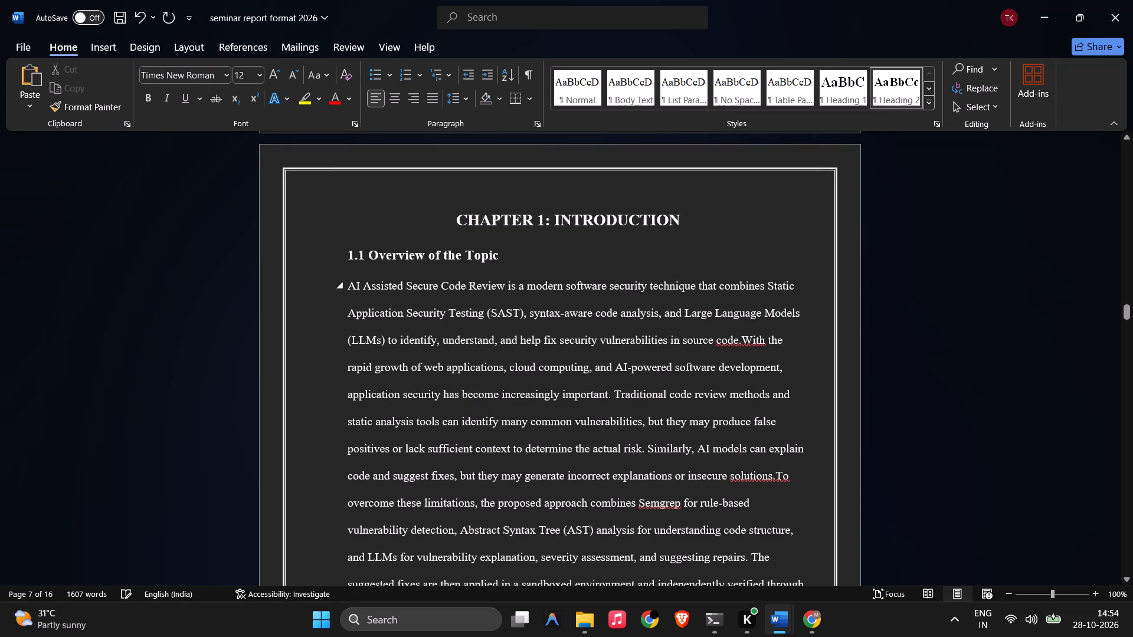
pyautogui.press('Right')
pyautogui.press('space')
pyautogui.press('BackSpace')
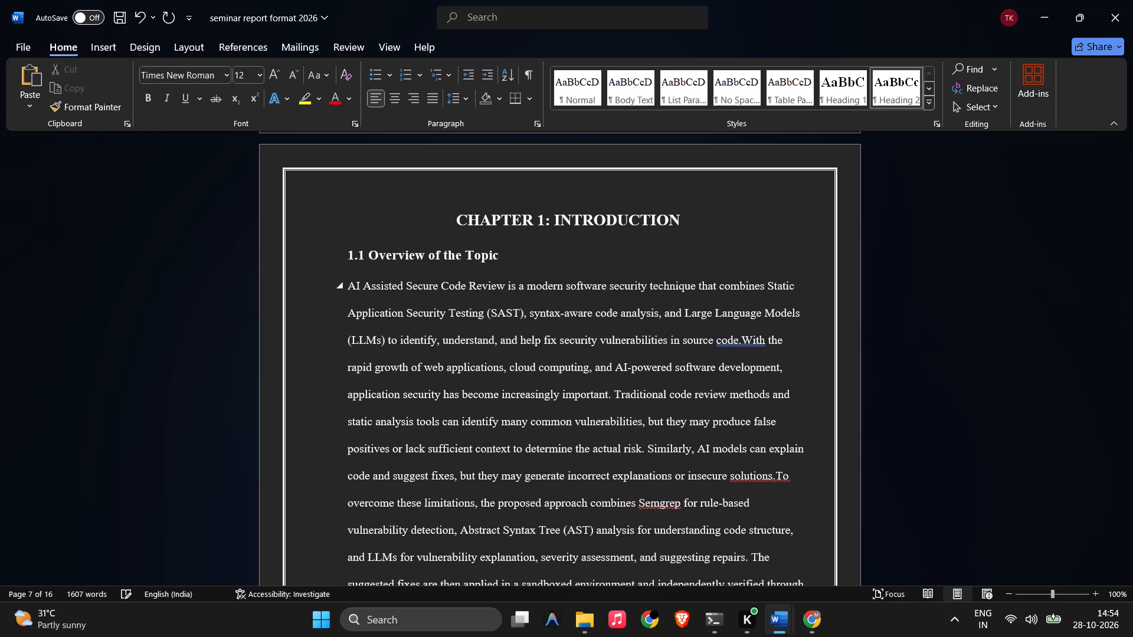
# Review the reformatted 1.1 overview through to the 1.2 heading and check the source answer in ChatGPT in Chrome.
pyautogui.scroll(-2, 740, 336)
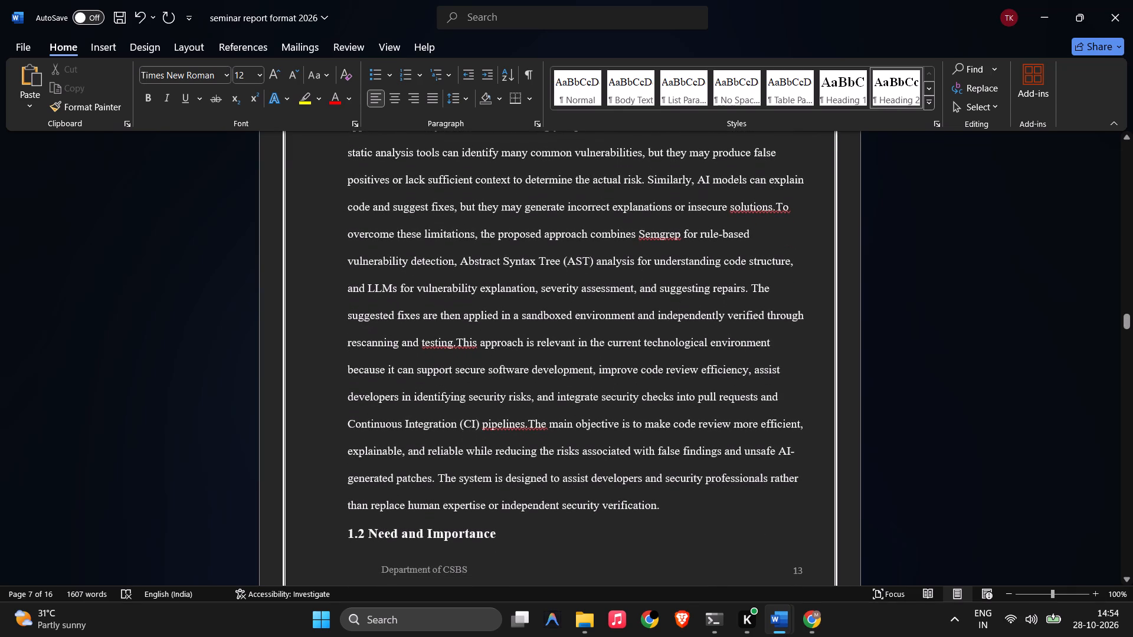
pyautogui.scroll(-2, 740, 336)
pyautogui.scroll(4, 740, 336)
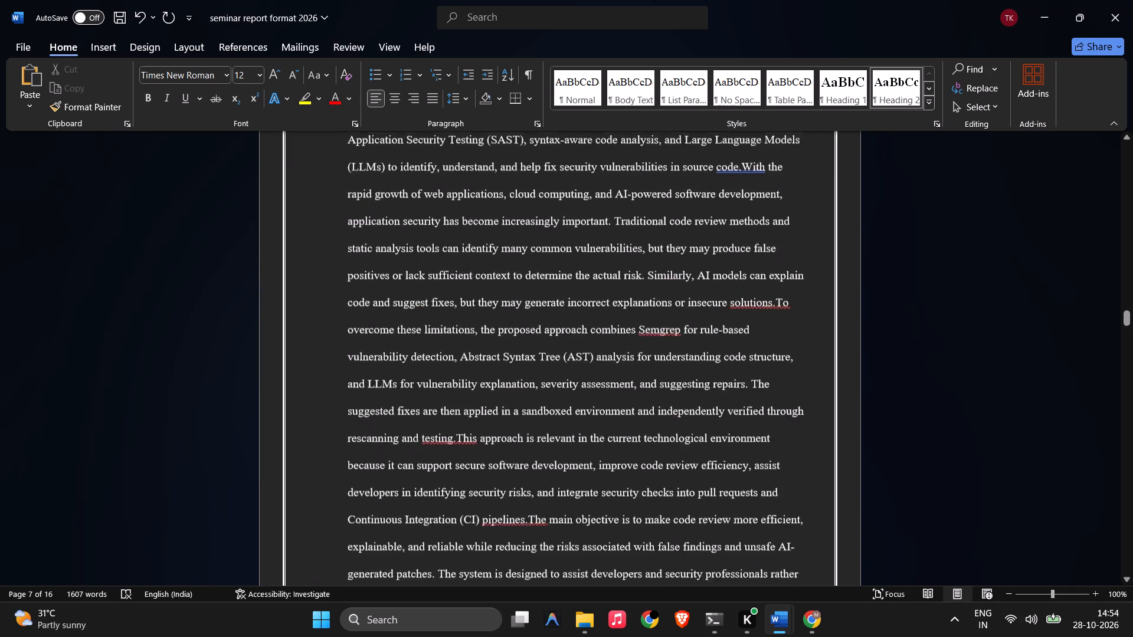
pyautogui.scroll(4, 740, 336)
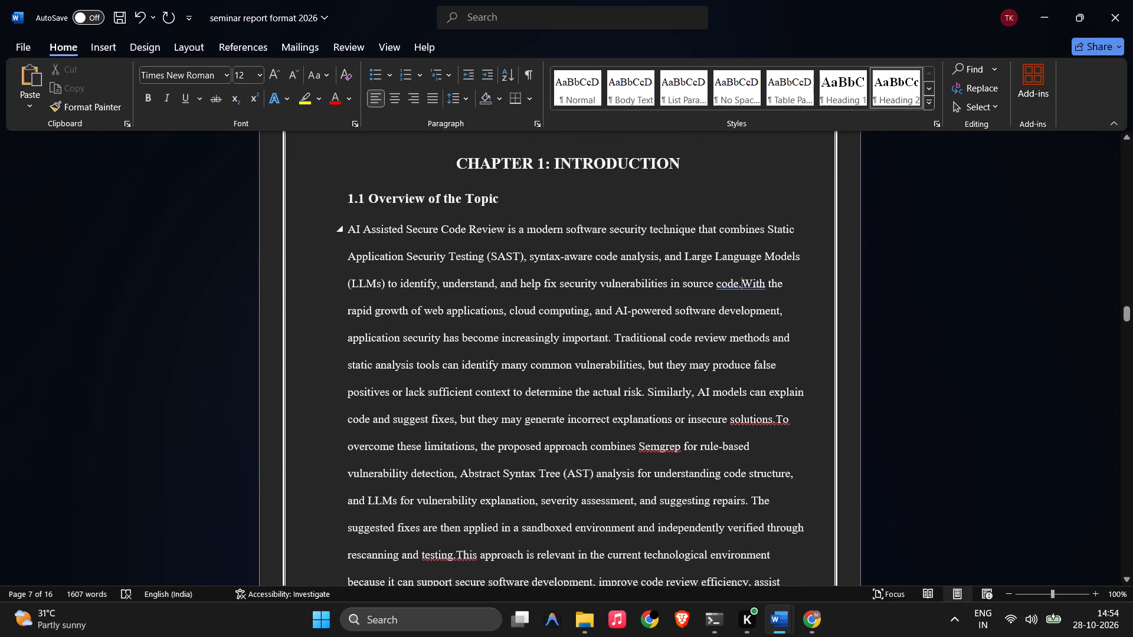
pyautogui.scroll(-6, 432, 241)
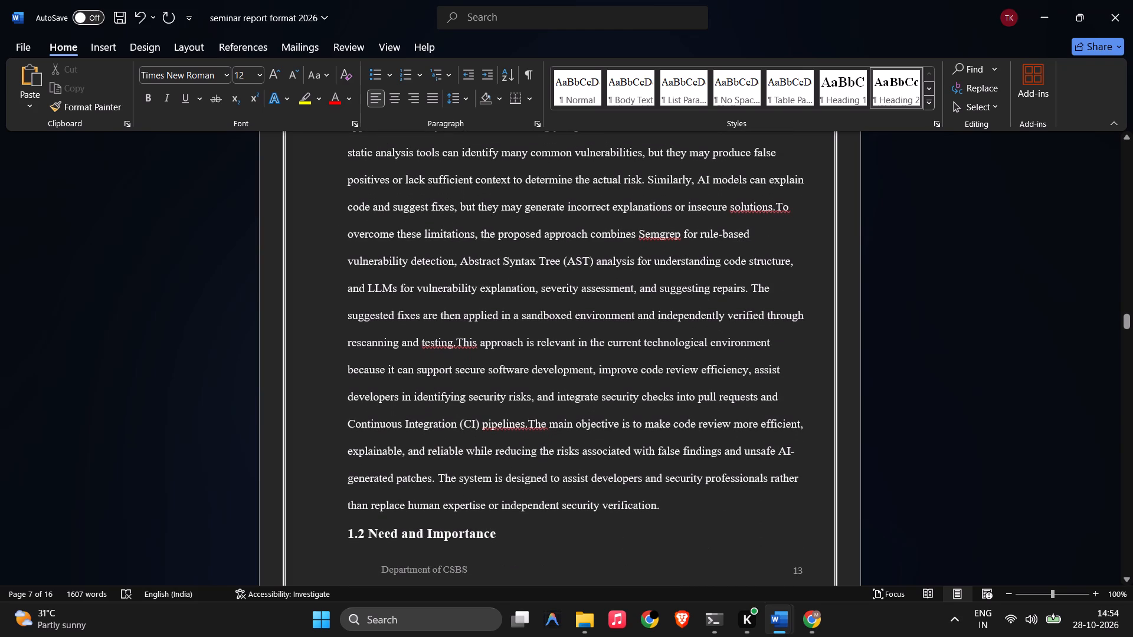
pyautogui.hotkey('alt', 'Tab')
pyautogui.scroll(-2, 488, 313)
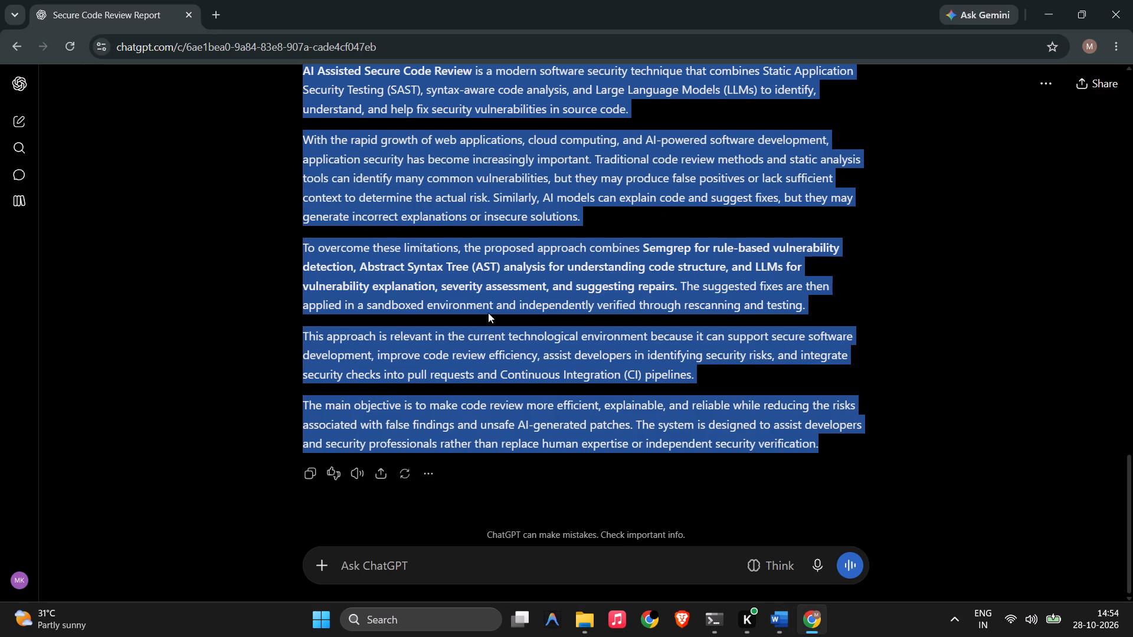
pyautogui.hotkey('alt', 'Tab')
pyautogui.scroll(-4, 492, 334)
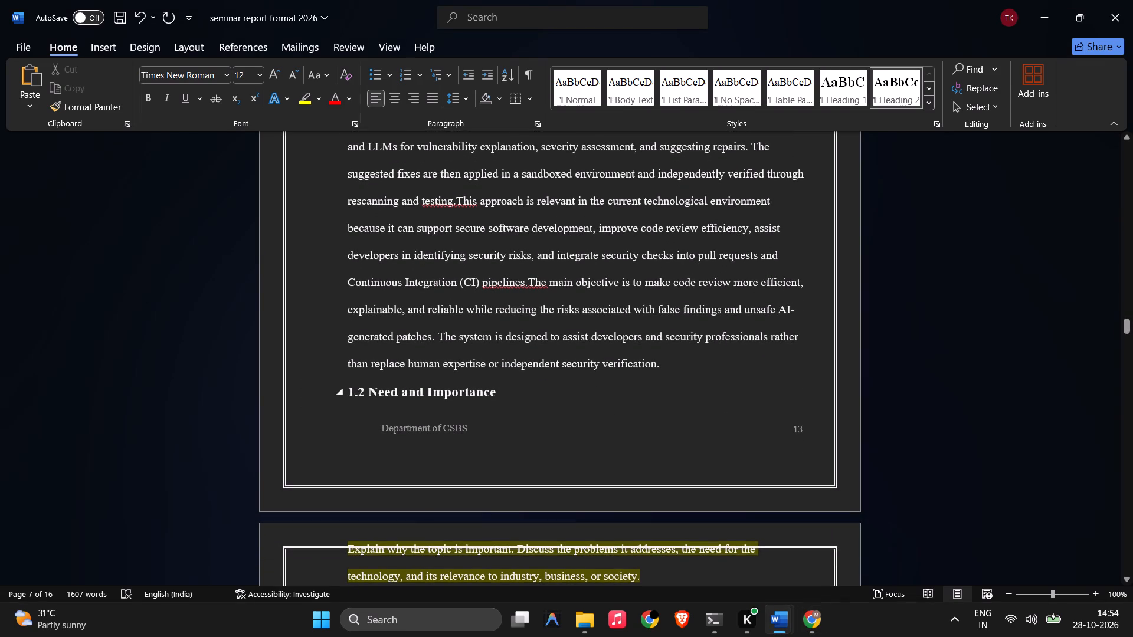
pyautogui.moveTo(498, 393); pyautogui.dragTo(379, 388)
pyautogui.hotkey('ctrl', 'c')
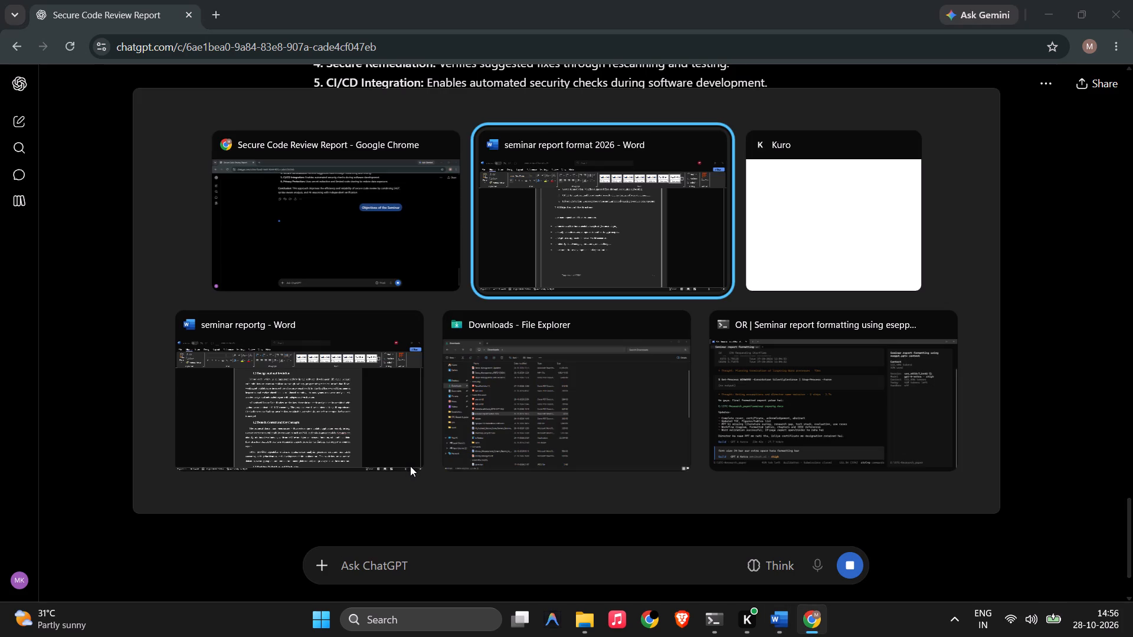
pyautogui.hotkey('alt', 'Tab')
pyautogui.hotkey('alt', 'Tab')
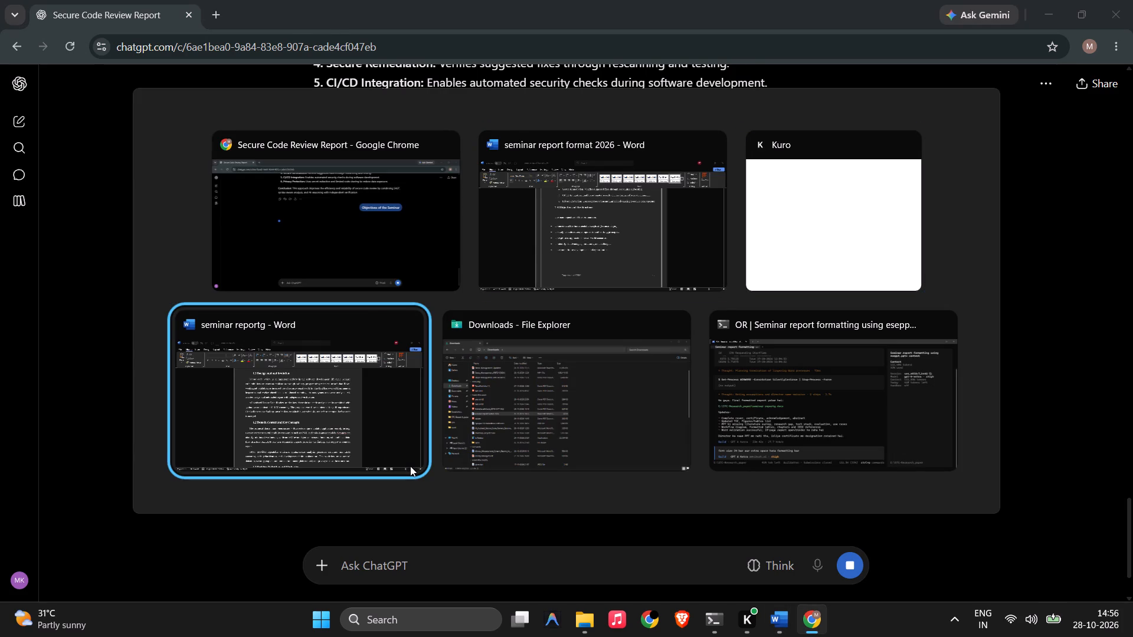
pyautogui.scroll(-14, 450, 376)
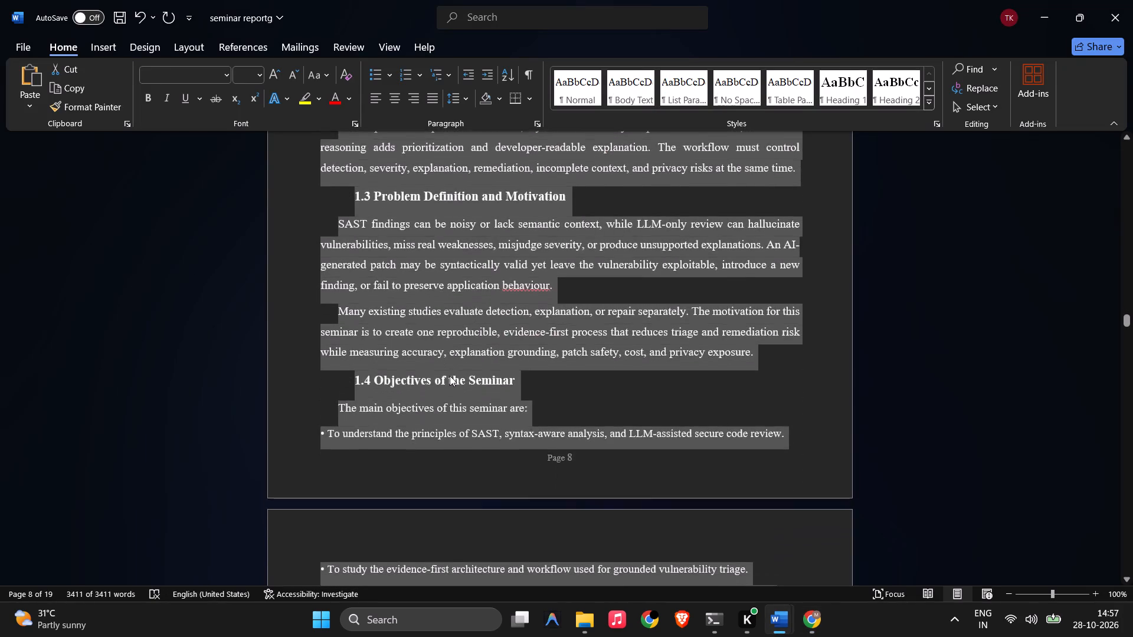
pyautogui.scroll(-7, 450, 376)
pyautogui.scroll(3, 450, 376)
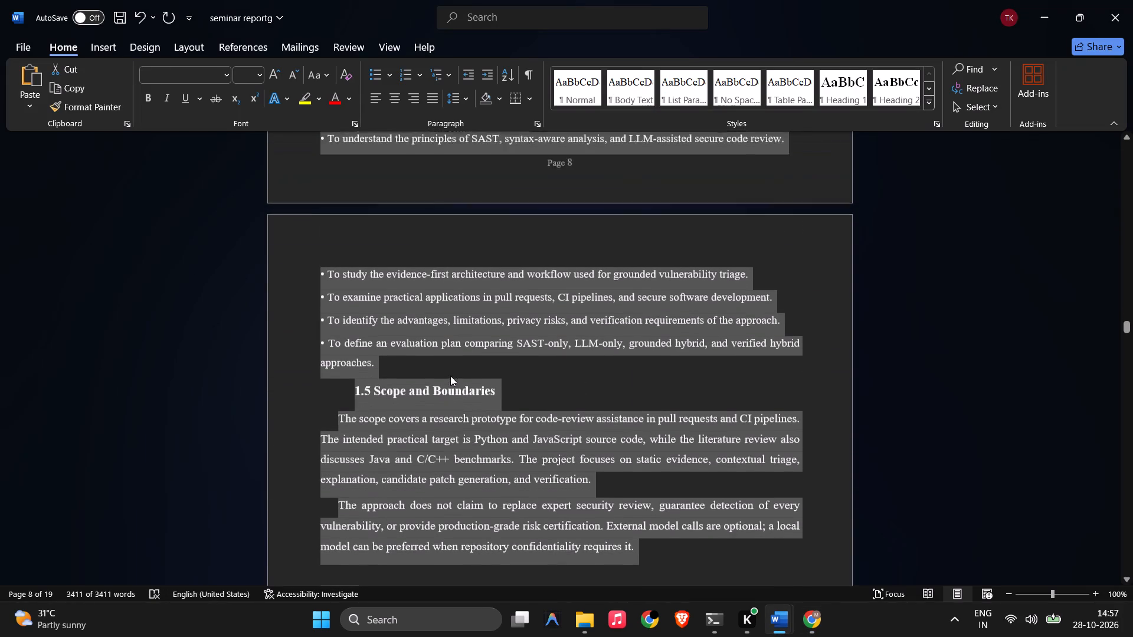
pyautogui.scroll(5, 450, 376)
pyautogui.click(389, 331)
pyautogui.moveTo(340, 336); pyautogui.dragTo(391, 470)
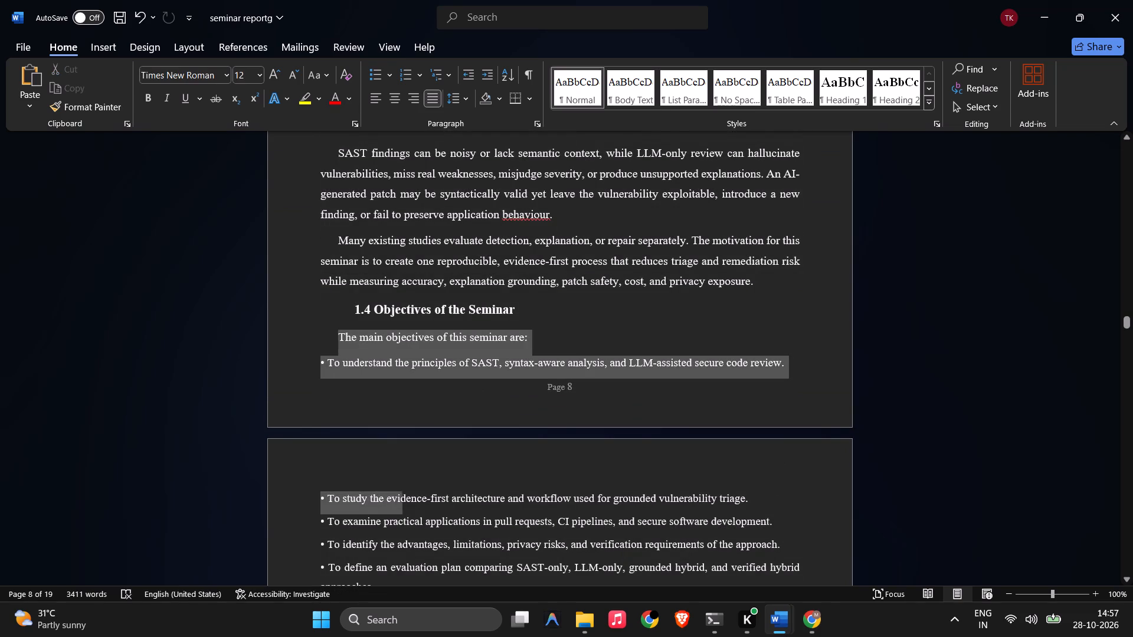
pyautogui.moveTo(391, 470); pyautogui.dragTo(373, 547)
pyautogui.scroll(-1, 396, 494)
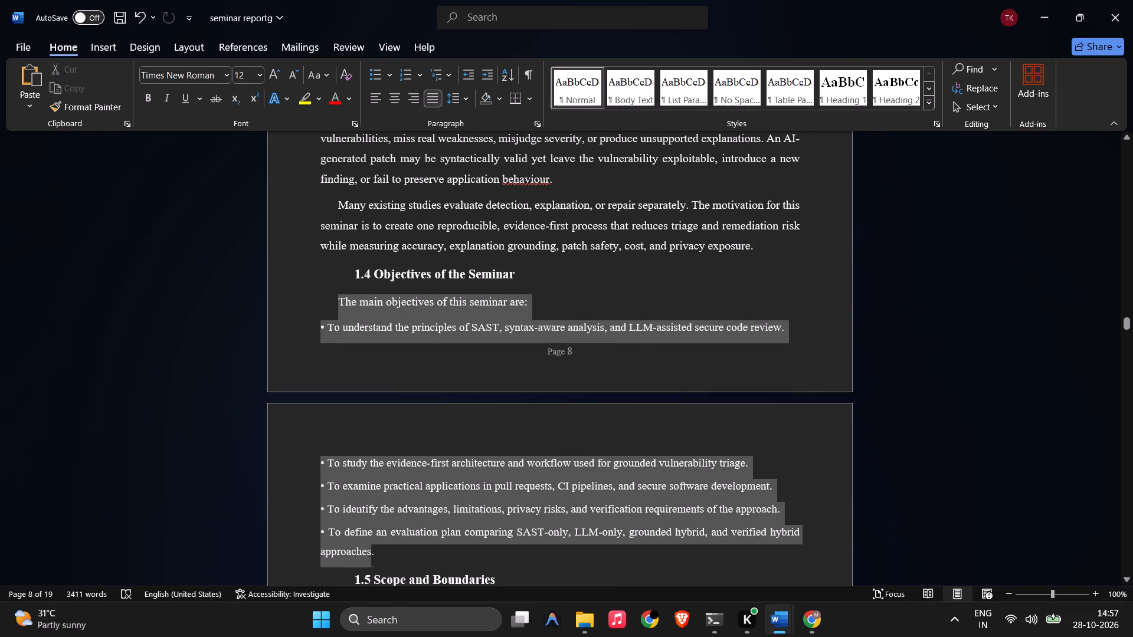
pyautogui.moveTo(373, 547); pyautogui.dragTo(373, 547)
pyautogui.click(340, 291)
pyautogui.click(335, 299)
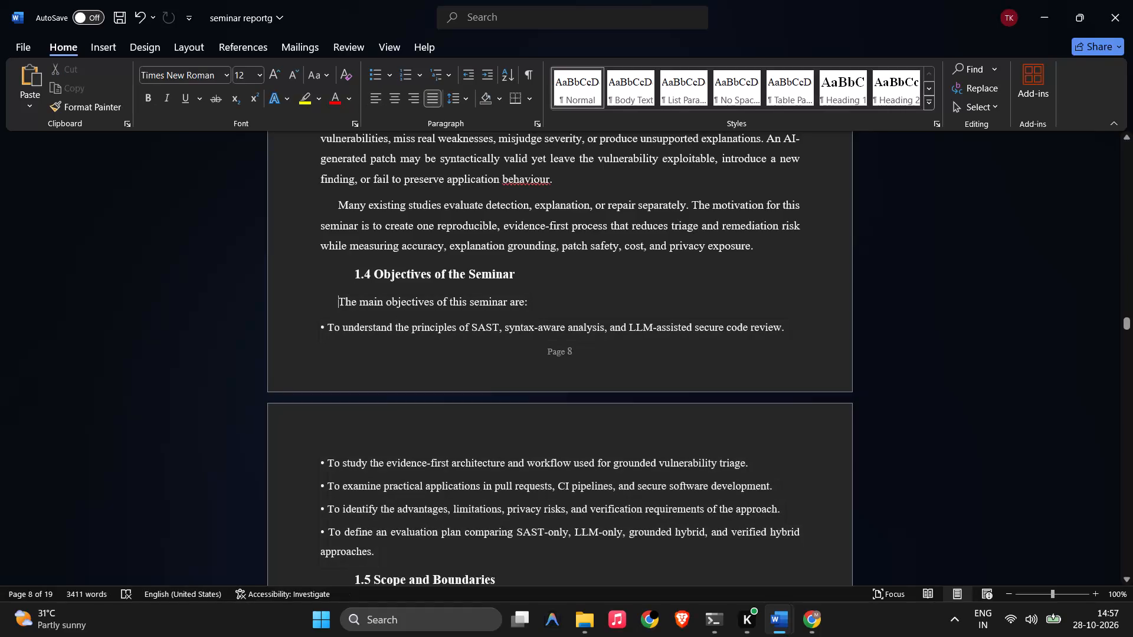
pyautogui.press('BackSpace')
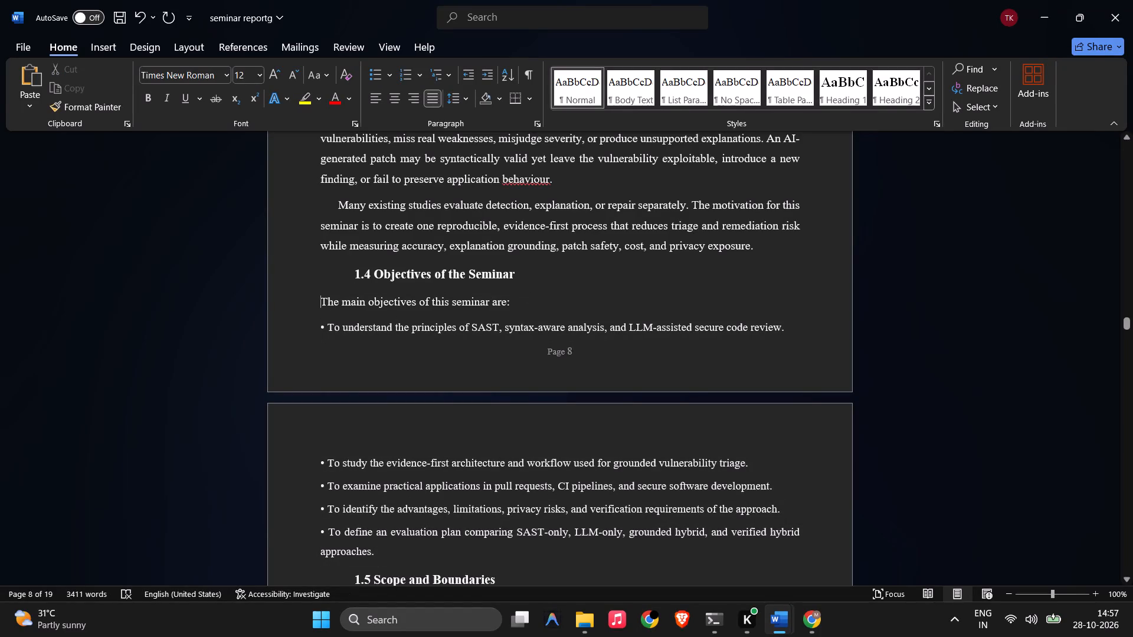
# Copy the 1.4 intro line and its five bullets, and replace the 1.3 body text in seminar report format 2026 with them.
pyautogui.moveTo(379, 547); pyautogui.dragTo(321, 297)
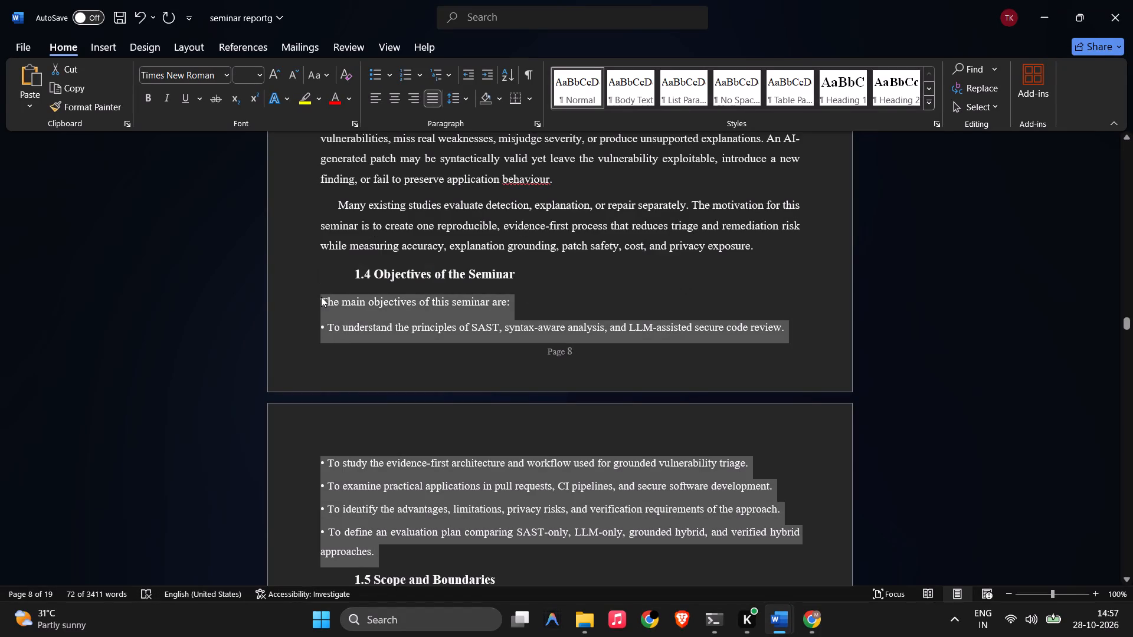
pyautogui.hotkey('ctrl', 'c')
pyautogui.hotkey('alt', 'Tab')
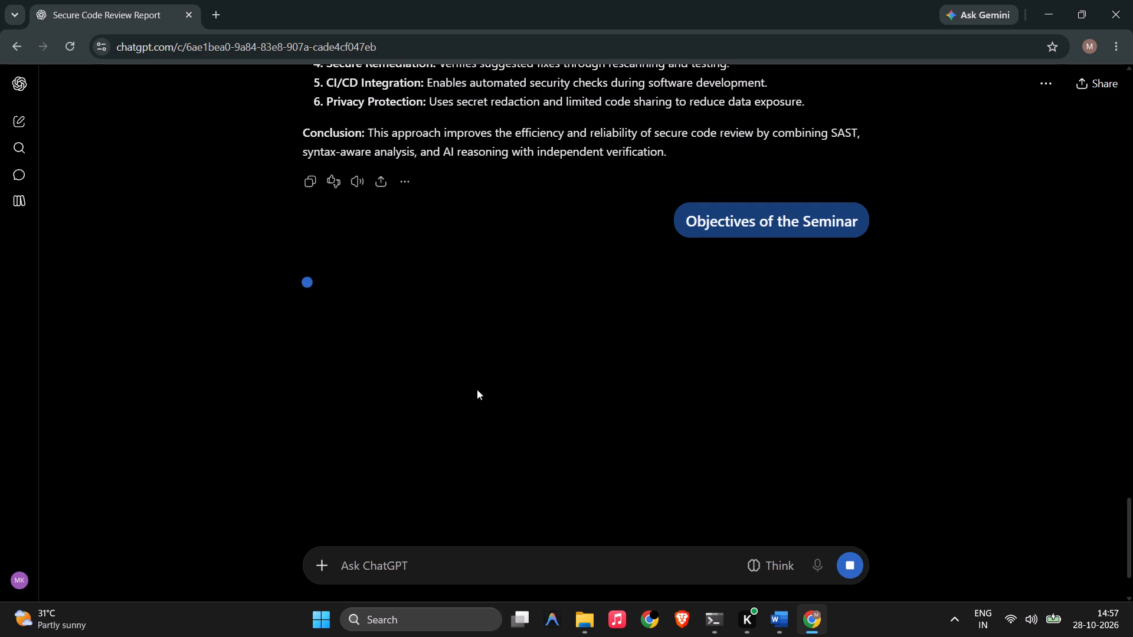
pyautogui.click(784, 623)
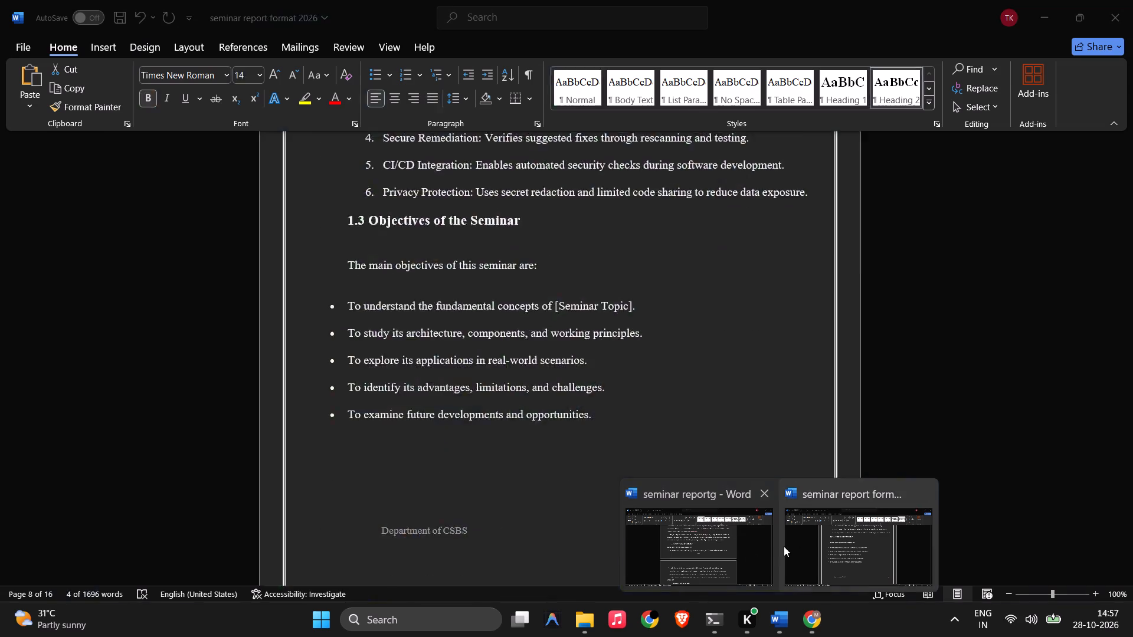
pyautogui.click(811, 547)
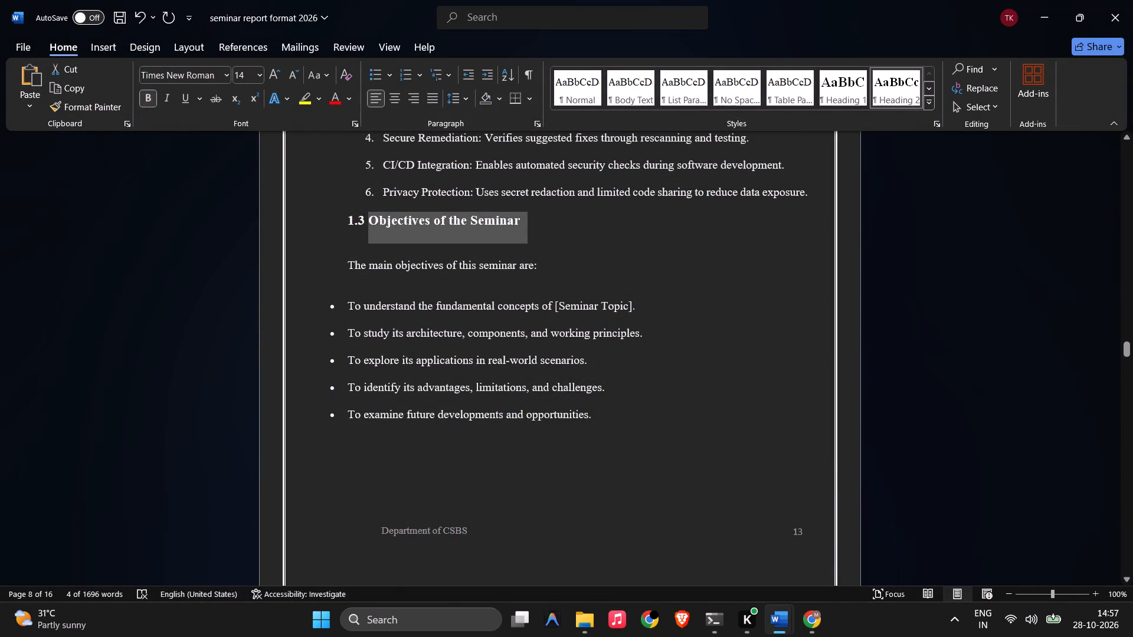
pyautogui.moveTo(348, 260); pyautogui.dragTo(593, 419)
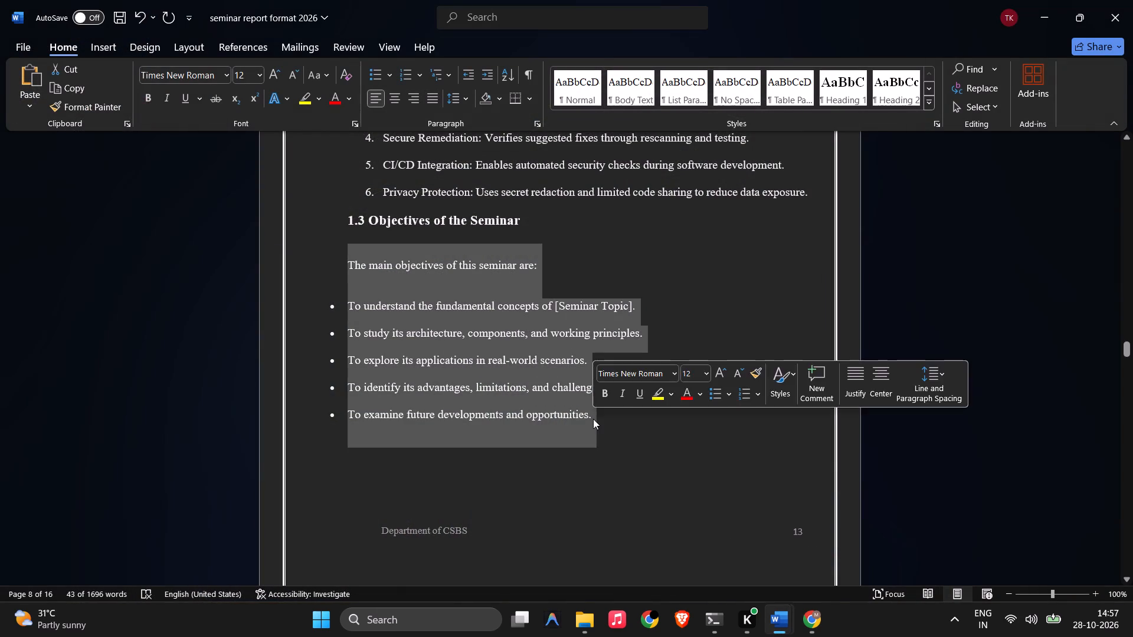
pyautogui.hotkey('ctrl', 'v')
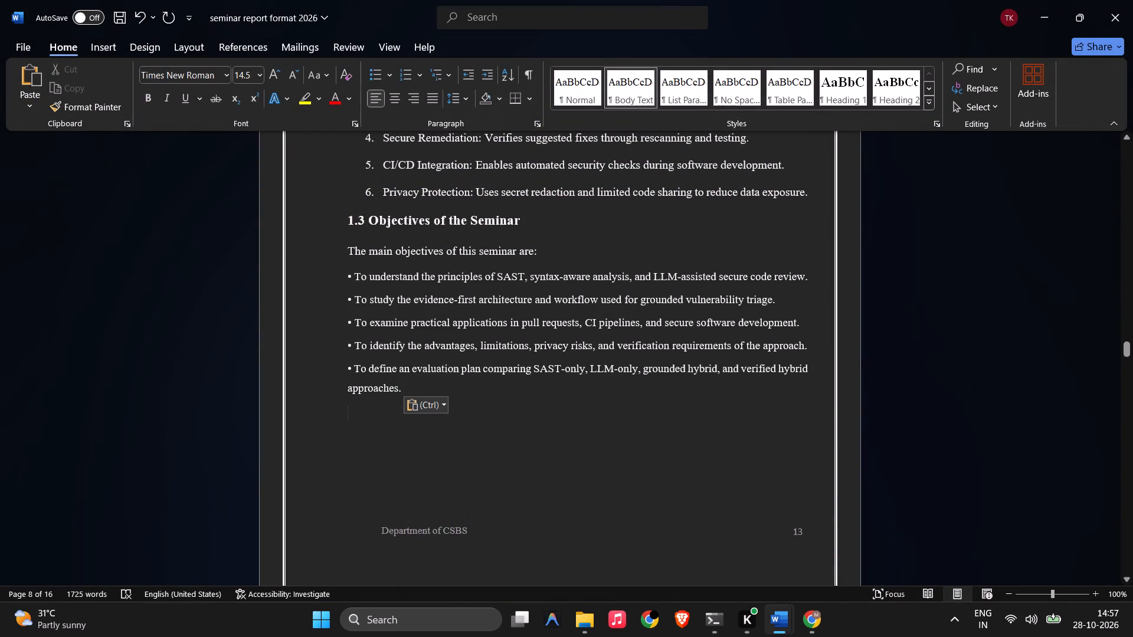
# Set the font size of the pasted intro line and bullets under 1.3 to 12.
pyautogui.moveTo(347, 247); pyautogui.dragTo(412, 383)
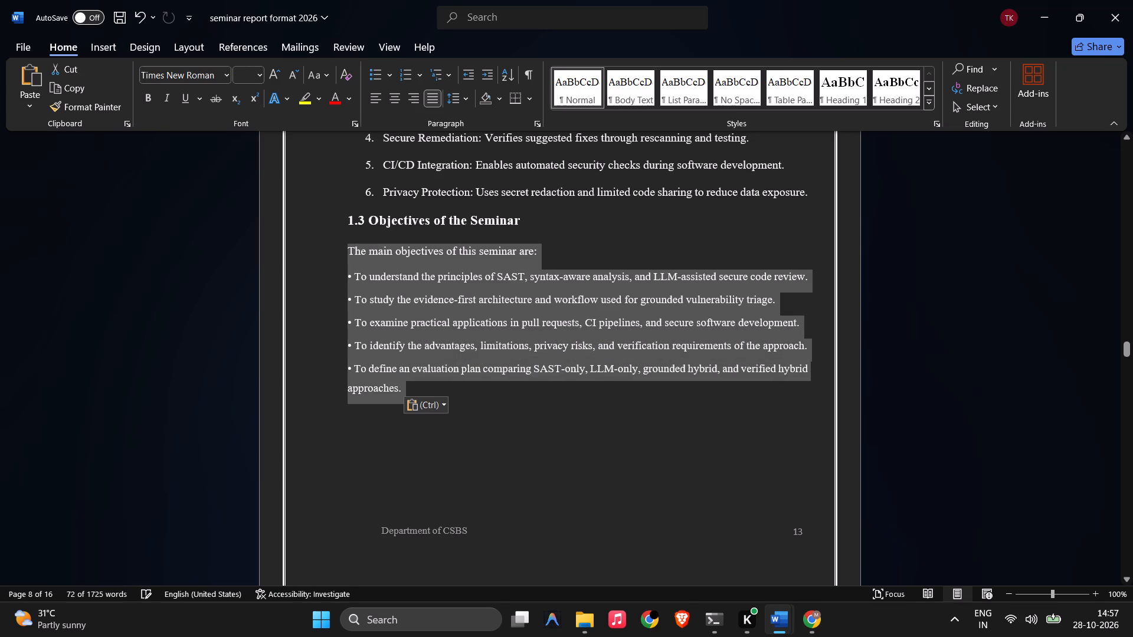
pyautogui.click(258, 74)
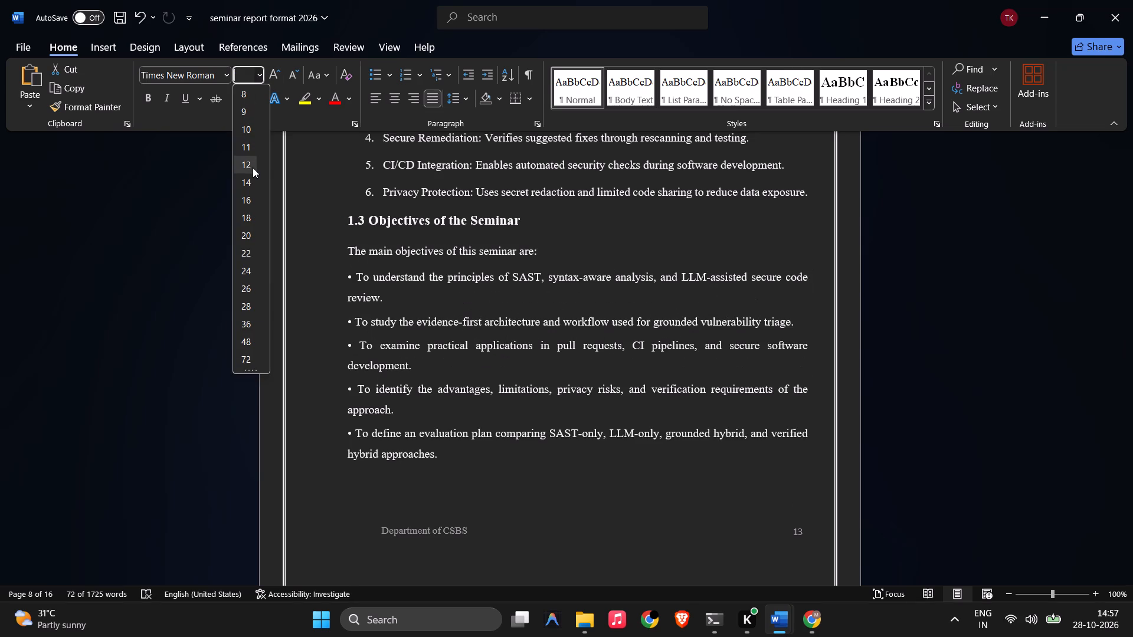
pyautogui.click(253, 168)
pyautogui.click(460, 454)
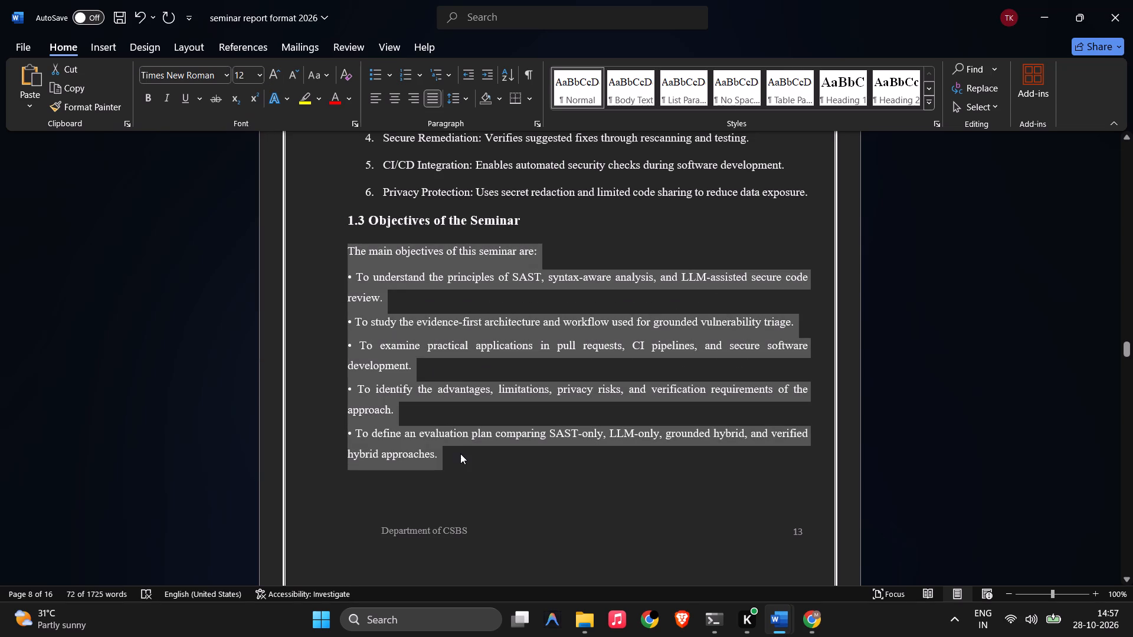
# Left-align the intro line and all bullets under 1.3 Objectives of the Seminar.
pyautogui.moveTo(454, 458); pyautogui.dragTo(352, 257)
pyautogui.click(434, 100)
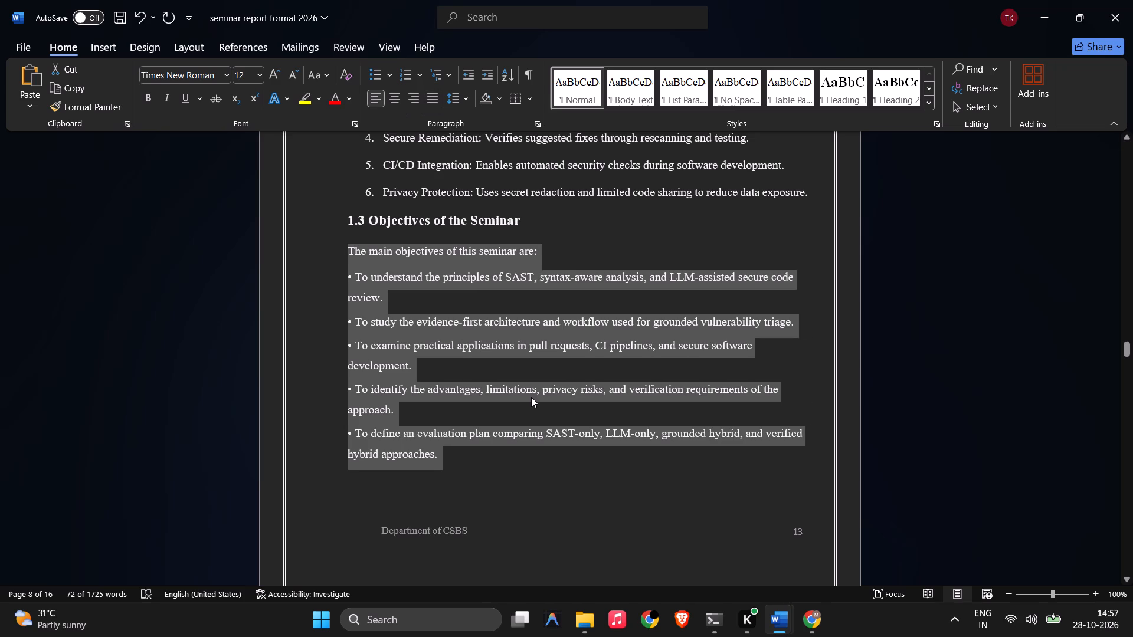
pyautogui.click(531, 397)
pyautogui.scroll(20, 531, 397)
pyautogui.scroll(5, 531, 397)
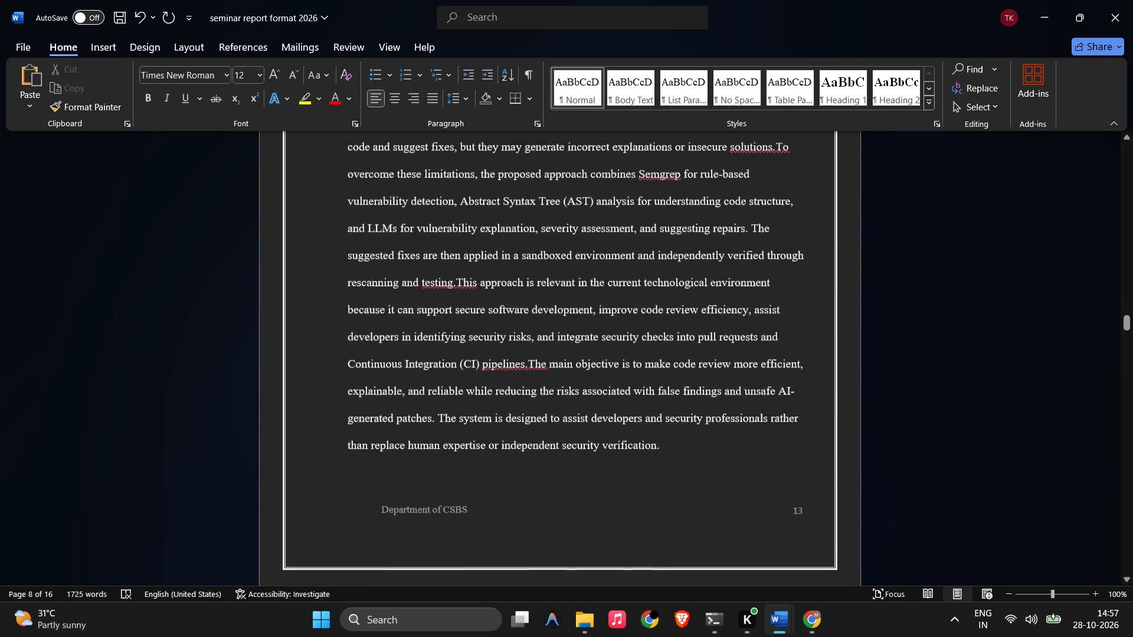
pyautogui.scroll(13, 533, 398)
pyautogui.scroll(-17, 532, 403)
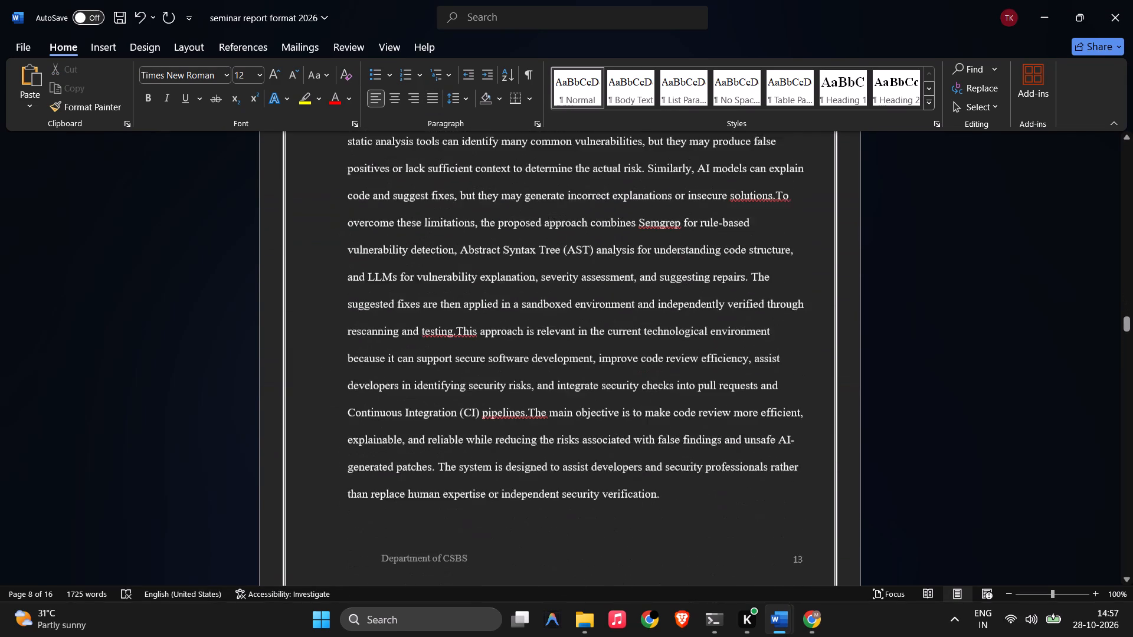
# Examine the opening of Chapter 2: Literature Review in both seminar report format 2026 and seminar reportg.
pyautogui.scroll(-20, 531, 428)
pyautogui.scroll(-13, 531, 428)
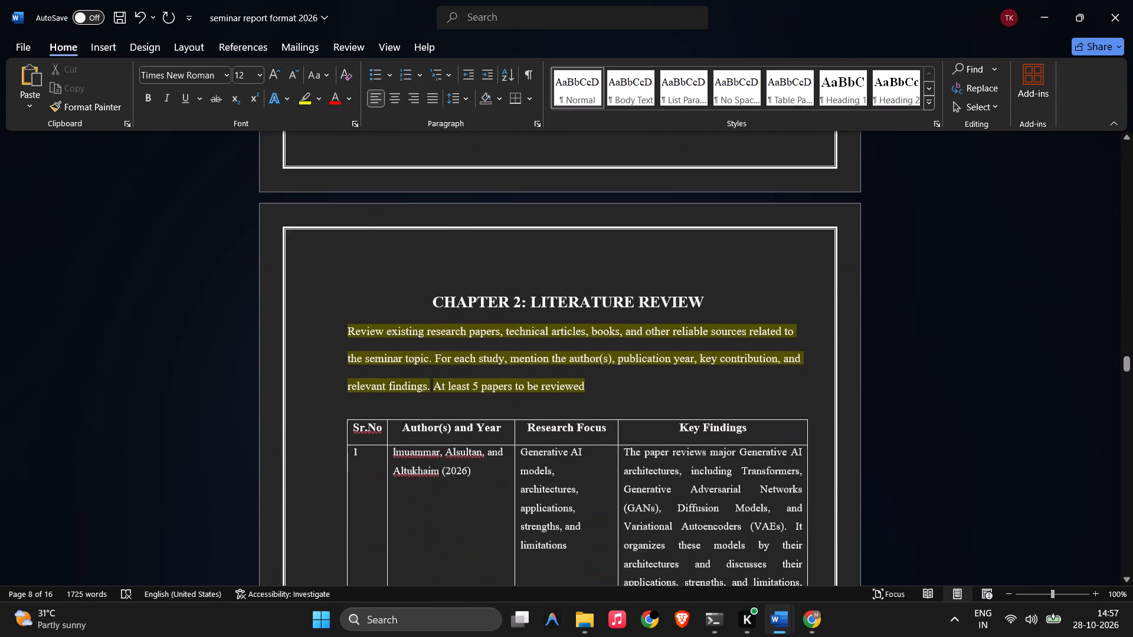
pyautogui.scroll(-3, 541, 442)
pyautogui.hotkey('alt', 'Tab')
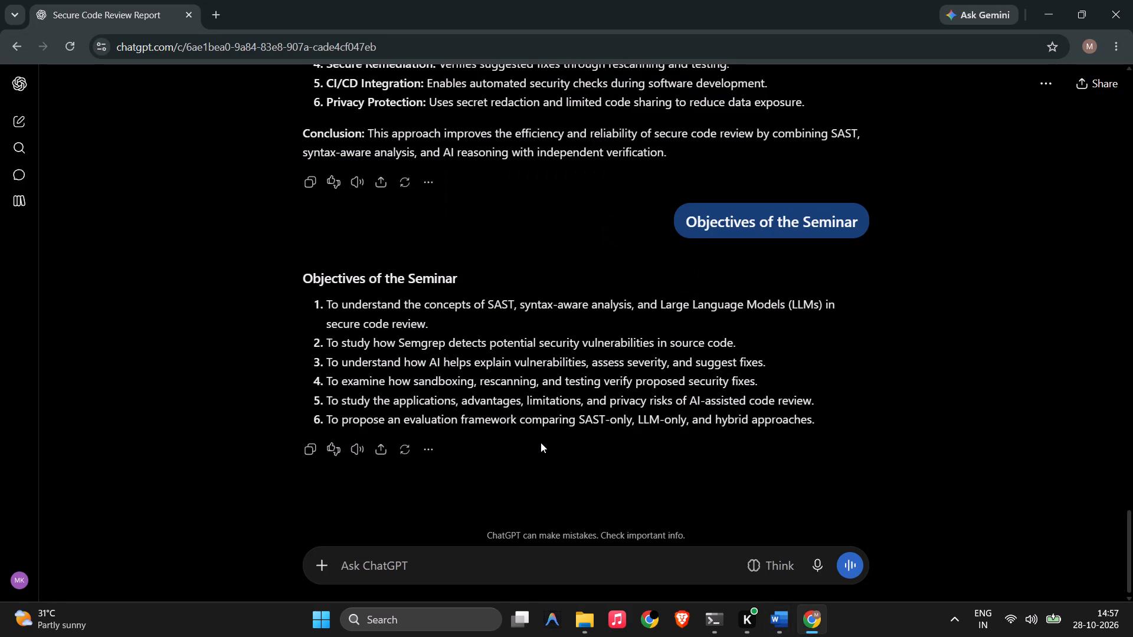
pyautogui.hotkey('alt', 'Tab')
pyautogui.hotkey('alt', 'Tab')
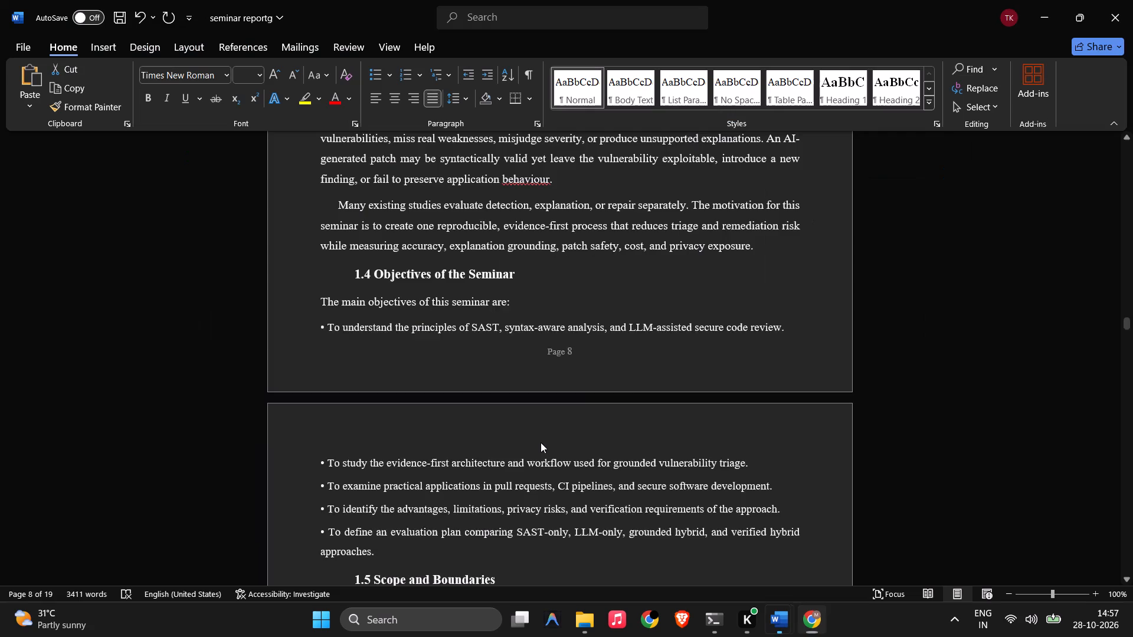
pyautogui.scroll(-18, 541, 448)
pyautogui.scroll(-8, 541, 448)
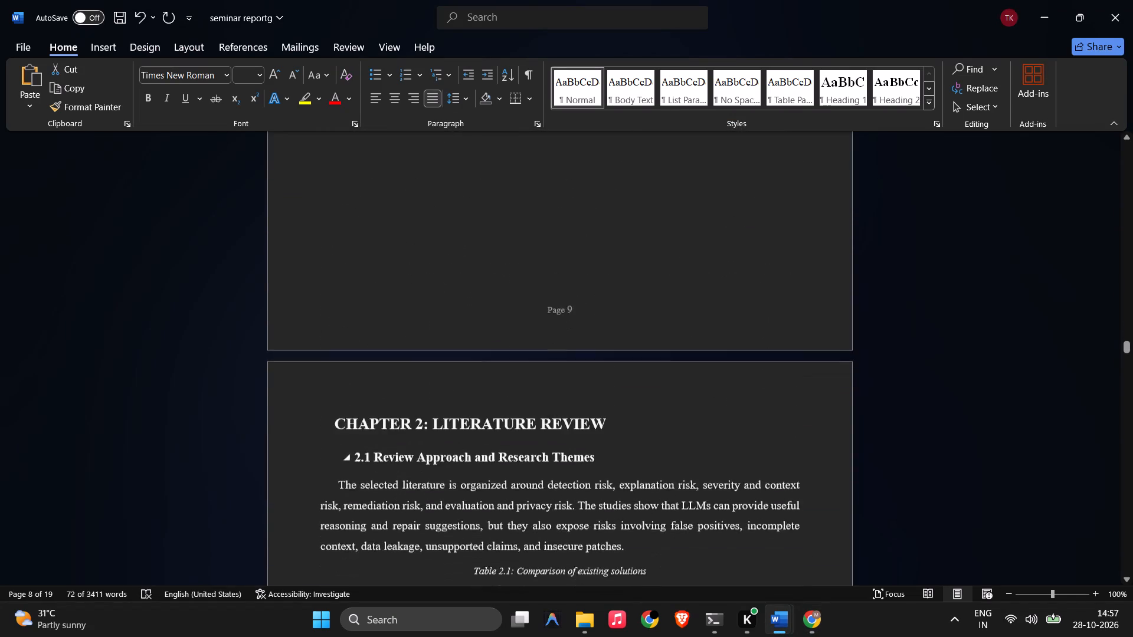
pyautogui.scroll(-5, 541, 448)
pyautogui.hotkey('alt', 'Tab')
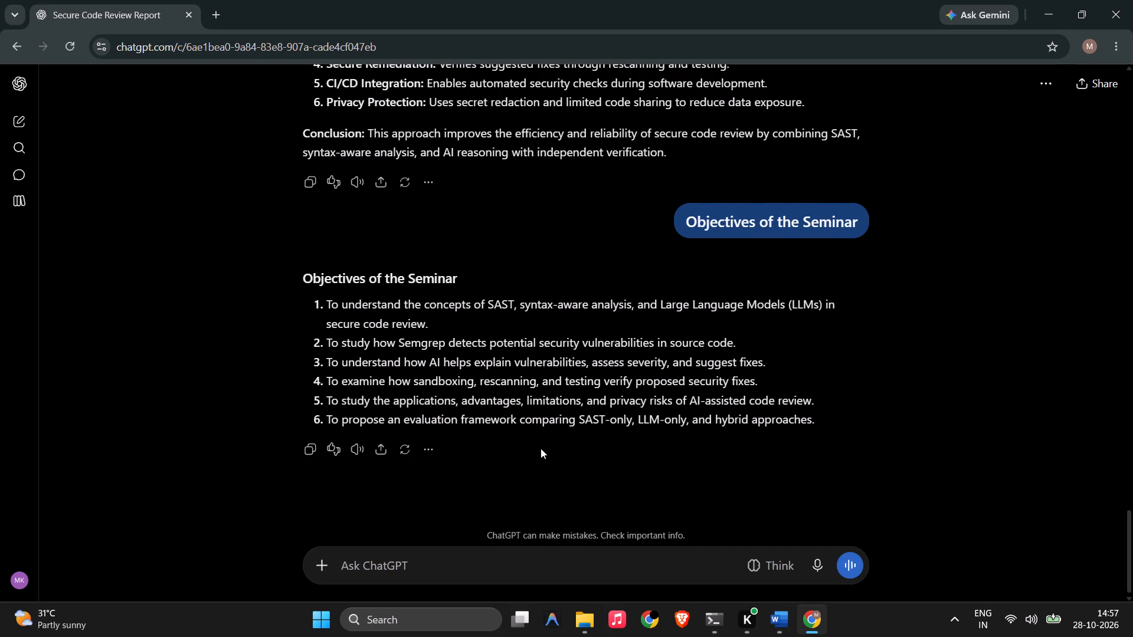
pyautogui.hotkey('alt', 'Tab')
pyautogui.hotkey('alt', 'Tab')
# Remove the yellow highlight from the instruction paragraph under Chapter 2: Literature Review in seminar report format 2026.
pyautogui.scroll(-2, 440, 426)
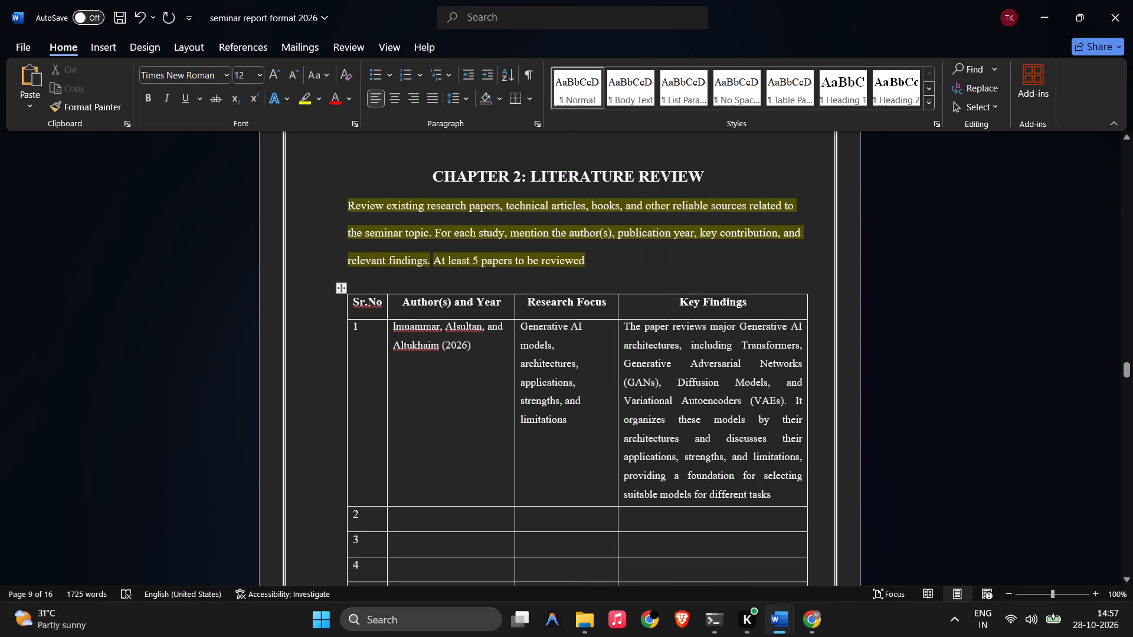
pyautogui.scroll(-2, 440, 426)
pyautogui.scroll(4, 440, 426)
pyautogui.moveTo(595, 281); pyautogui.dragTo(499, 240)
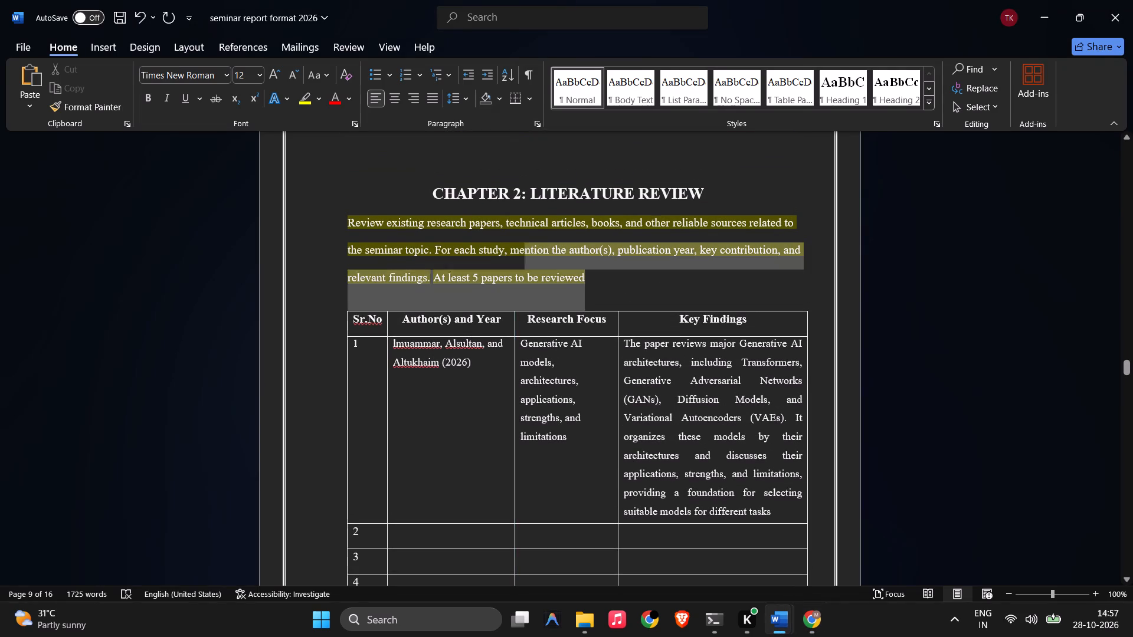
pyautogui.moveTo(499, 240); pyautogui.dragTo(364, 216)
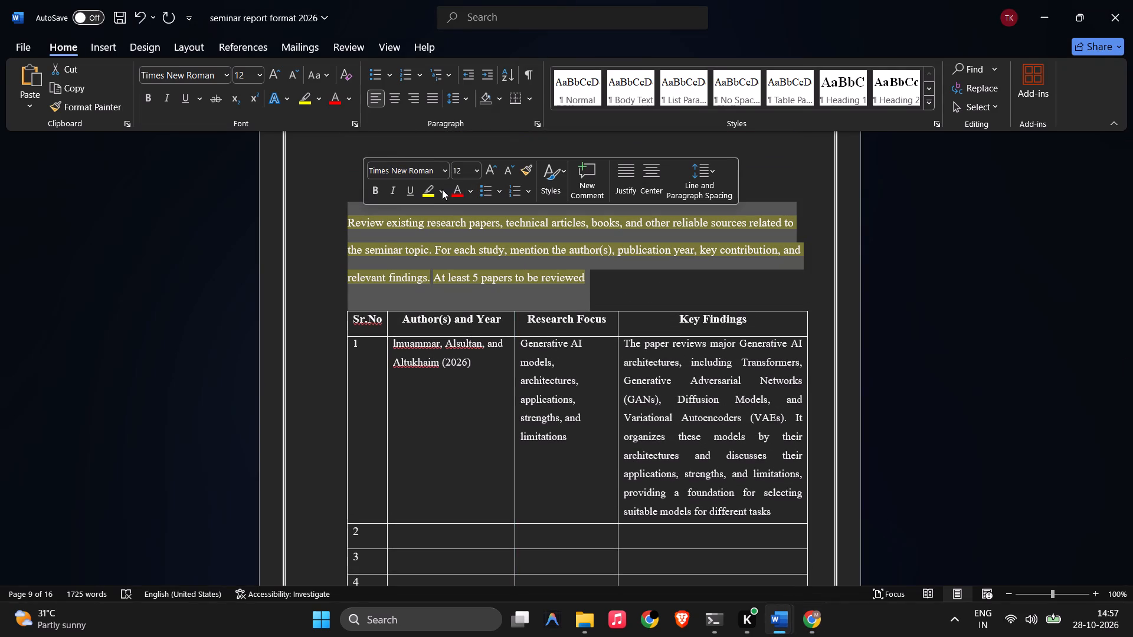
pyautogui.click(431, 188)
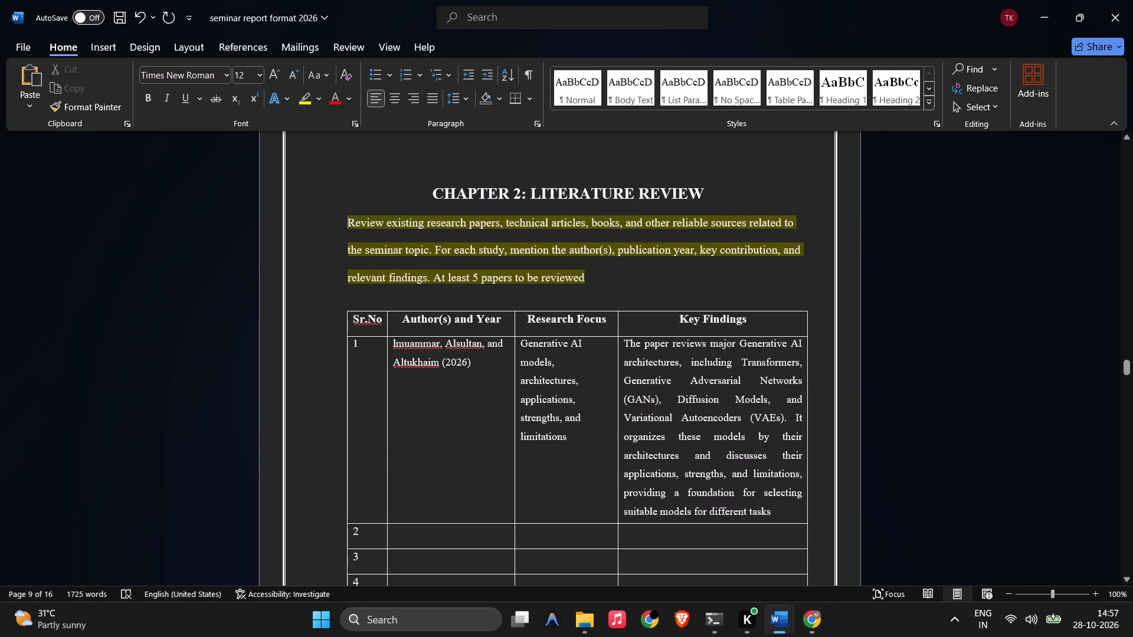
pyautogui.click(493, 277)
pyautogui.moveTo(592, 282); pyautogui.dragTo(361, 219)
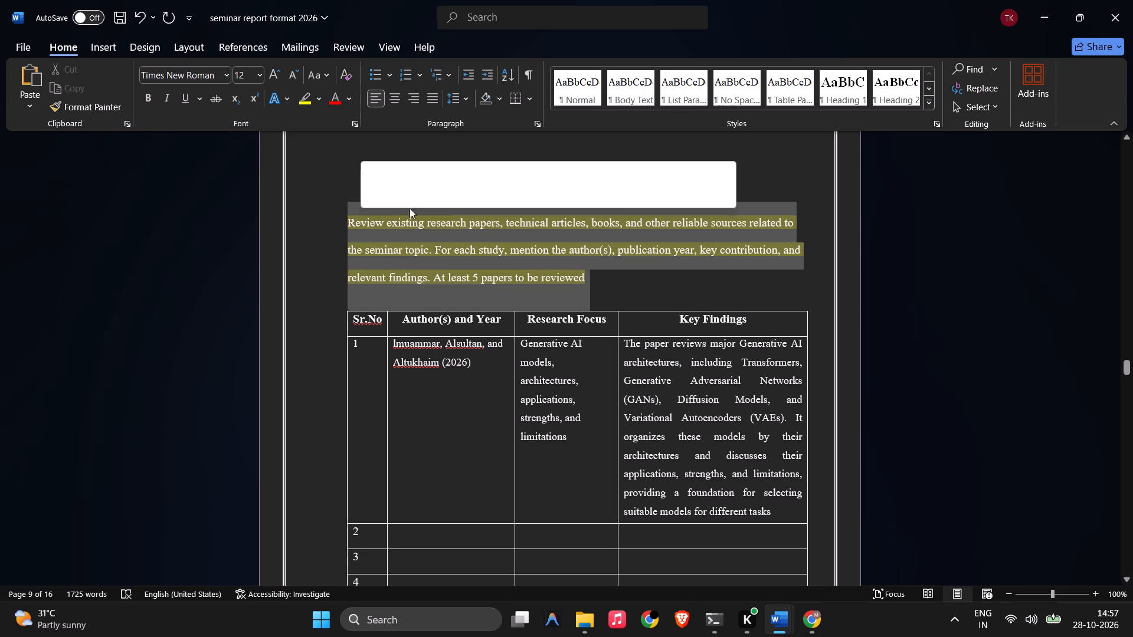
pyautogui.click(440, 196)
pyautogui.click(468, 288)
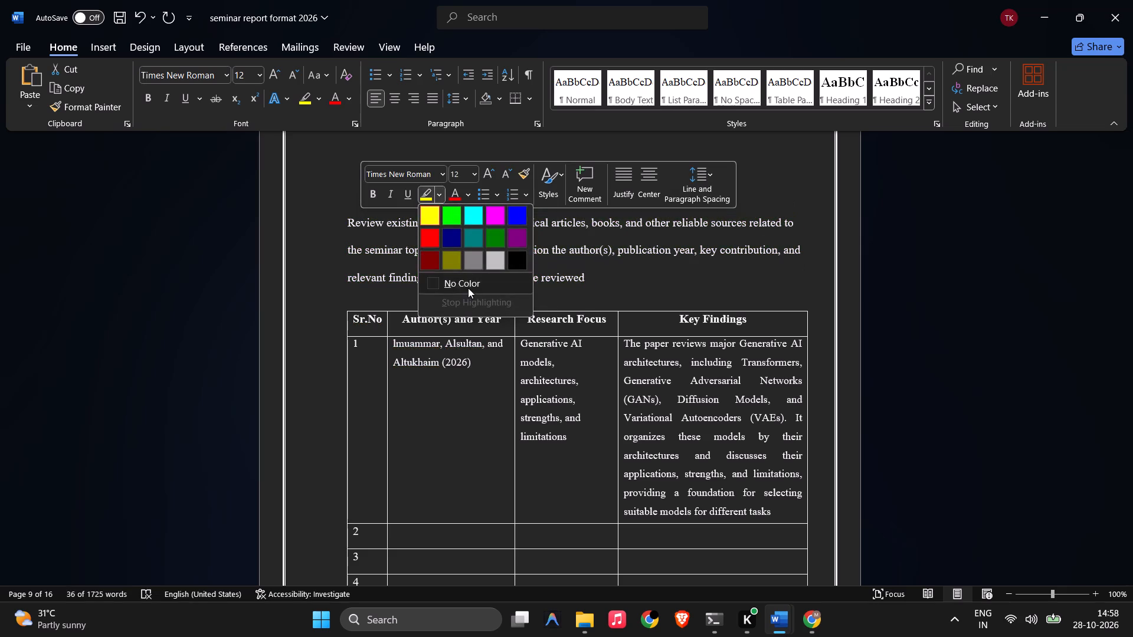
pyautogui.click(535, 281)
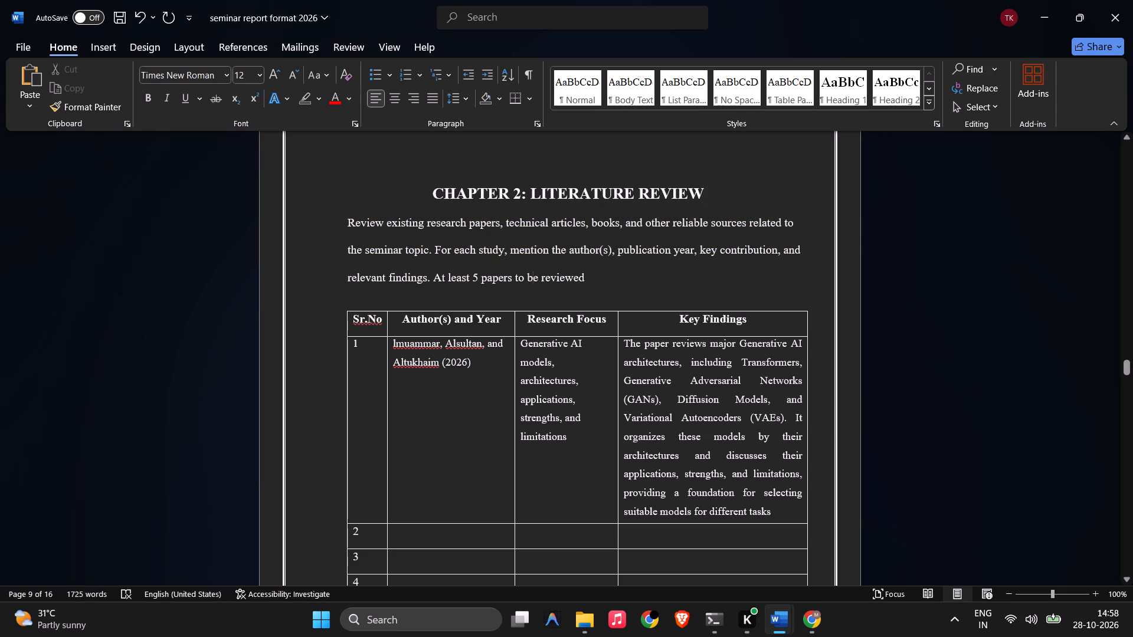
# In the seminar reportg document, remove the first-line indent from the paragraph under 2.1 Review Approach and Research Themes.
pyautogui.hotkey('alt', 'Tab')
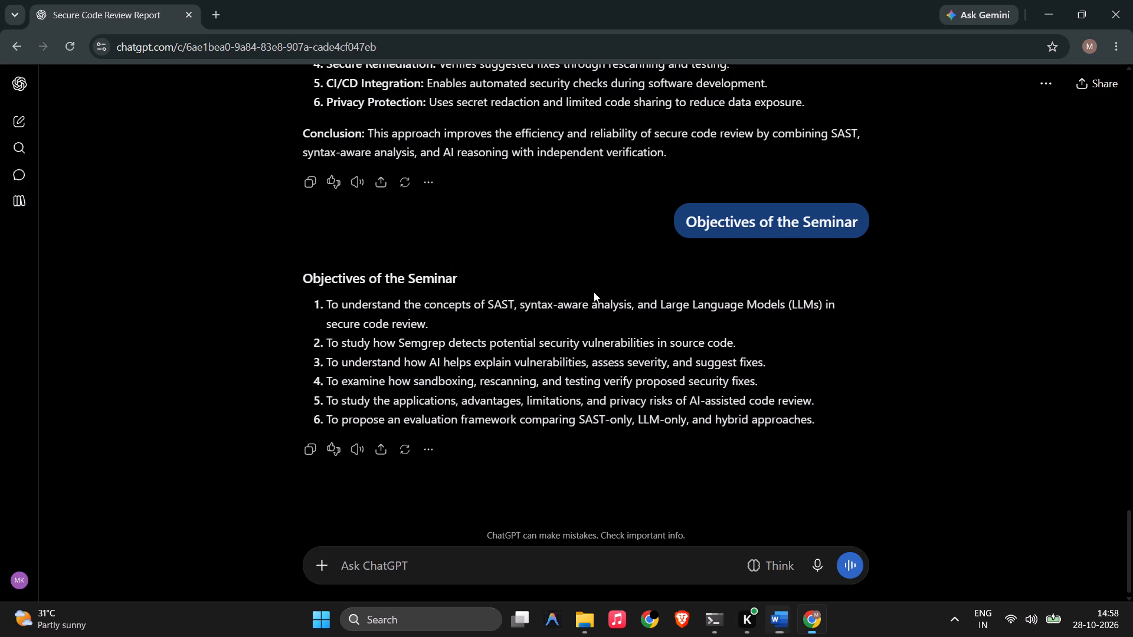
pyautogui.hotkey('alt', 'Tab')
pyautogui.hotkey('alt', 'Tab')
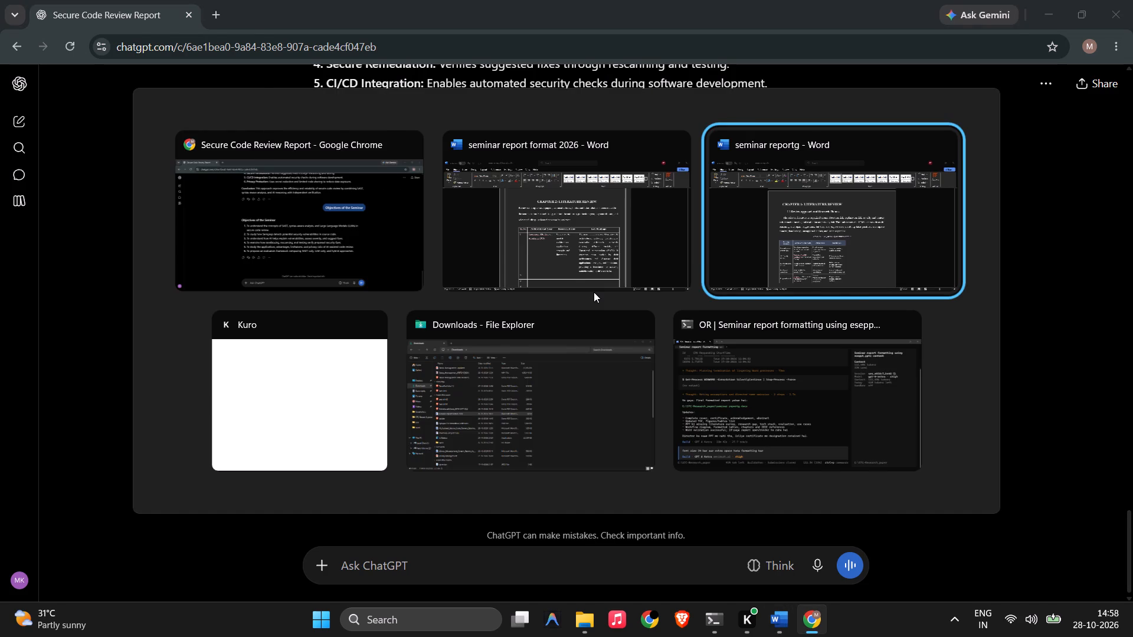
pyautogui.click(339, 263)
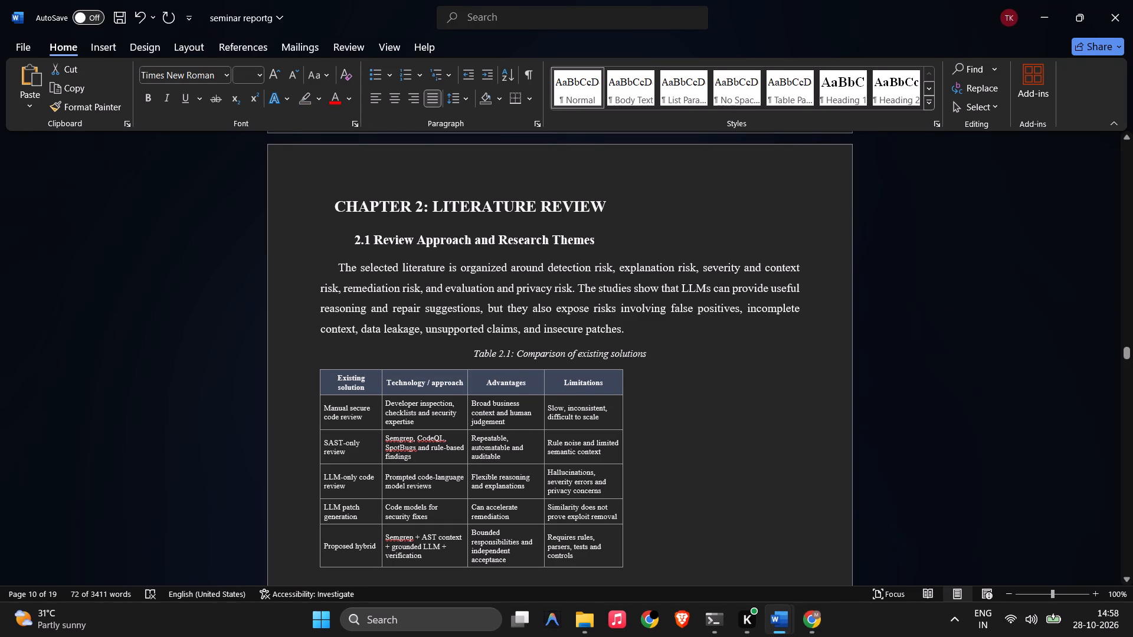
pyautogui.press('BackSpace')
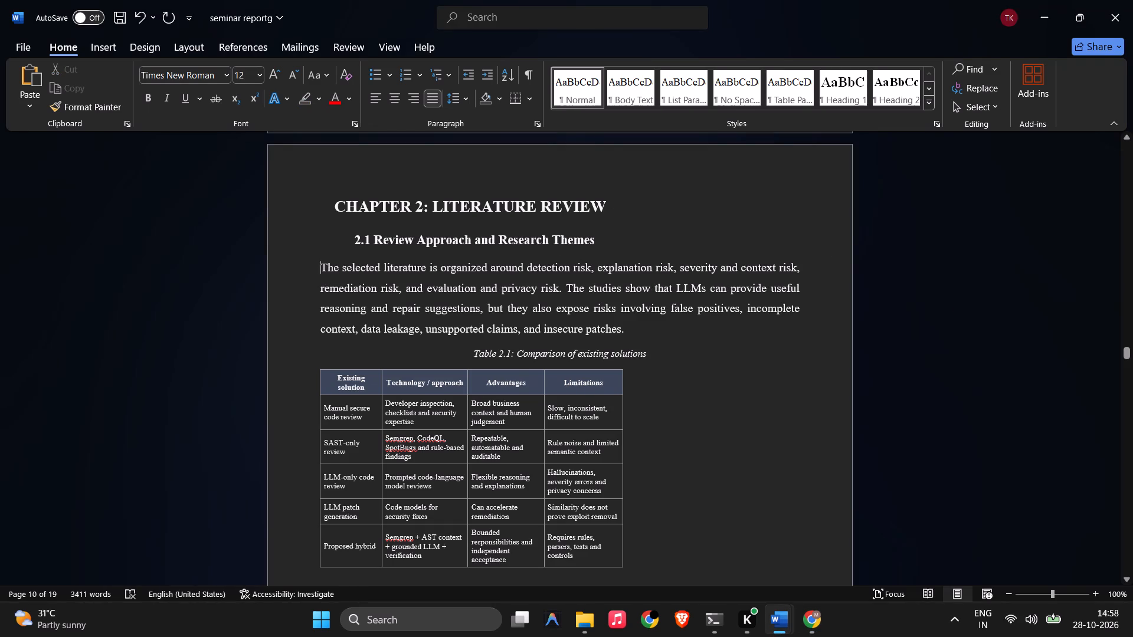
pyautogui.scroll(-2, 339, 263)
pyautogui.scroll(2, 339, 263)
# Replace the Chapter 2 instruction paragraph in seminar report format 2026 with the 2.1 paragraph copied from seminar reportg, and save the document.
pyautogui.hotkey('alt', 'Tab')
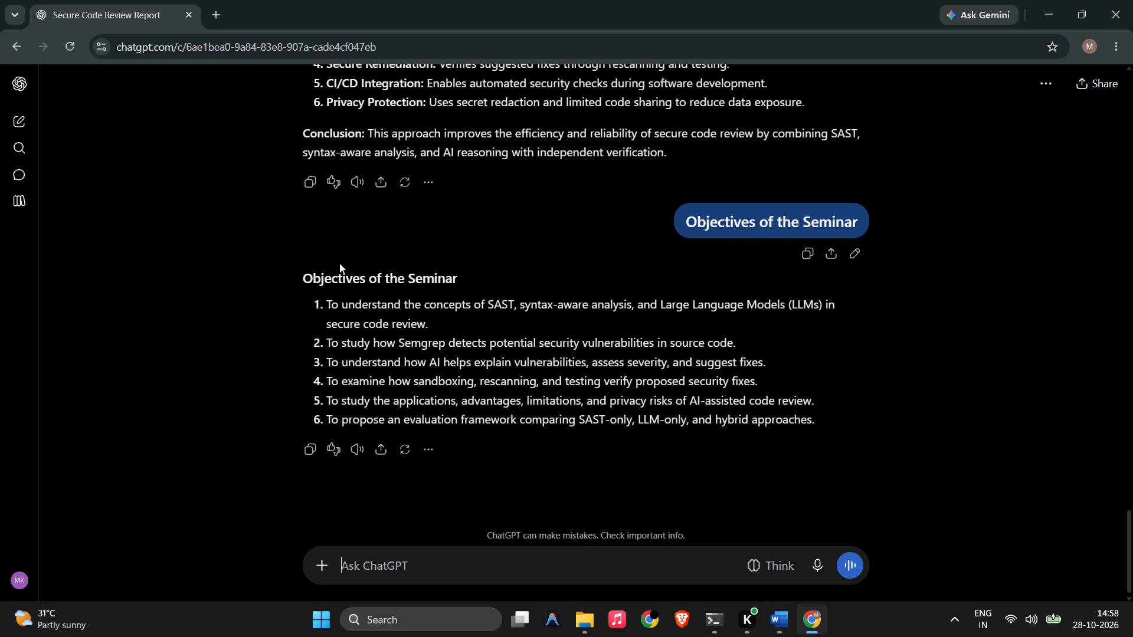
pyautogui.hotkey('alt', 'Tab')
pyautogui.hotkey('alt', 'Tab')
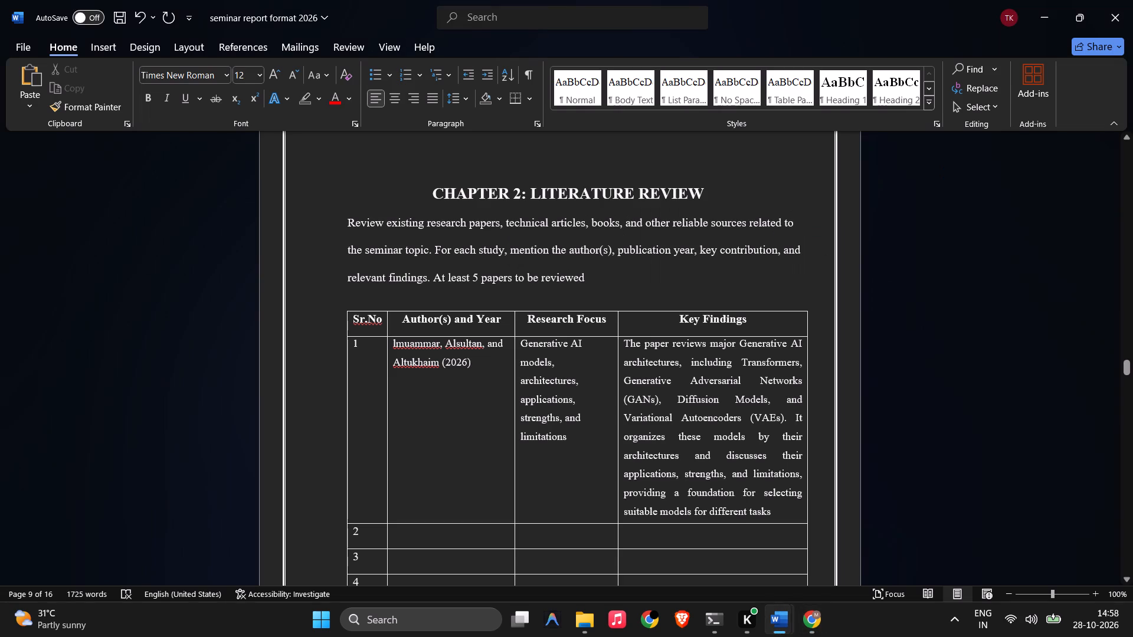
pyautogui.hotkey('alt', 'Tab')
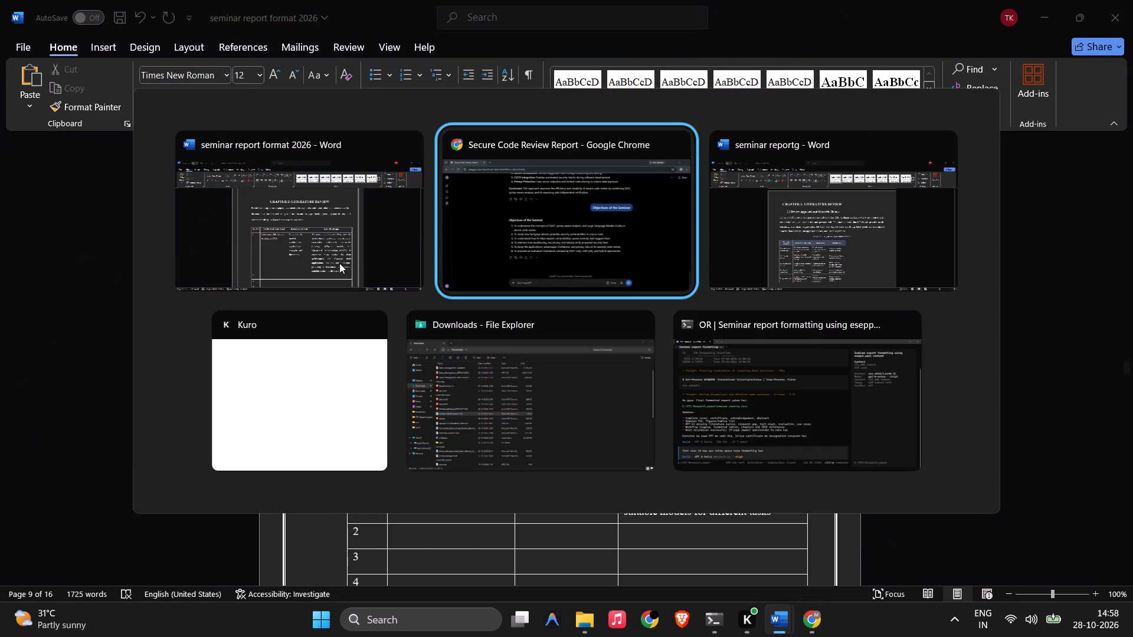
pyautogui.hotkey('alt', 'Tab')
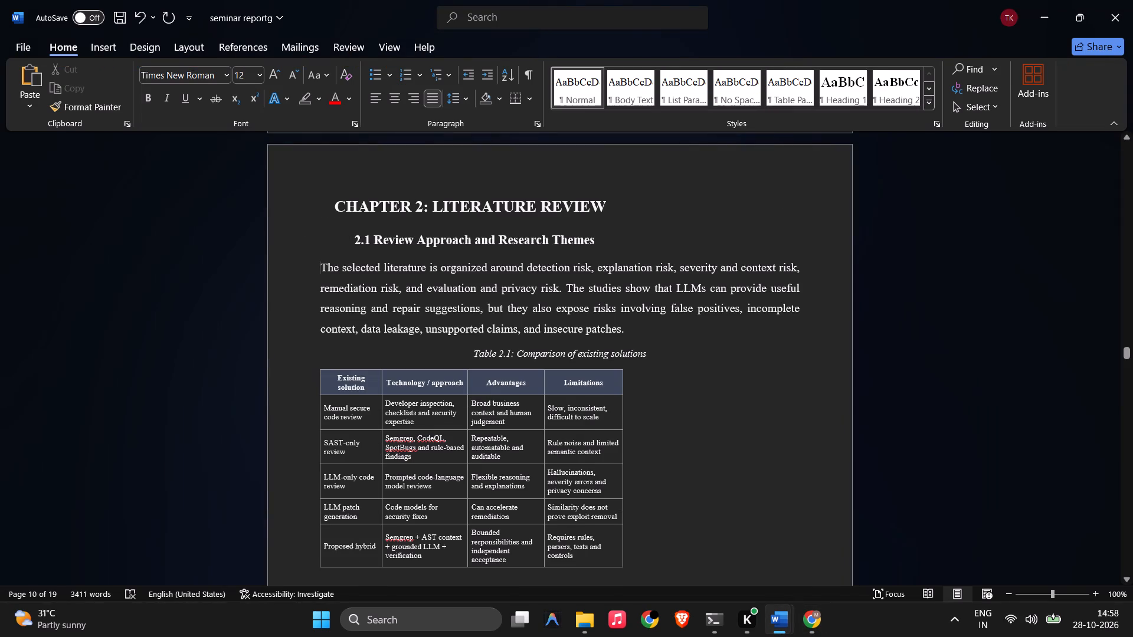
pyautogui.moveTo(323, 268); pyautogui.dragTo(544, 283)
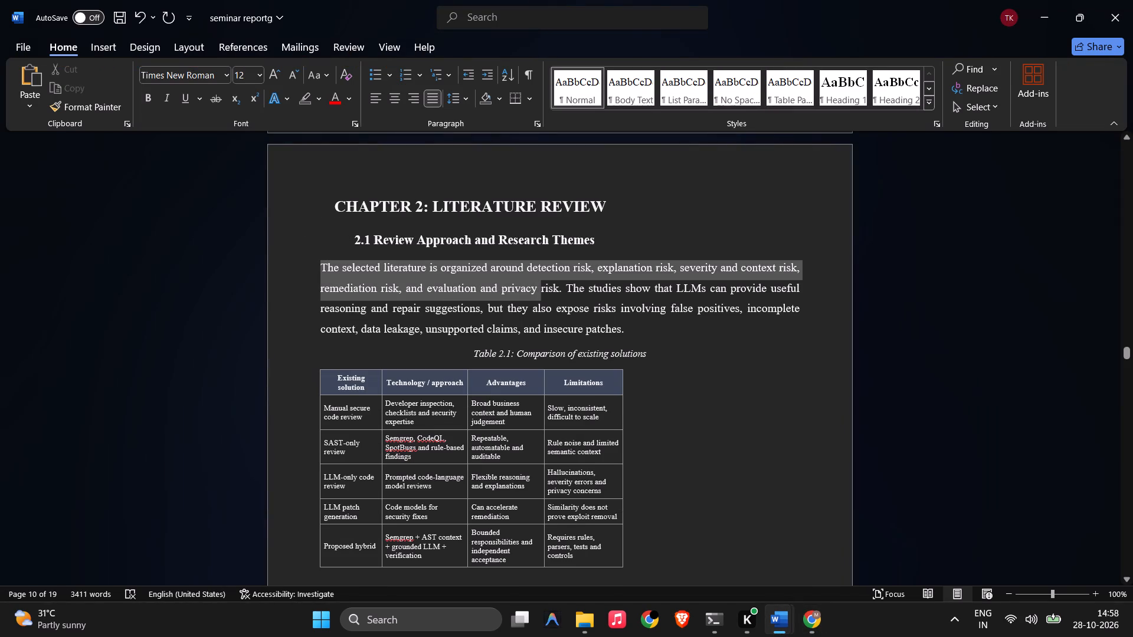
pyautogui.moveTo(544, 283); pyautogui.dragTo(645, 326)
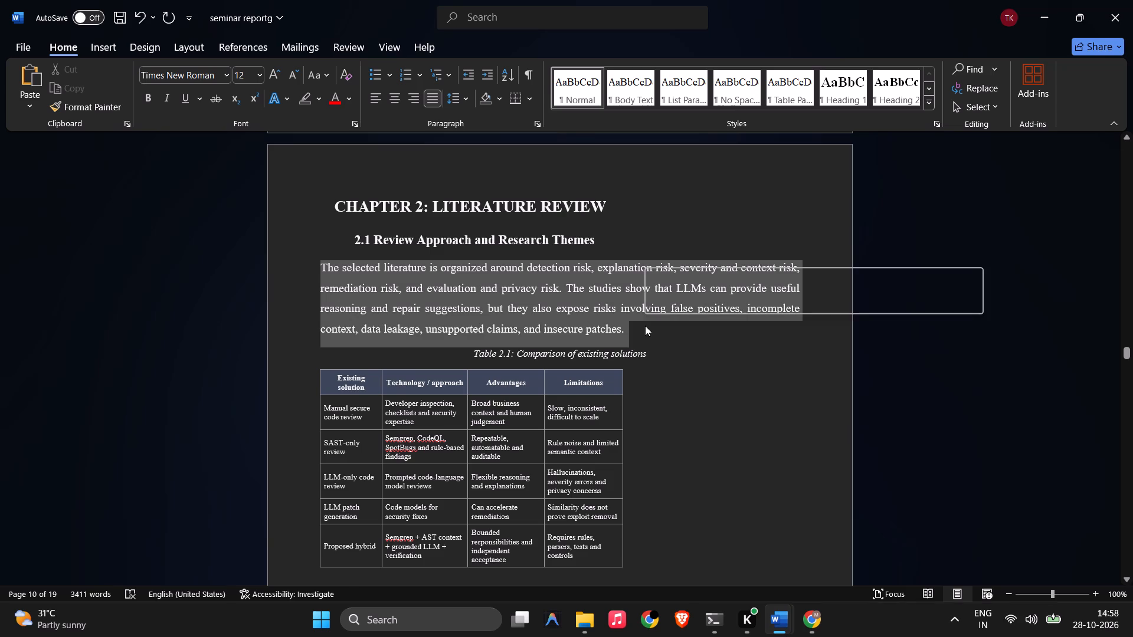
pyautogui.hotkey('ctrl', 'c')
pyautogui.hotkey('alt', 'Tab')
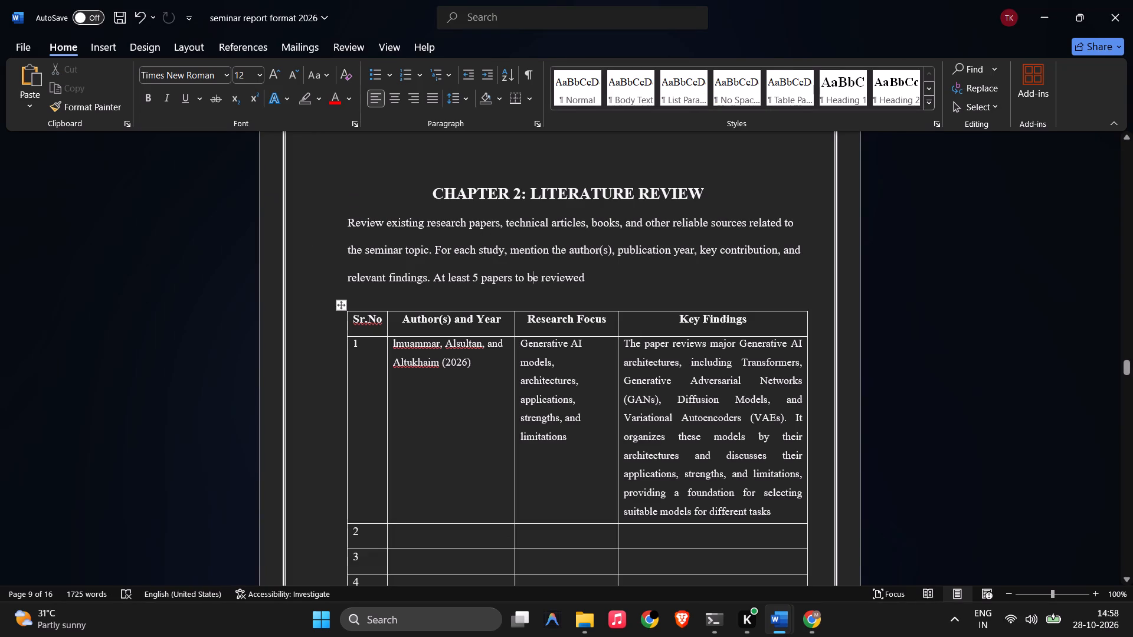
pyautogui.moveTo(345, 219); pyautogui.dragTo(566, 280)
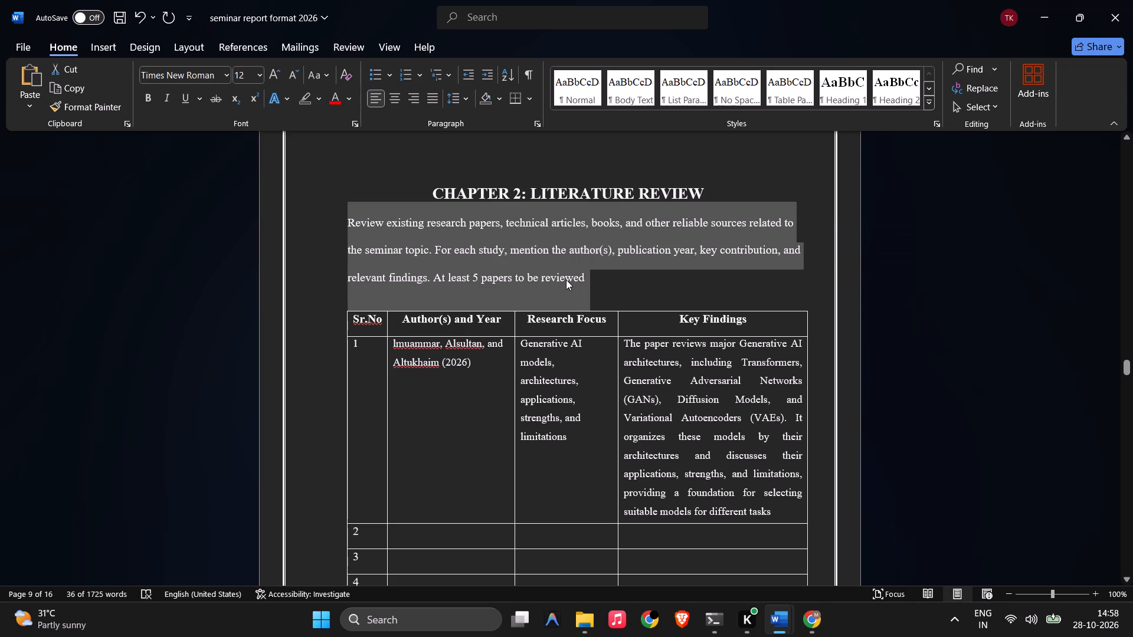
pyautogui.hotkey('ctrl', 'v')
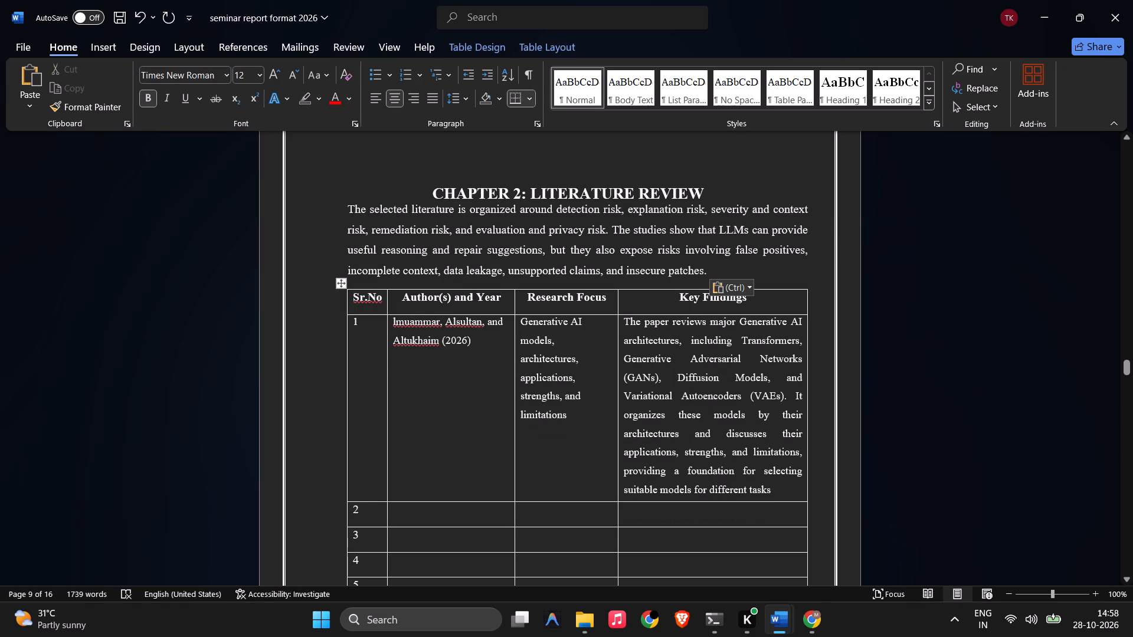
pyautogui.click(709, 267)
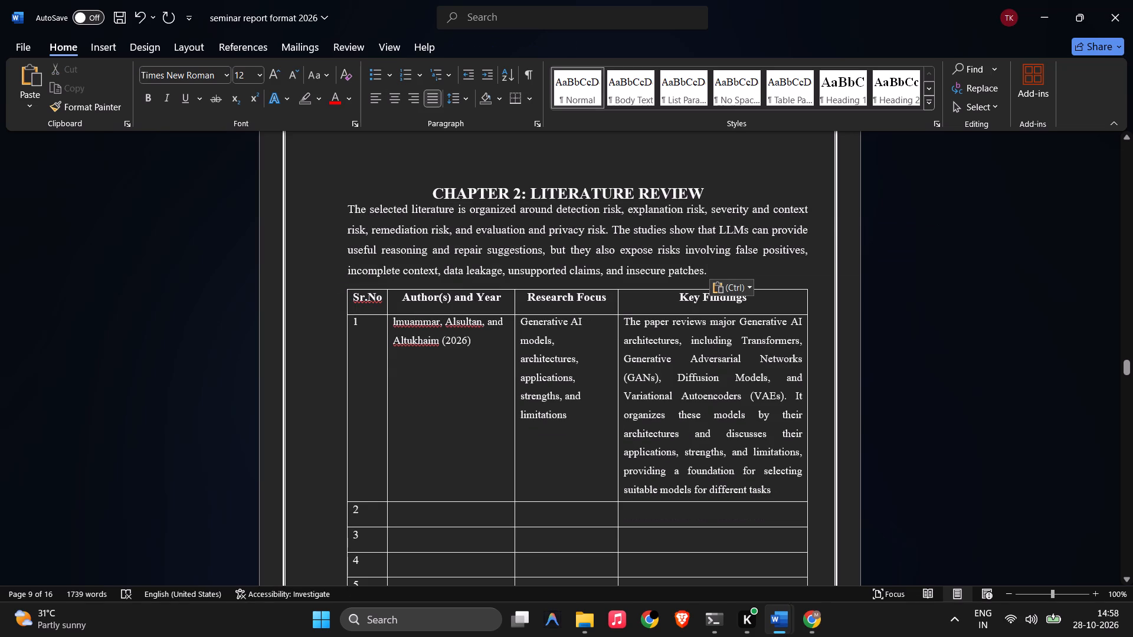
pyautogui.hotkey('ctrl', 's')
# Insert a blank line below the Chapter 2 heading and another between the new paragraph and the literature table.
pyautogui.click(720, 195)
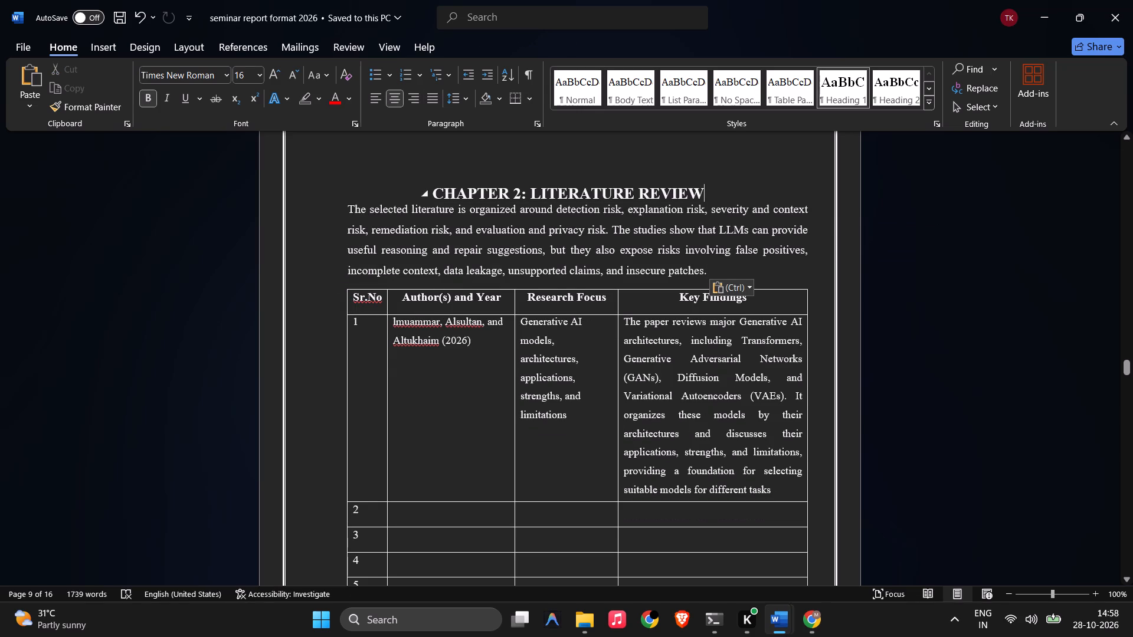
pyautogui.press('Return')
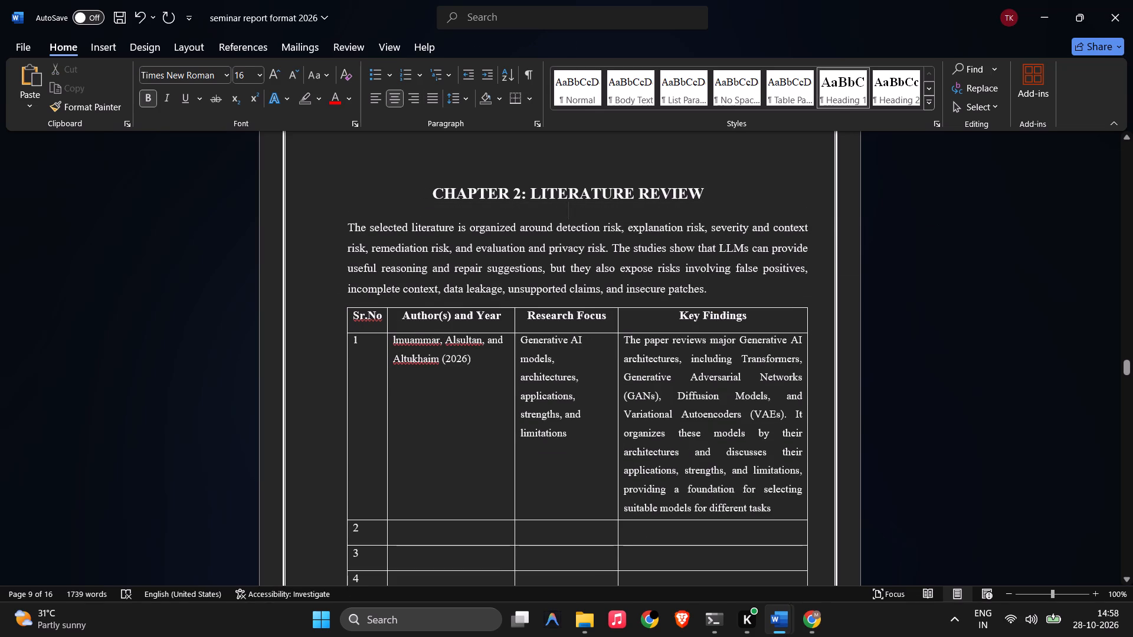
pyautogui.click(731, 283)
pyautogui.press('Return')
# Compare the Chapter 2 literature review content in seminar reportg with the Chapter 2 table and closing instruction in seminar report format 2026.
pyautogui.hotkey('alt', 'Tab')
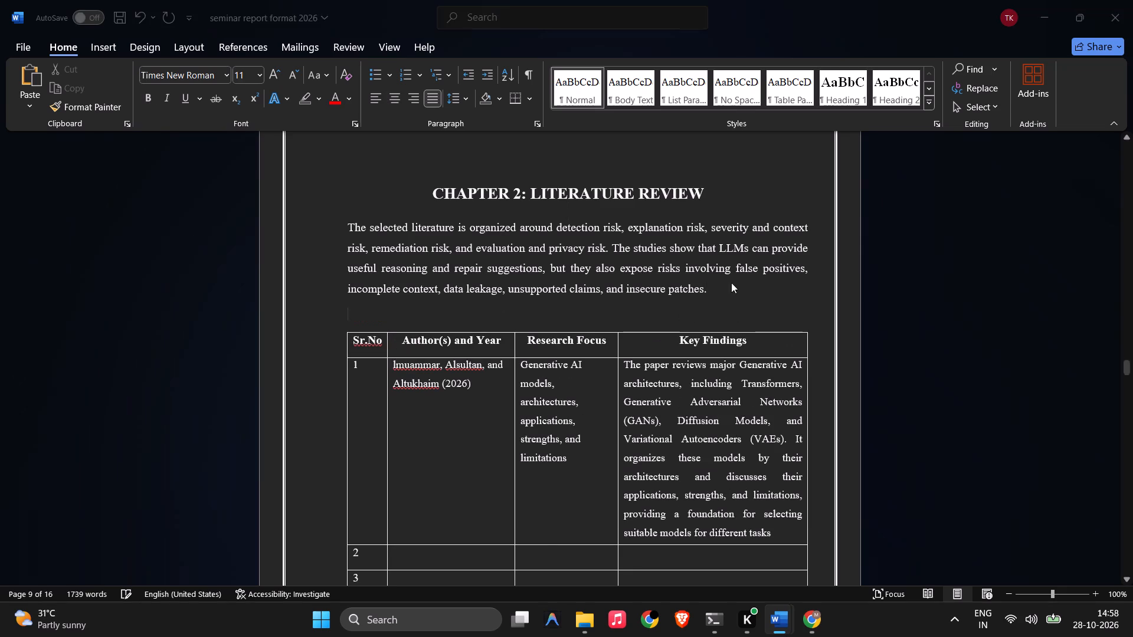
pyautogui.scroll(-2, 496, 372)
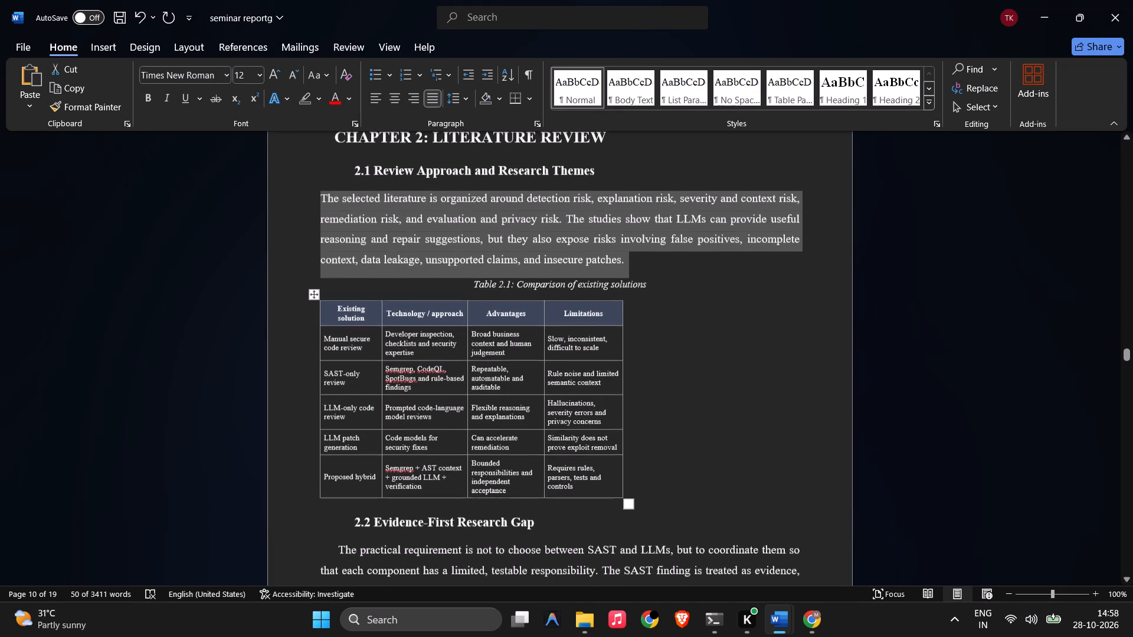
pyautogui.hotkey('alt', 'Tab')
pyautogui.scroll(-15, 496, 372)
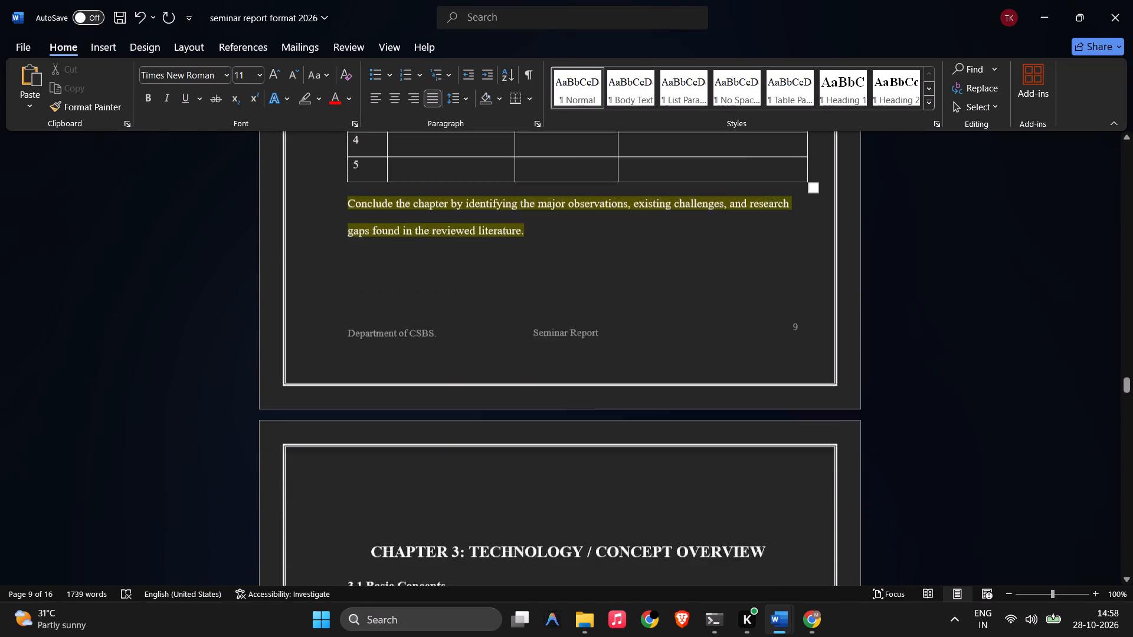
pyautogui.scroll(-7, 500, 373)
pyautogui.scroll(16, 502, 374)
pyautogui.scroll(5, 502, 374)
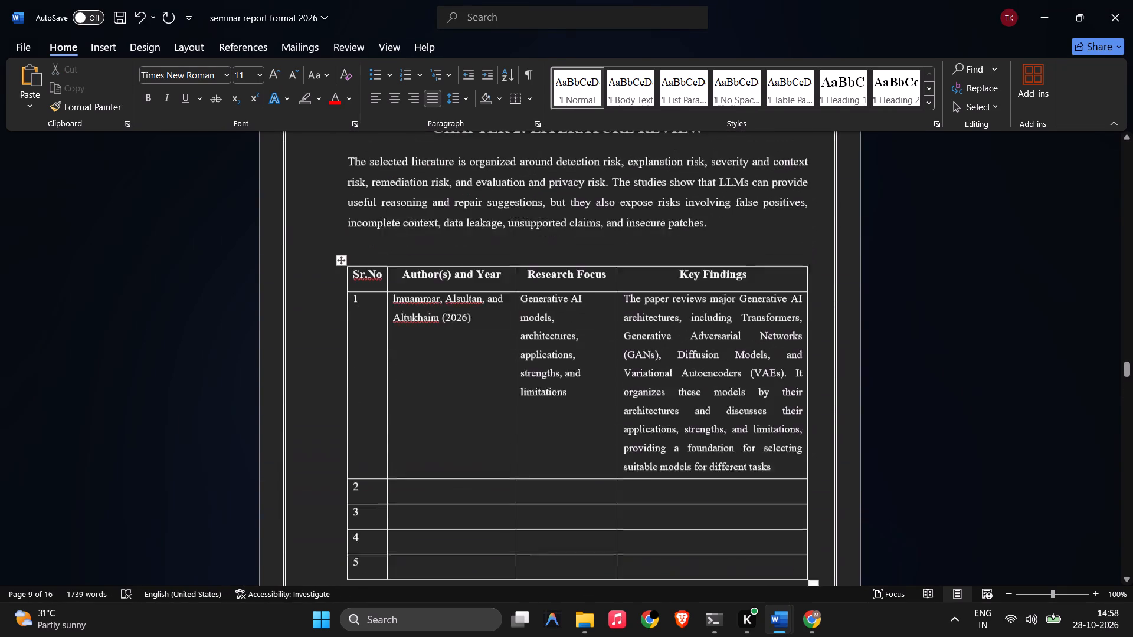
pyautogui.hotkey('alt', 'Tab')
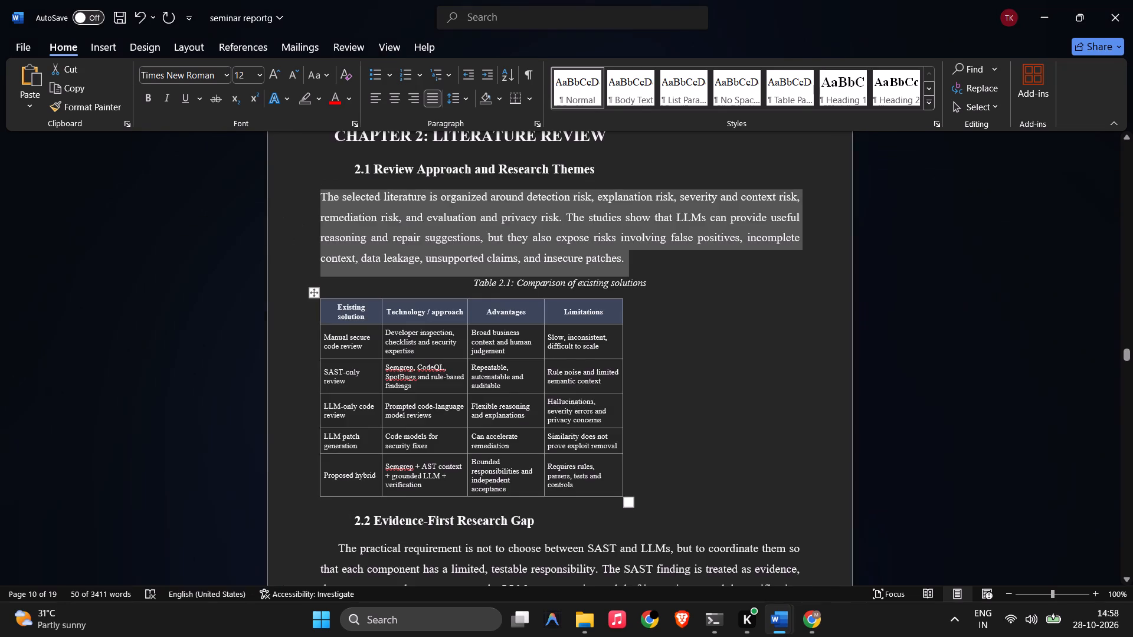
pyautogui.scroll(-8, 502, 374)
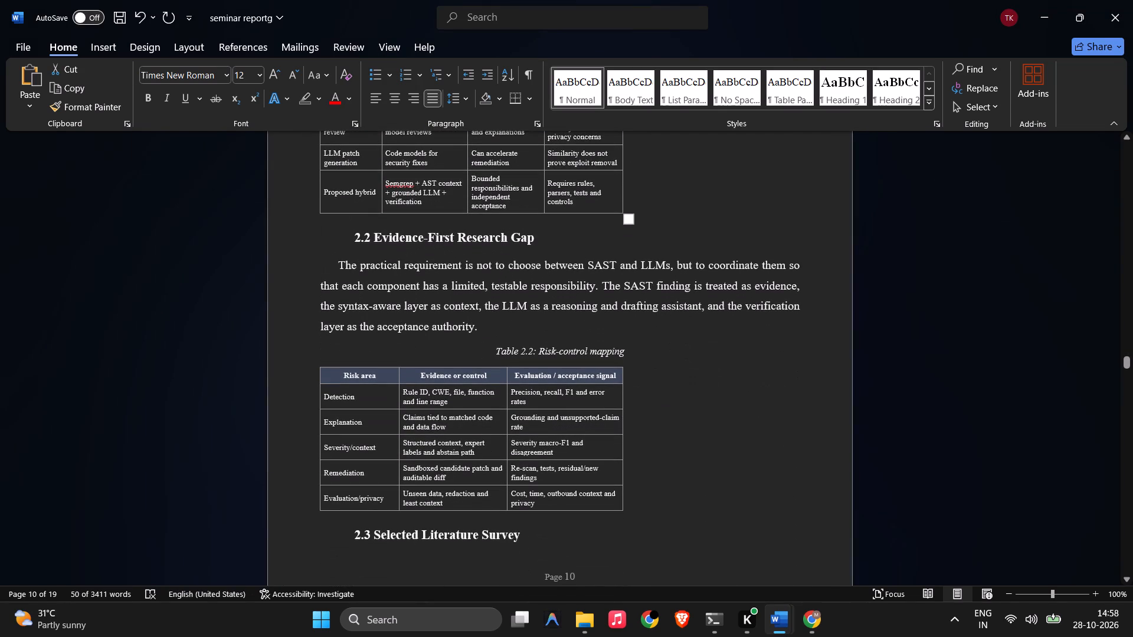
pyautogui.scroll(-16, 502, 374)
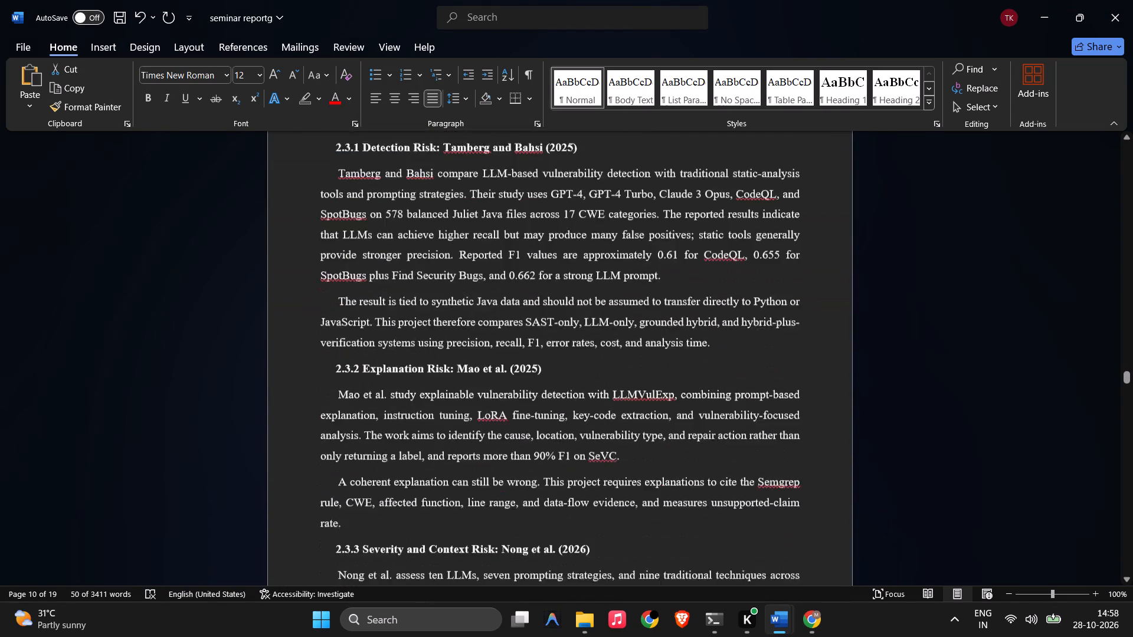
pyautogui.scroll(-18, 502, 374)
pyautogui.scroll(-18, 502, 375)
pyautogui.scroll(-5, 502, 375)
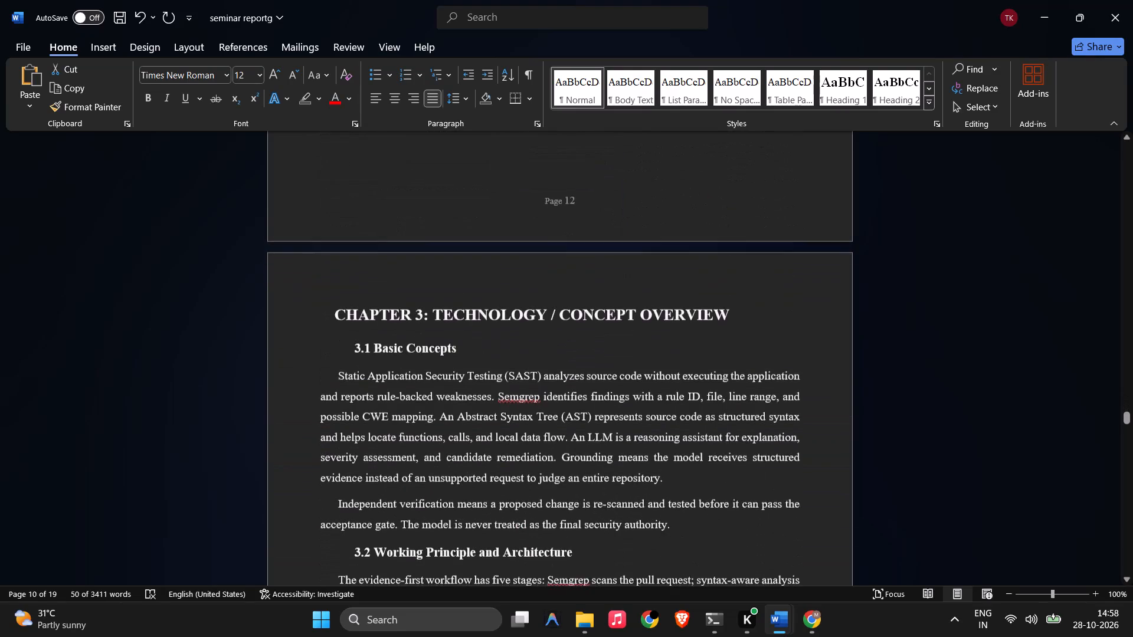
pyautogui.hotkey('alt', 'Tab')
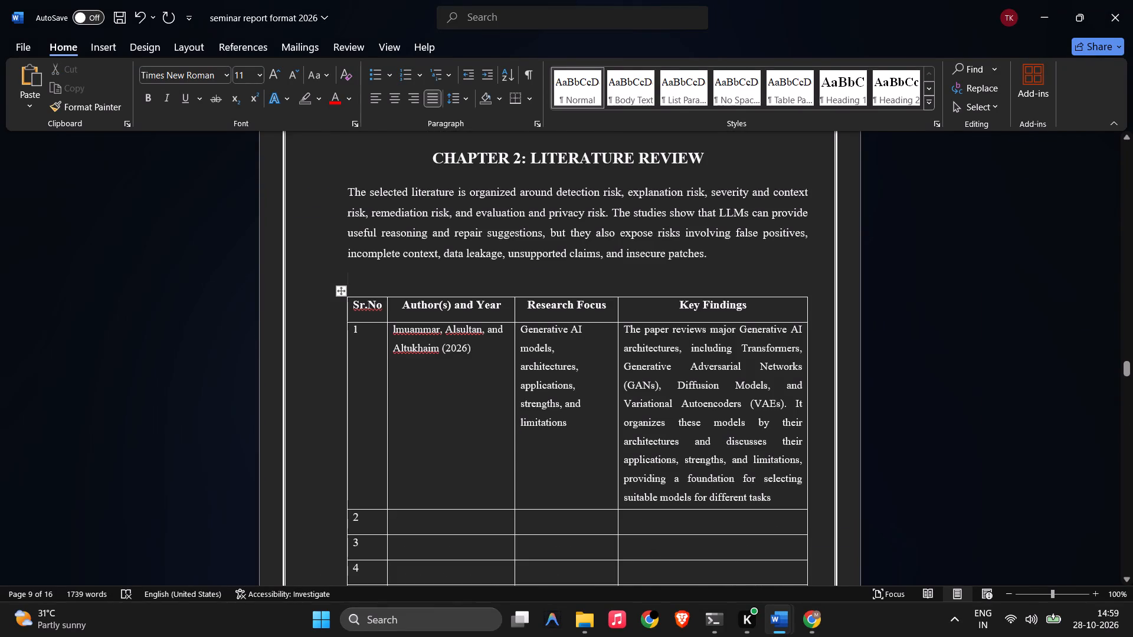
pyautogui.click(353, 305)
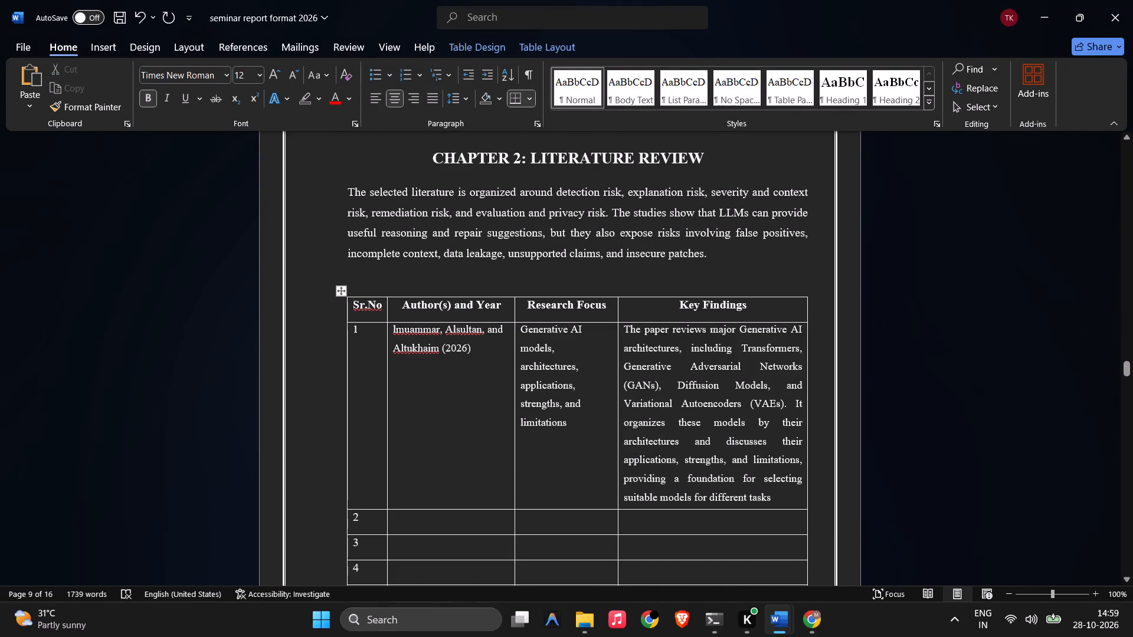
pyautogui.moveTo(357, 303); pyautogui.dragTo(491, 351)
pyautogui.scroll(-3, 474, 344)
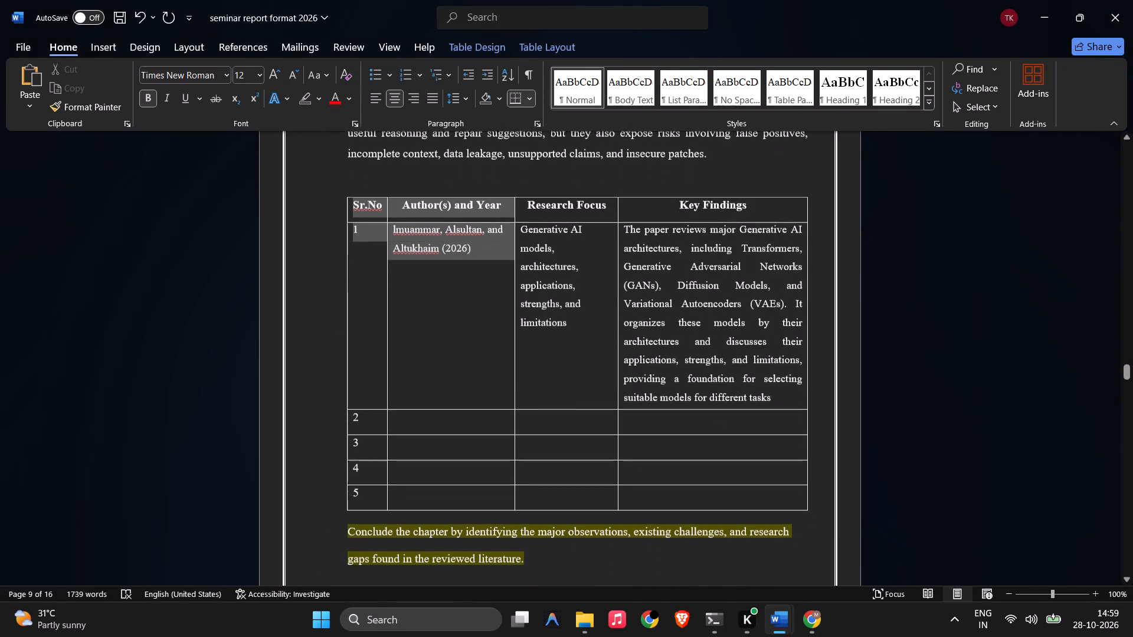
pyautogui.moveTo(491, 351); pyautogui.dragTo(534, 549)
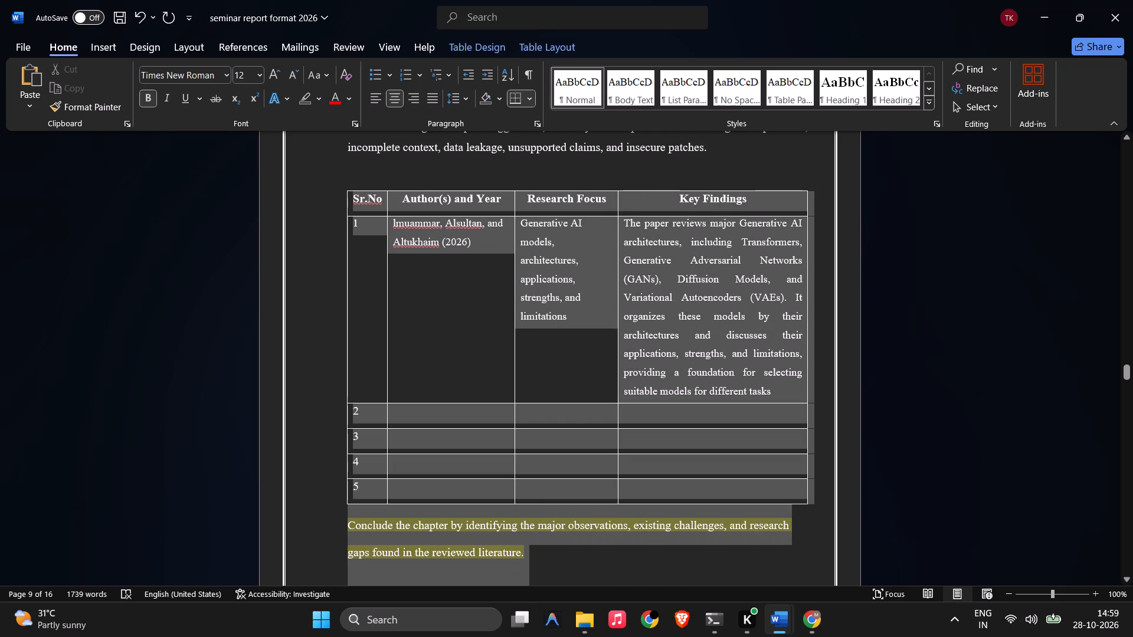
pyautogui.moveTo(534, 549); pyautogui.dragTo(533, 550)
pyautogui.hotkey('ctrl', 'c')
pyautogui.scroll(-4, 533, 550)
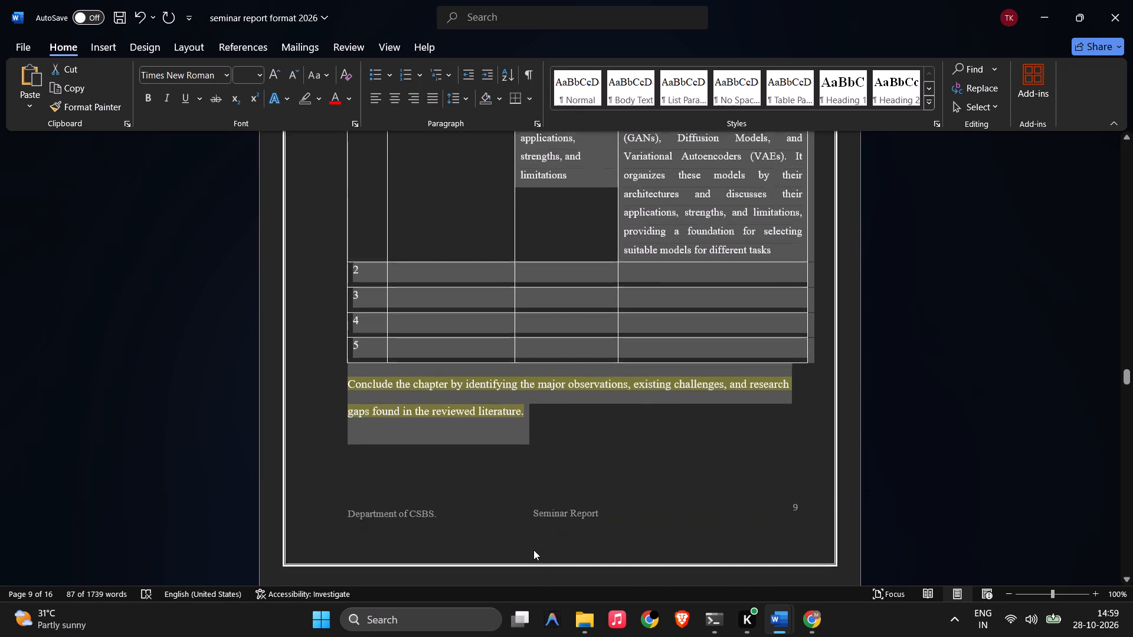
pyautogui.scroll(-11, 533, 550)
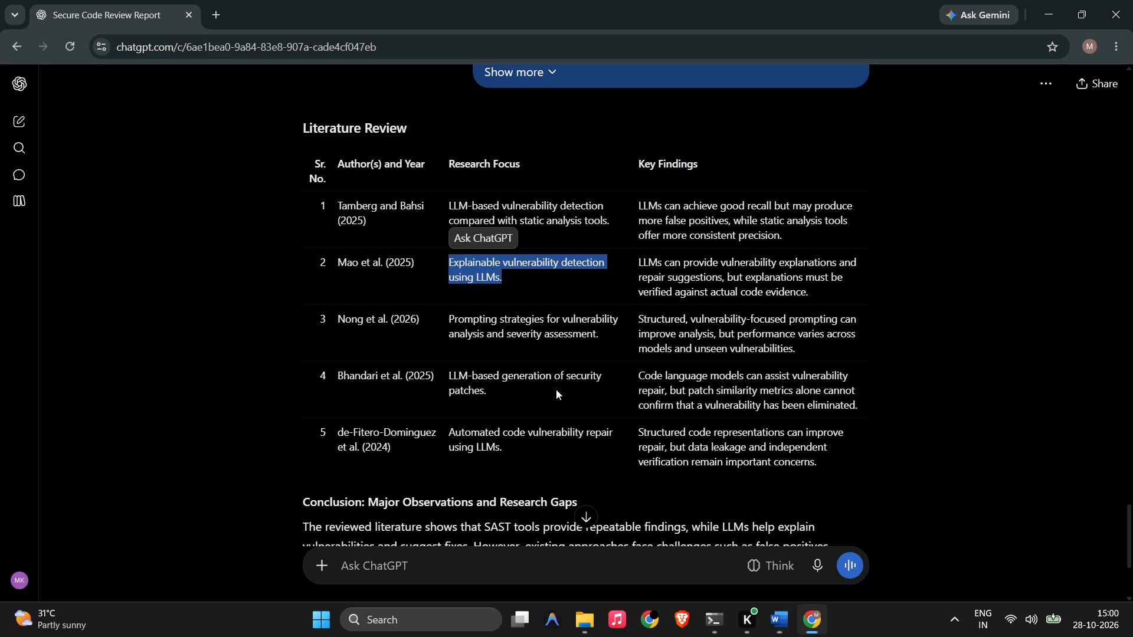
pyautogui.moveTo(451, 318); pyautogui.dragTo(597, 343)
pyautogui.hotkey('ctrl', 'c')
pyautogui.hotkey('alt', 'Tab')
pyautogui.click(549, 464)
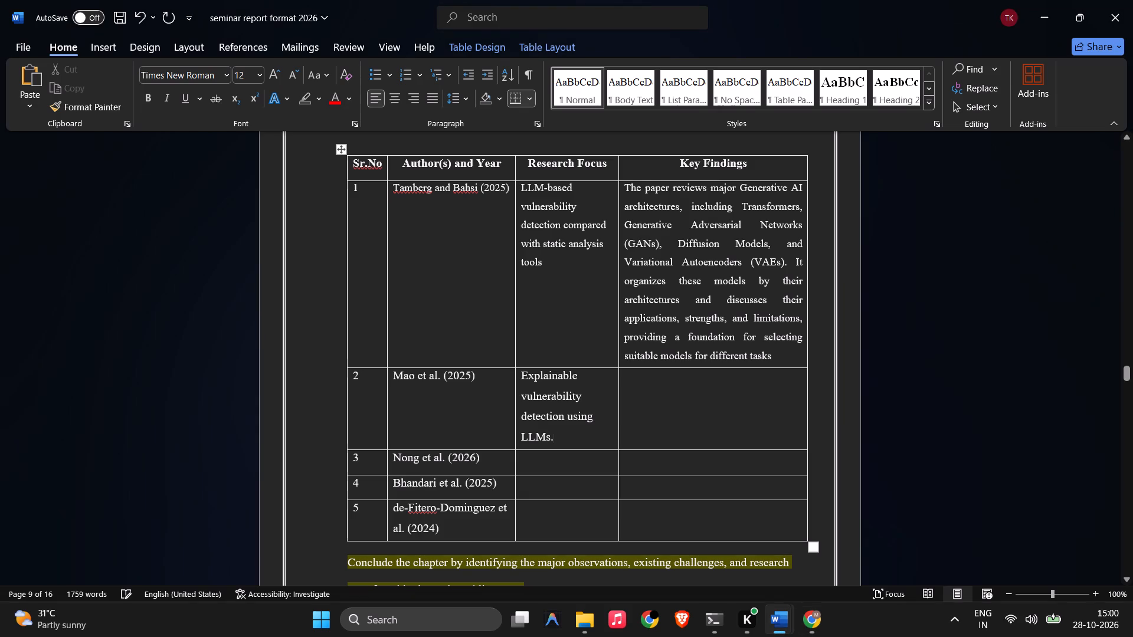
pyautogui.hotkey('ctrl', 'v')
# Copy "LLM-based generation of security patches." from ChatGPT's table into the Research Focus cell of row 4 in the Word table.
pyautogui.hotkey('alt', 'Tab')
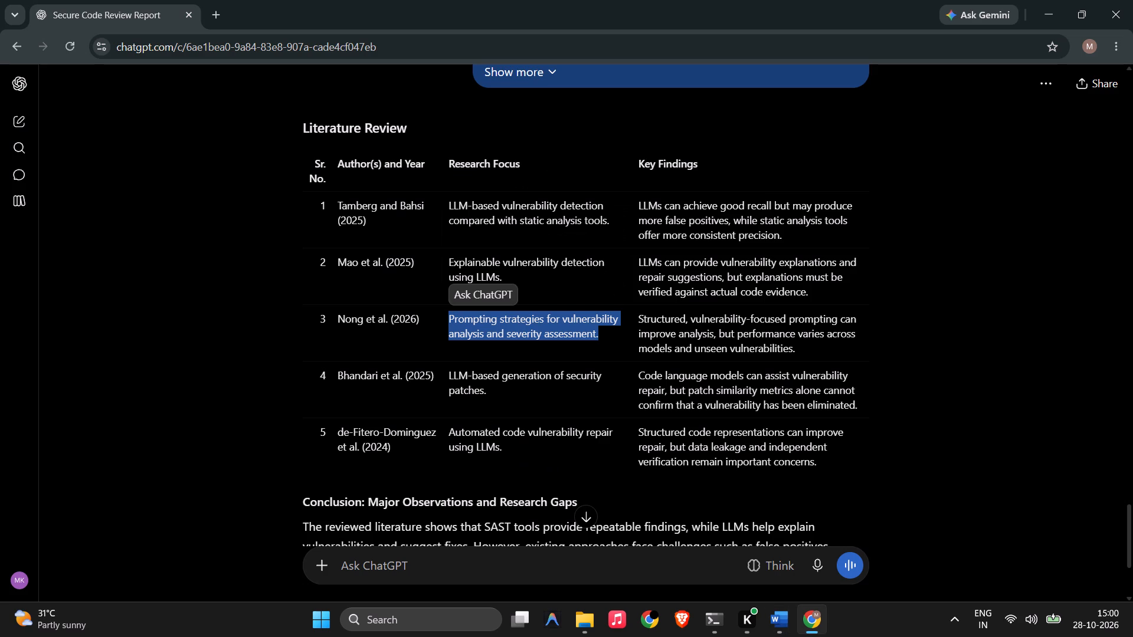
pyautogui.moveTo(450, 372); pyautogui.dragTo(501, 393)
pyautogui.hotkey('ctrl', 'c')
pyautogui.hotkey('alt', 'Tab')
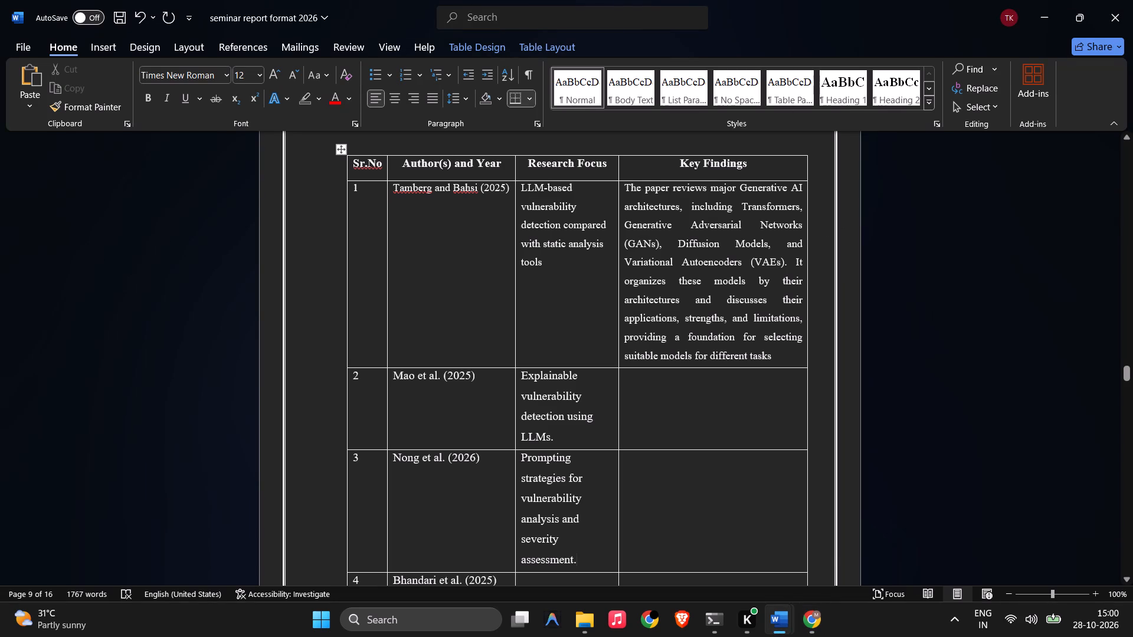
pyautogui.scroll(-3, 496, 343)
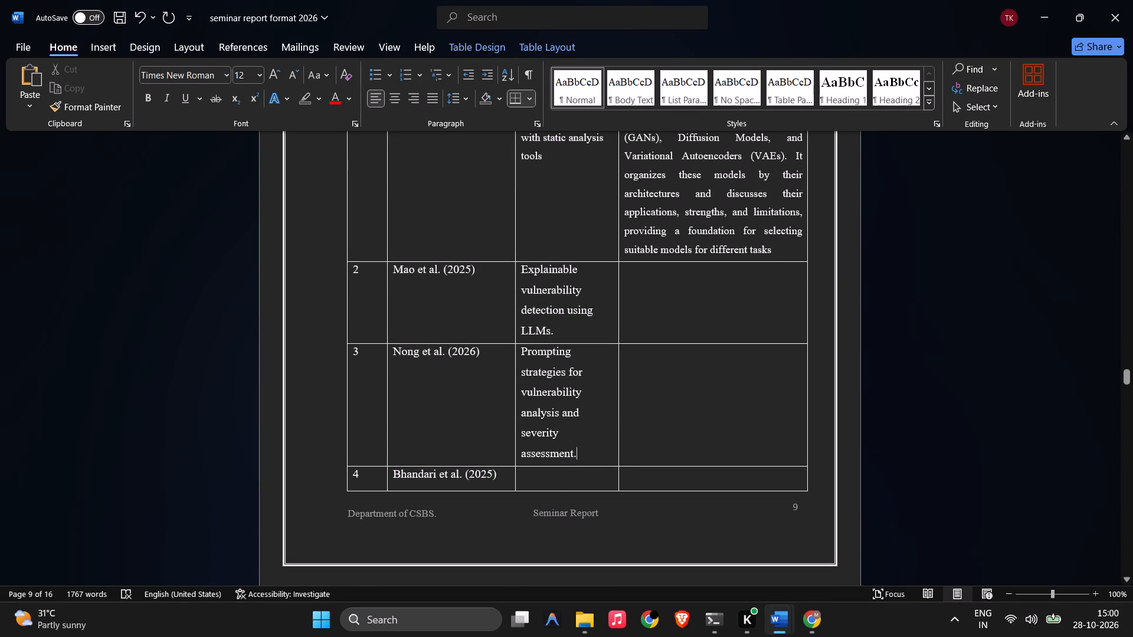
pyautogui.click(555, 482)
pyautogui.hotkey('ctrl', 'v')
# Copy "Automated code vulnerability repair using LLMs." from ChatGPT's table into the Research Focus cell of row 5 in the Word table.
pyautogui.hotkey('alt', 'Tab')
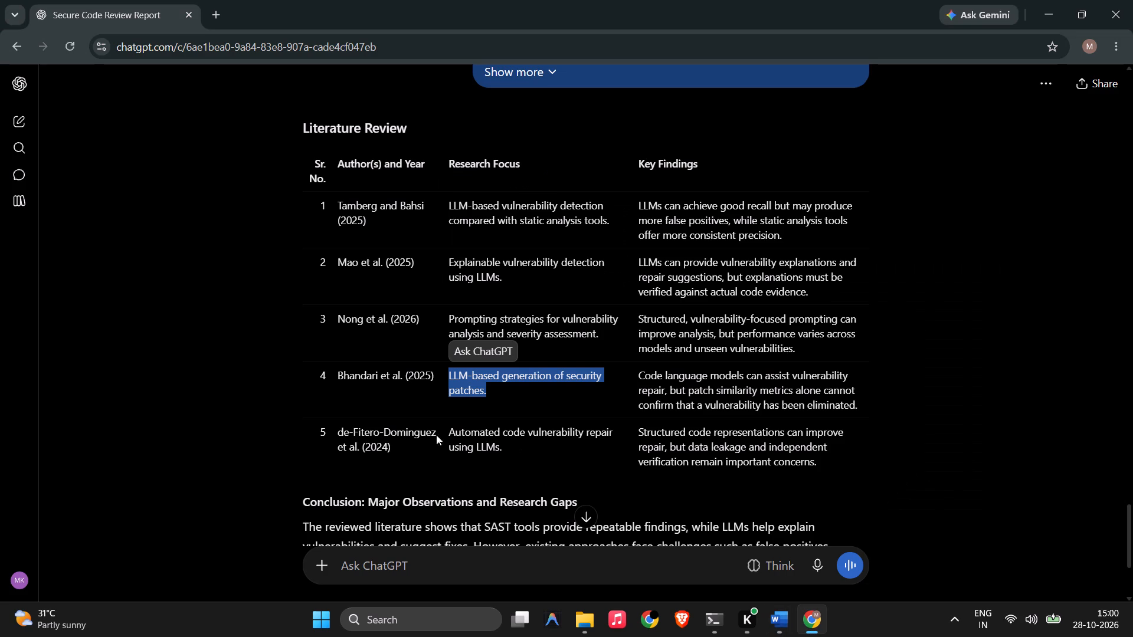
pyautogui.moveTo(450, 430); pyautogui.dragTo(509, 447)
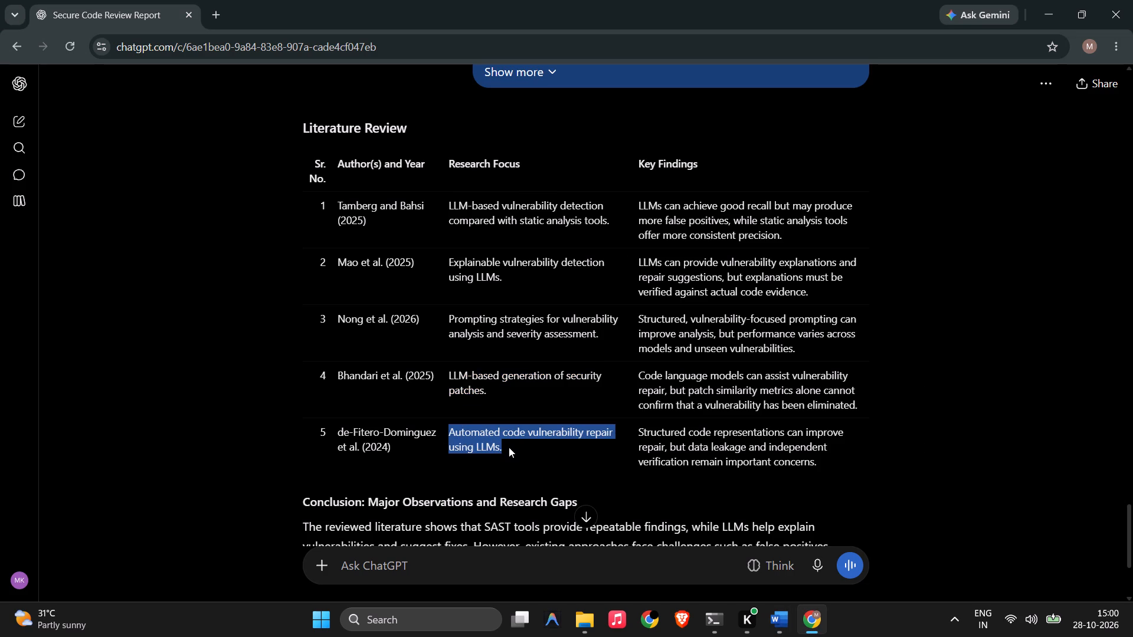
pyautogui.hotkey('ctrl', 'c')
pyautogui.hotkey('alt', 'Tab')
pyautogui.scroll(-2, 509, 451)
pyautogui.click(546, 511)
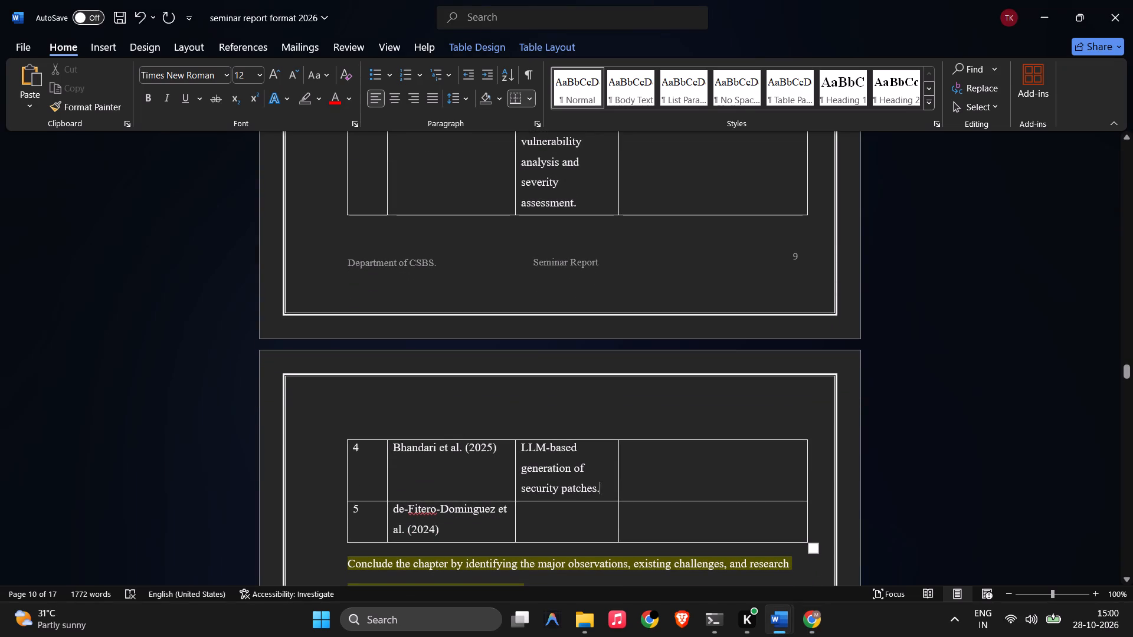
pyautogui.hotkey('ctrl', 'v')
# Replace row 1's Key Findings text in the Word table with ChatGPT's row 1 entry beginning "LLMs can achieve good recall".
pyautogui.hotkey('alt', 'Tab')
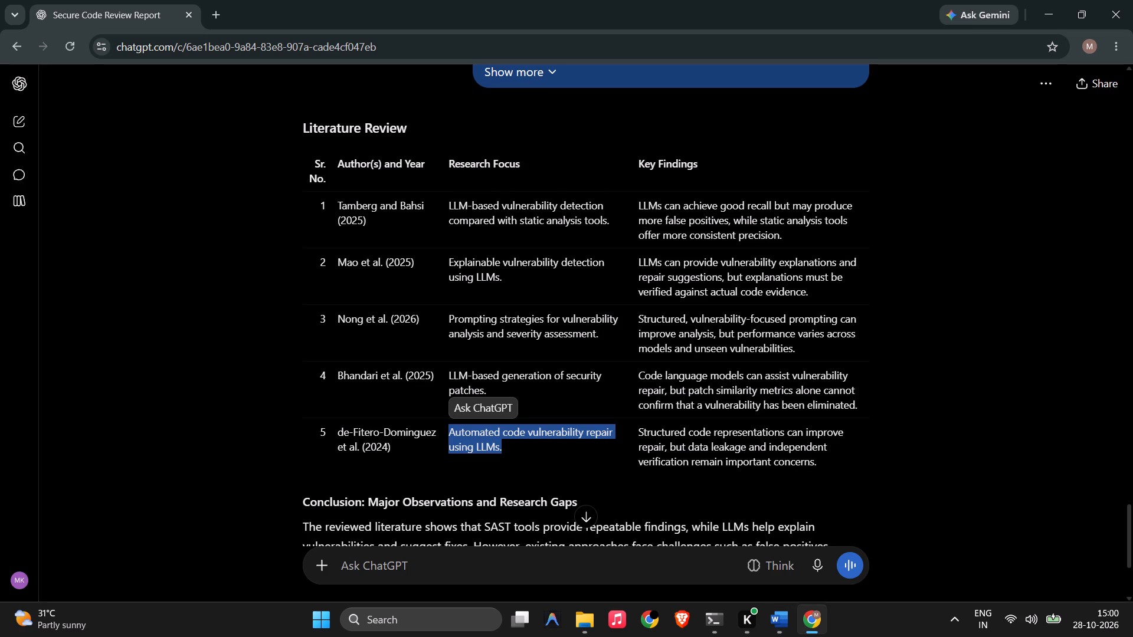
pyautogui.moveTo(635, 207); pyautogui.dragTo(783, 238)
pyautogui.hotkey('ctrl', 'c')
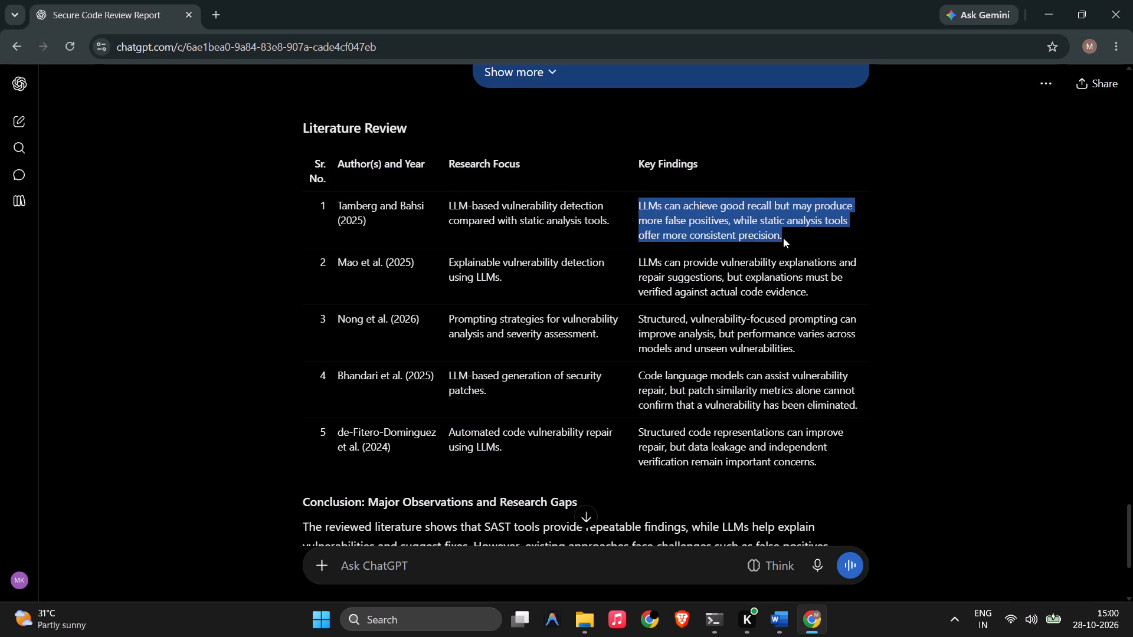
pyautogui.hotkey('alt', 'Tab')
pyautogui.scroll(11, 710, 188)
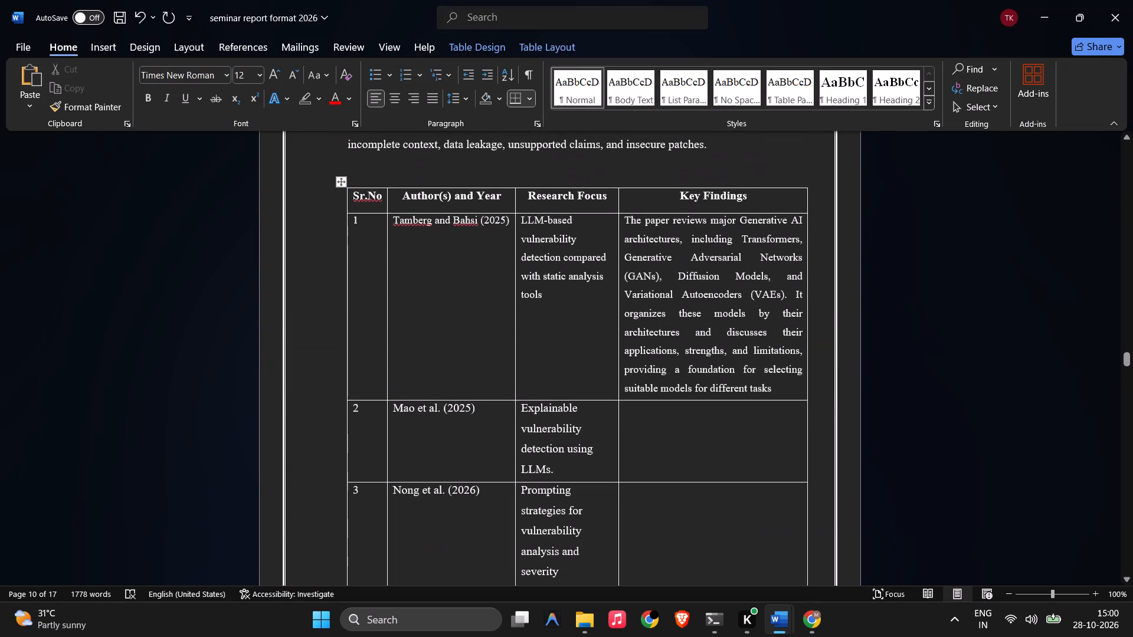
pyautogui.moveTo(624, 225); pyautogui.dragTo(630, 220)
pyautogui.click(650, 240)
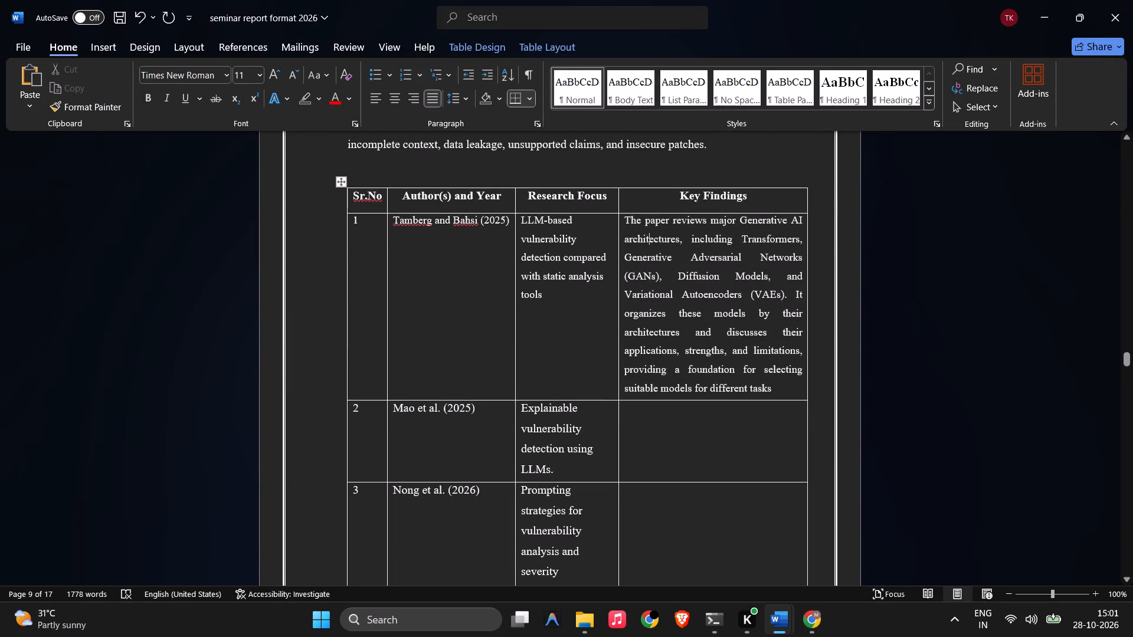
pyautogui.moveTo(779, 386); pyautogui.dragTo(627, 225)
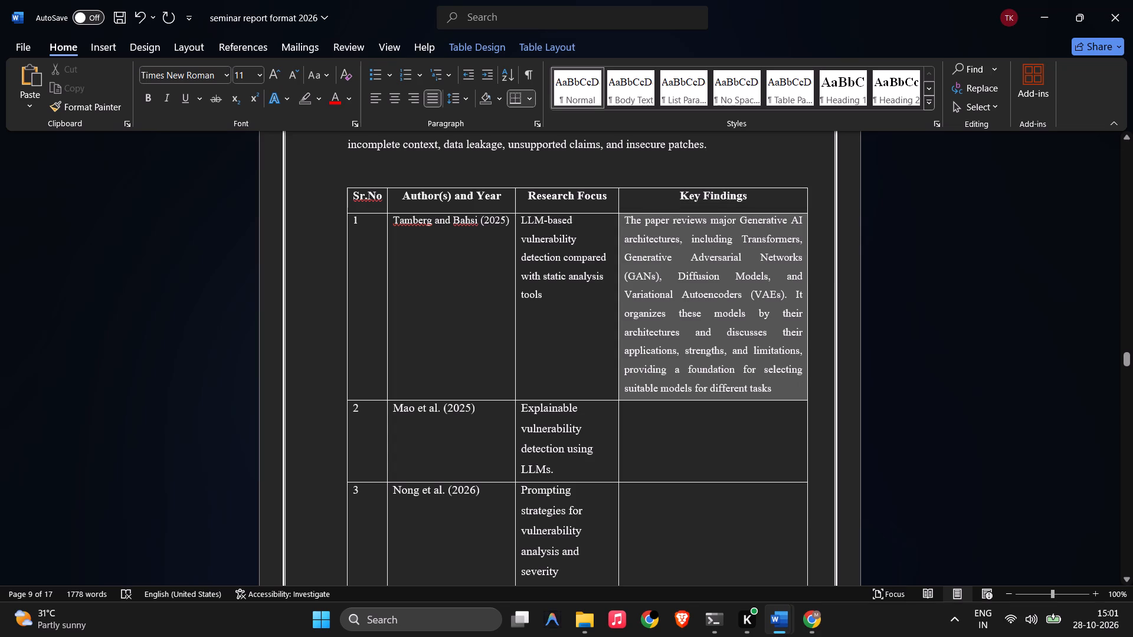
pyautogui.moveTo(627, 225); pyautogui.dragTo(627, 226)
pyautogui.hotkey('ctrl', 'v')
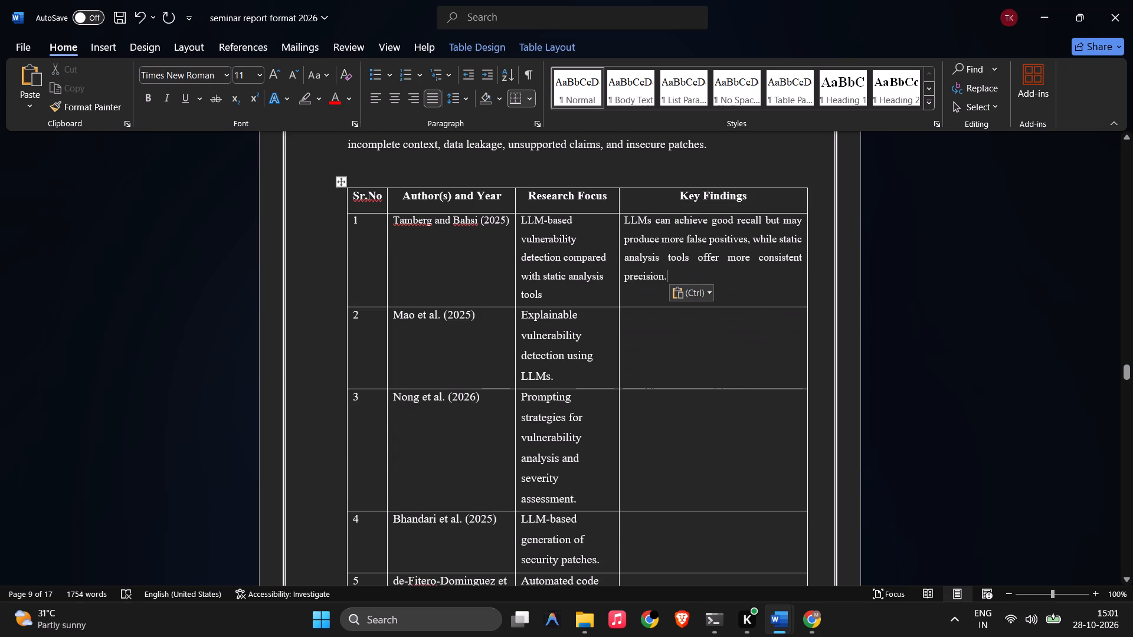
# Copy ChatGPT's row 2 Key Findings entry, beginning "LLMs can provide vulnerability explanations", into row 2's Key Findings cell in the Word table.
pyautogui.click(657, 325)
pyautogui.hotkey('alt', 'Tab')
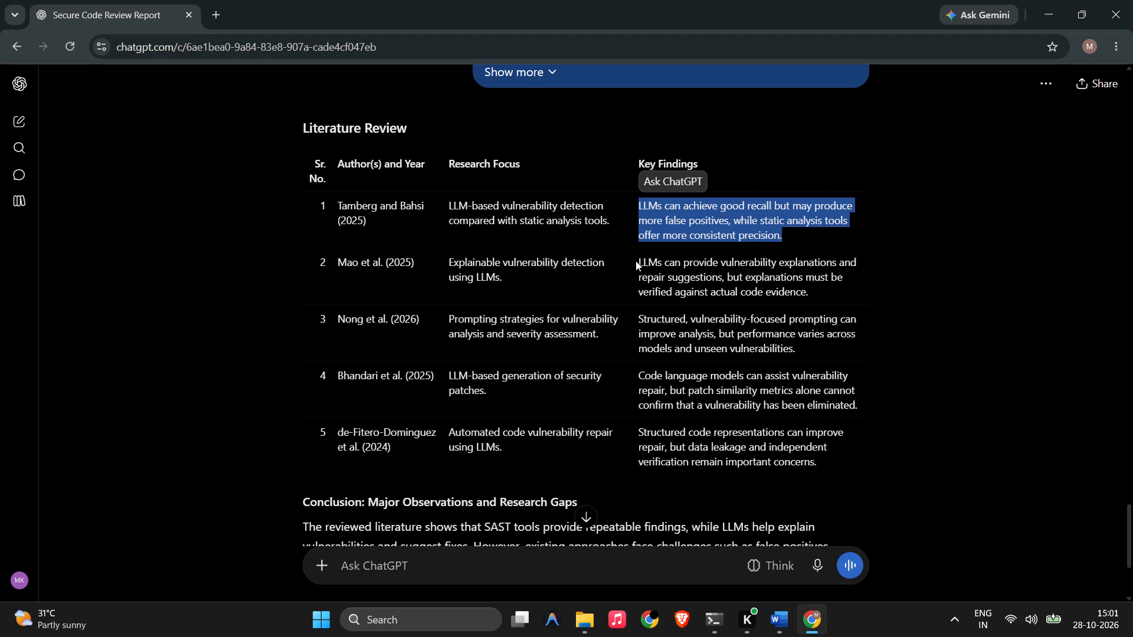
pyautogui.moveTo(636, 261); pyautogui.dragTo(807, 294)
pyautogui.hotkey('ctrl', 'c')
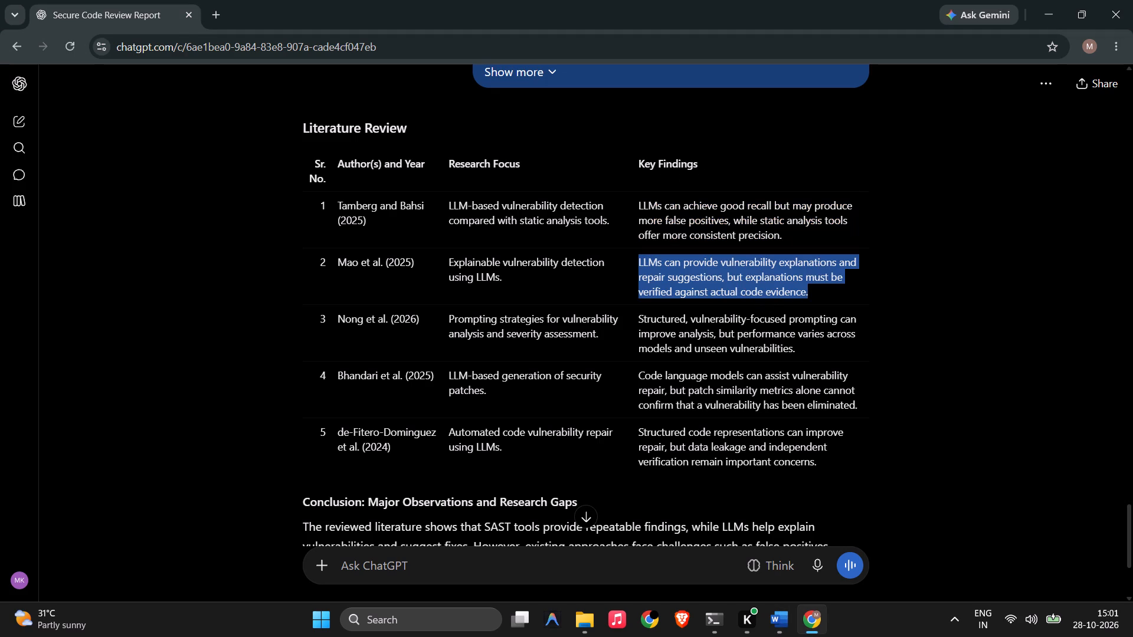
pyautogui.hotkey('alt', 'Tab')
pyautogui.hotkey('ctrl', 'v')
# Copy ChatGPT's row 3 Key Findings entry, beginning "Structured, vulnerability-focused prompting", into row 3's Key Findings cell in the Word table.
pyautogui.hotkey('alt', 'Tab')
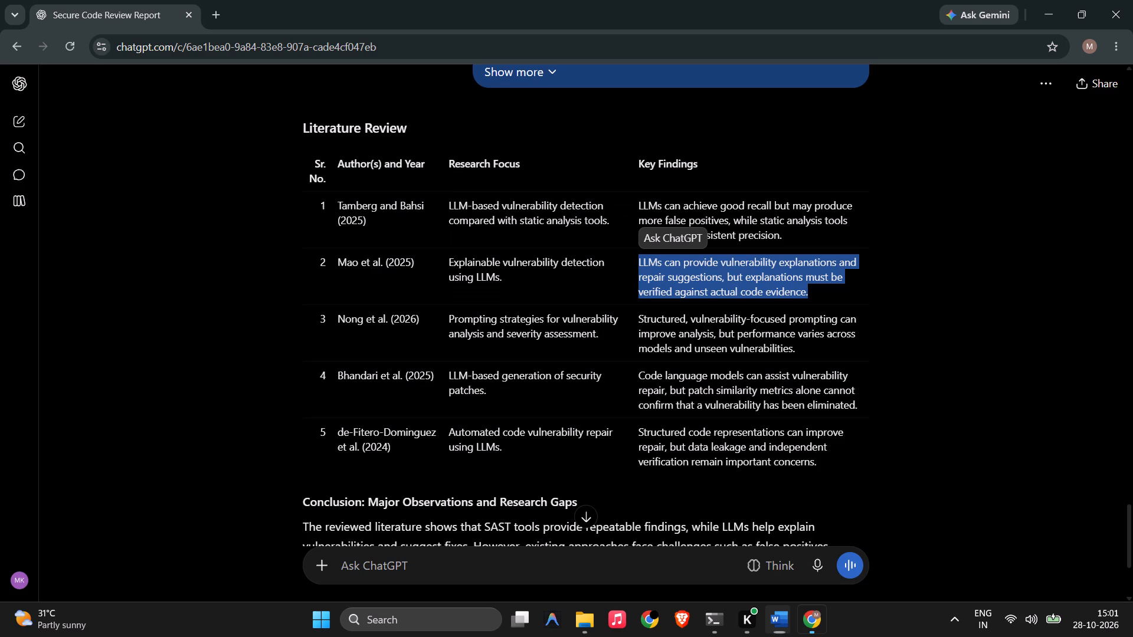
pyautogui.moveTo(638, 313); pyautogui.dragTo(786, 344)
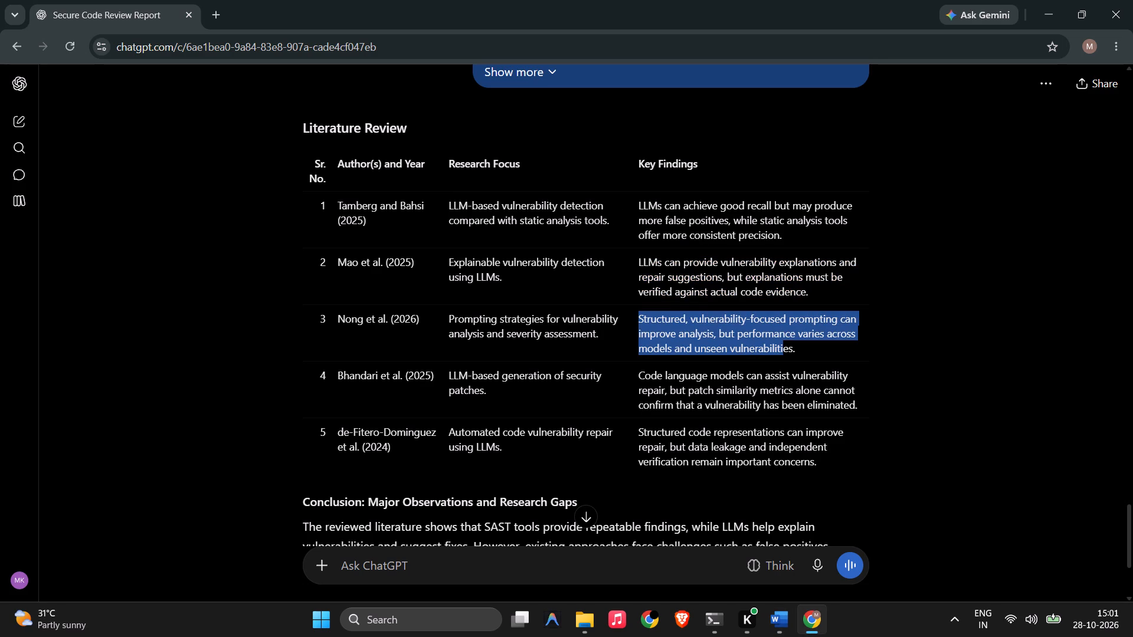
pyautogui.moveTo(786, 344); pyautogui.dragTo(795, 350)
pyautogui.hotkey('ctrl', 'c')
pyautogui.hotkey('alt', 'Tab')
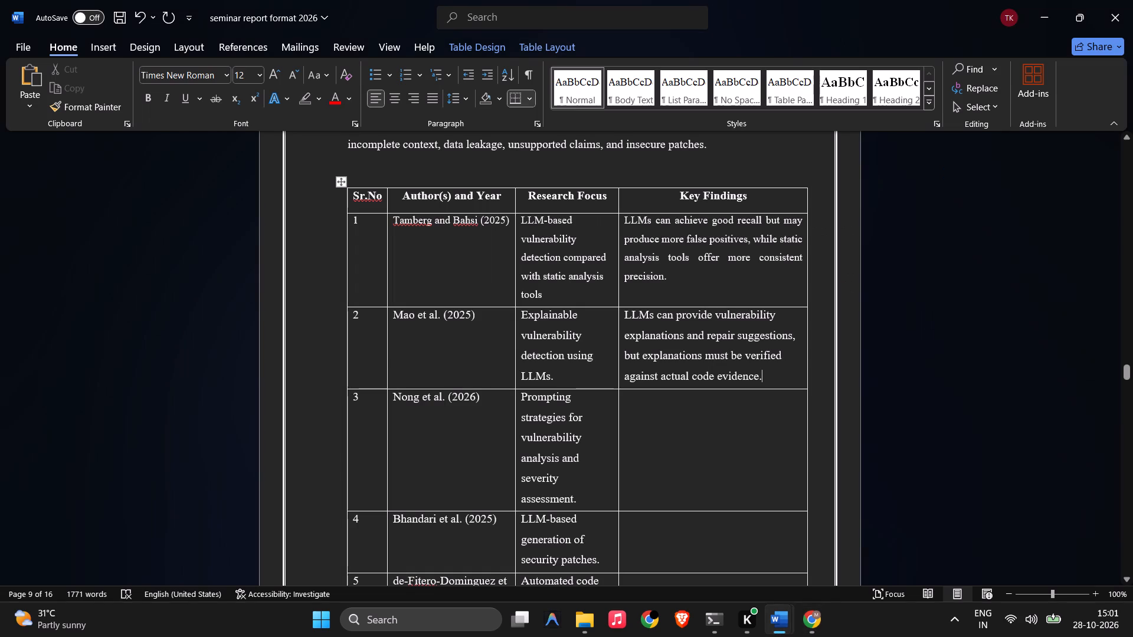
pyautogui.click(706, 404)
pyautogui.hotkey('ctrl', 'v')
# Copy ChatGPT's row 4 Key Findings entry, beginning "Code language models can assist", into row 4's Key Findings cell in the Word table.
pyautogui.hotkey('alt', 'Tab')
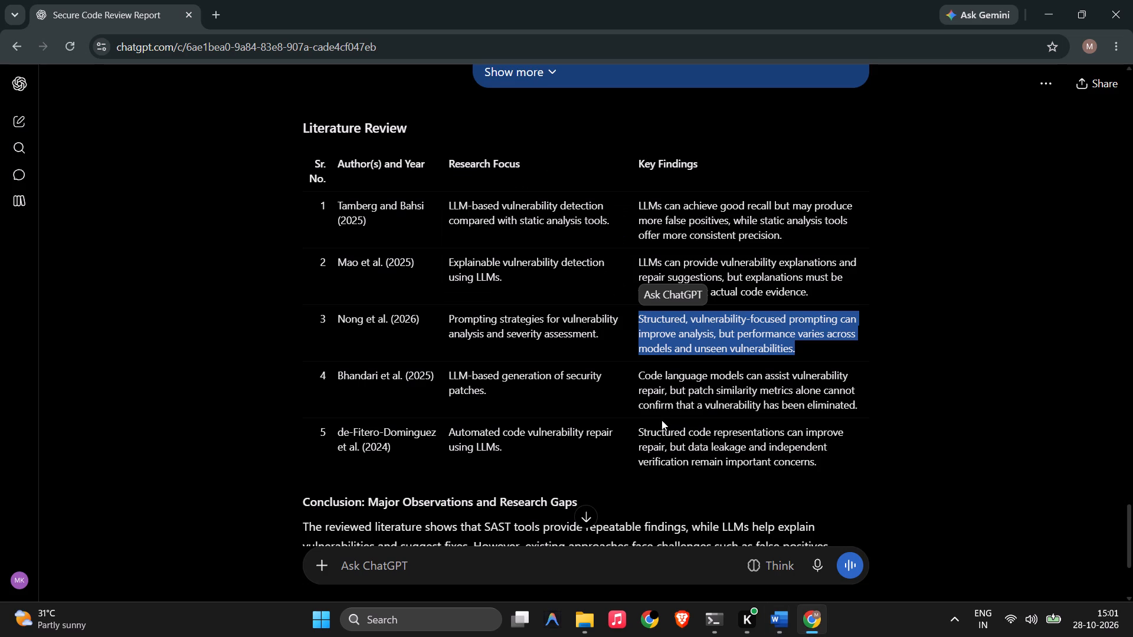
pyautogui.moveTo(638, 377); pyautogui.dragTo(858, 405)
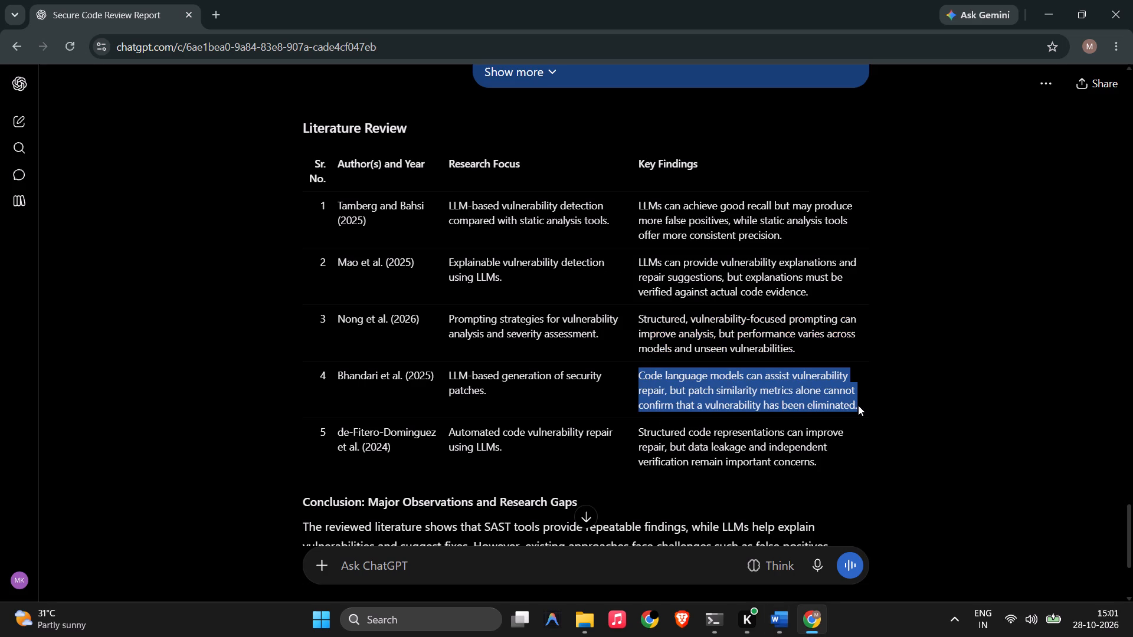
pyautogui.hotkey('ctrl', 'c')
pyautogui.hotkey('alt', 'Tab')
pyautogui.click(670, 526)
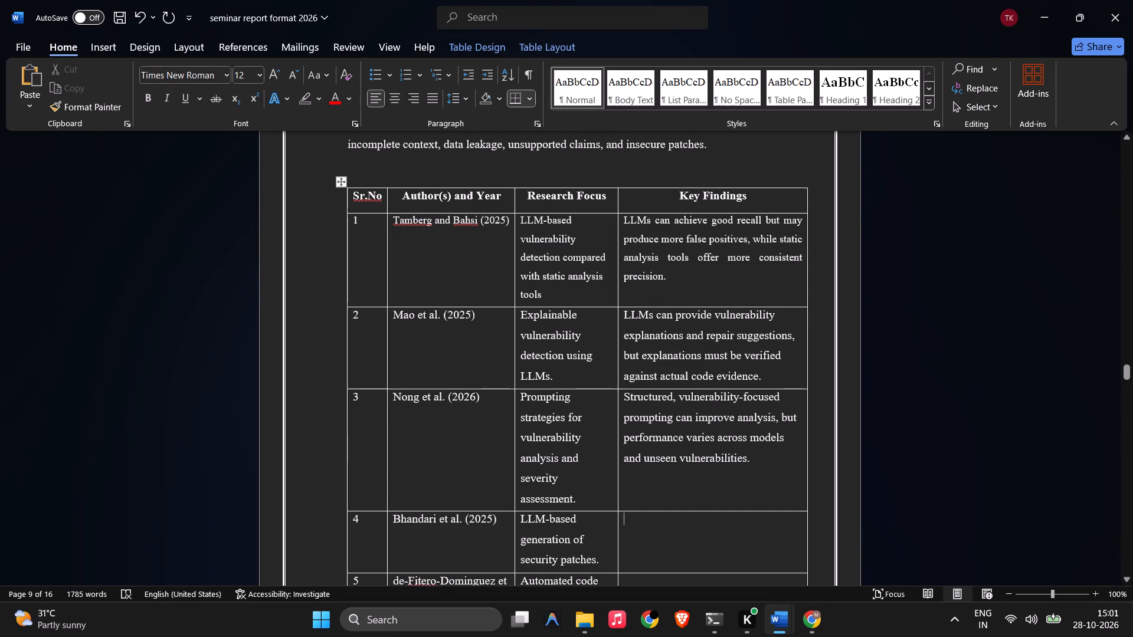
pyautogui.hotkey('ctrl', 'c')
pyautogui.hotkey('ctrl', 'v')
# Copy ChatGPT's row 5 Key Findings entry, beginning "Structured code representations", into row 5's Key Findings cell in the Word table.
pyautogui.hotkey('alt', 'Tab')
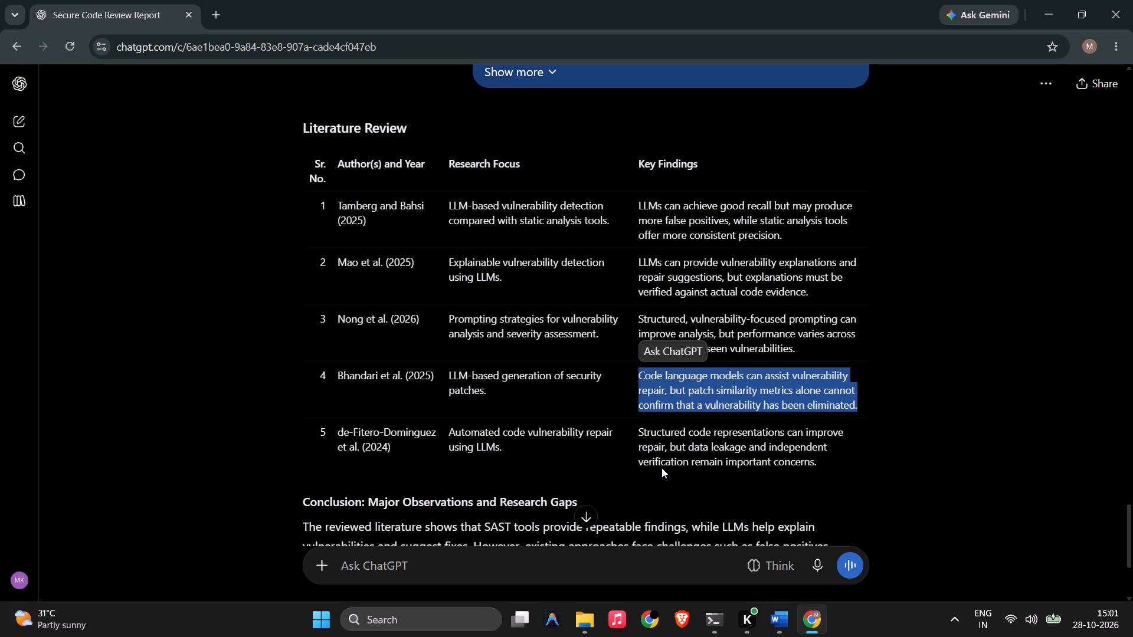
pyautogui.moveTo(636, 437); pyautogui.dragTo(826, 464)
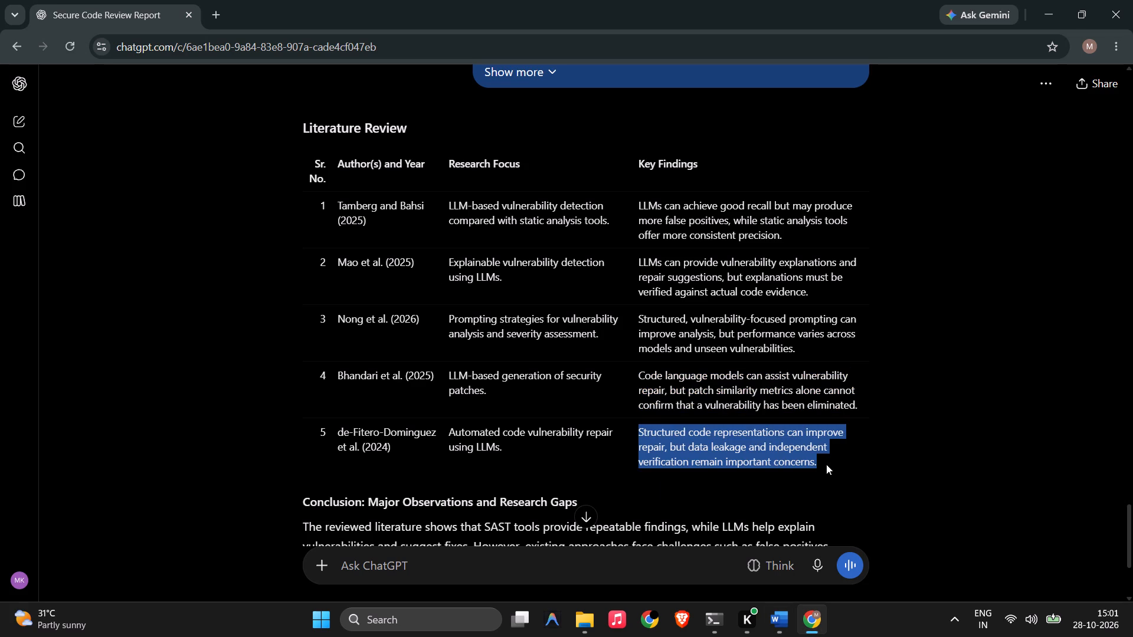
pyautogui.hotkey('ctrl', 'c')
pyautogui.hotkey('alt', 'Tab')
pyautogui.scroll(-4, 820, 471)
pyautogui.scroll(-6, 706, 508)
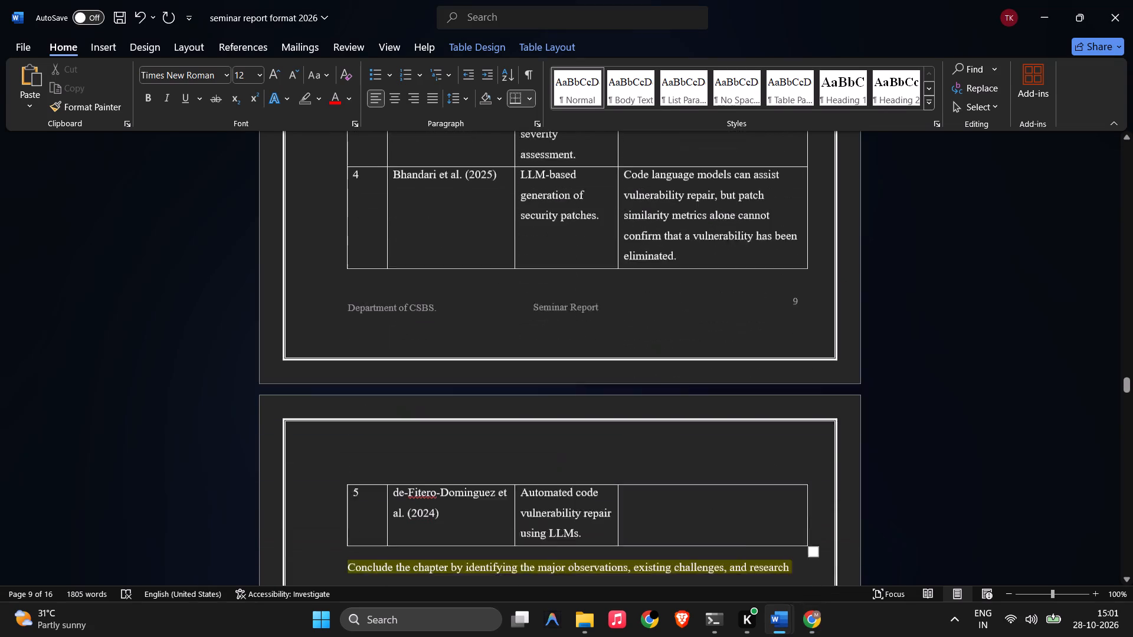
pyautogui.click(681, 472)
pyautogui.hotkey('ctrl', 'v')
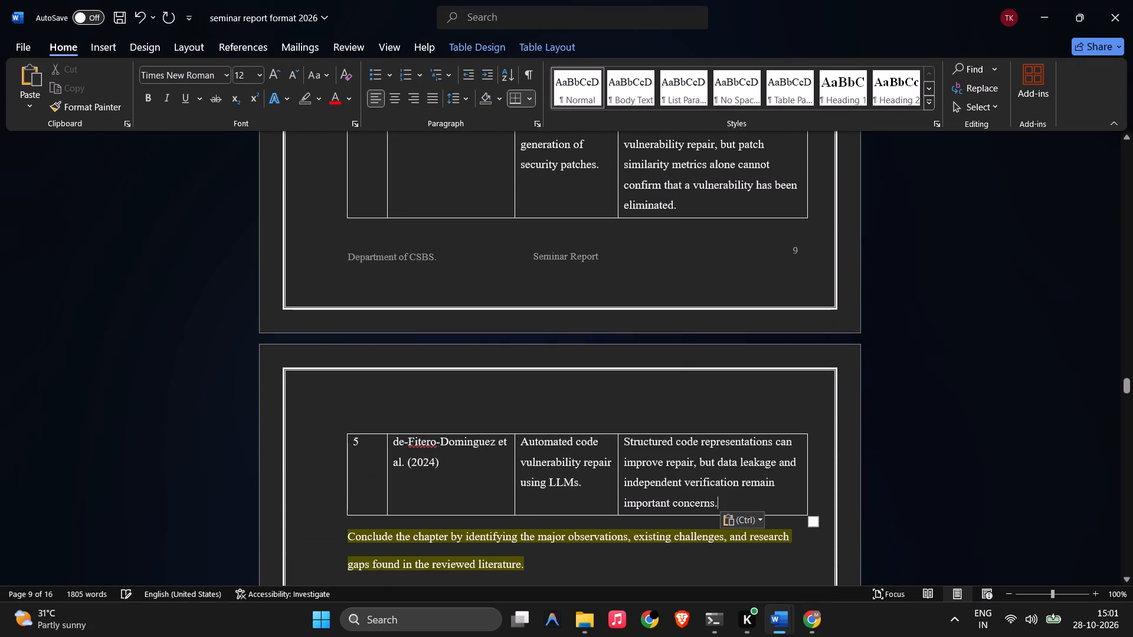
# Replace the highlighted "Conclude the chapter" instruction in Word with ChatGPT's "Conclusion: Major Observations and Research Gaps" section, including its Research gap paragraph.
pyautogui.hotkey('alt', 'Tab')
pyautogui.scroll(-4, 594, 444)
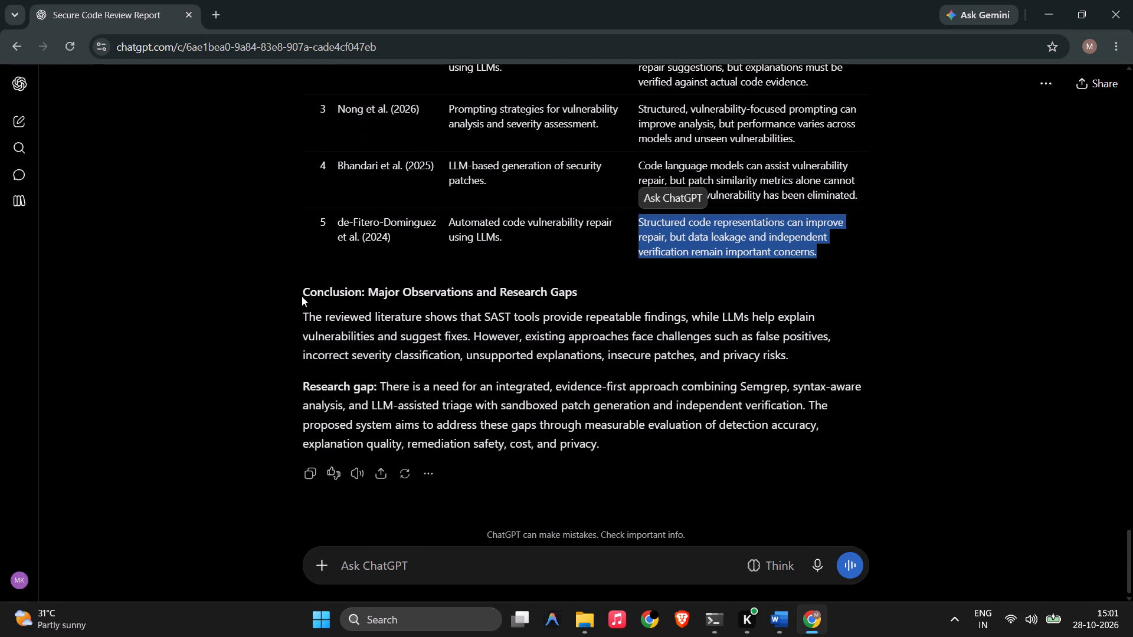
pyautogui.moveTo(299, 293); pyautogui.dragTo(535, 402)
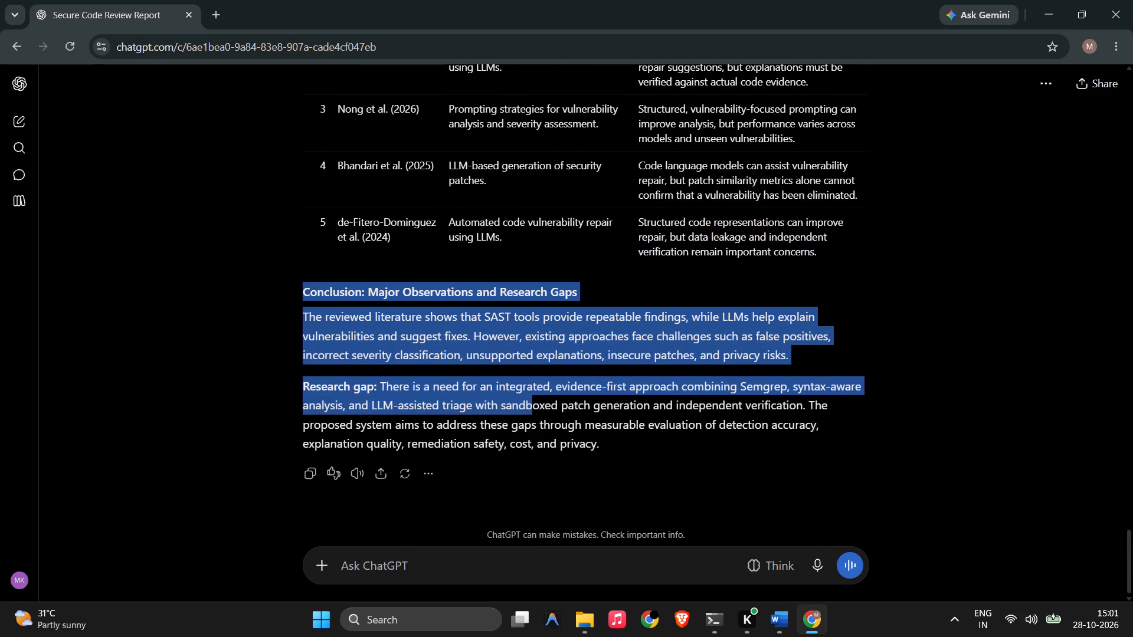
pyautogui.moveTo(535, 402); pyautogui.dragTo(563, 390)
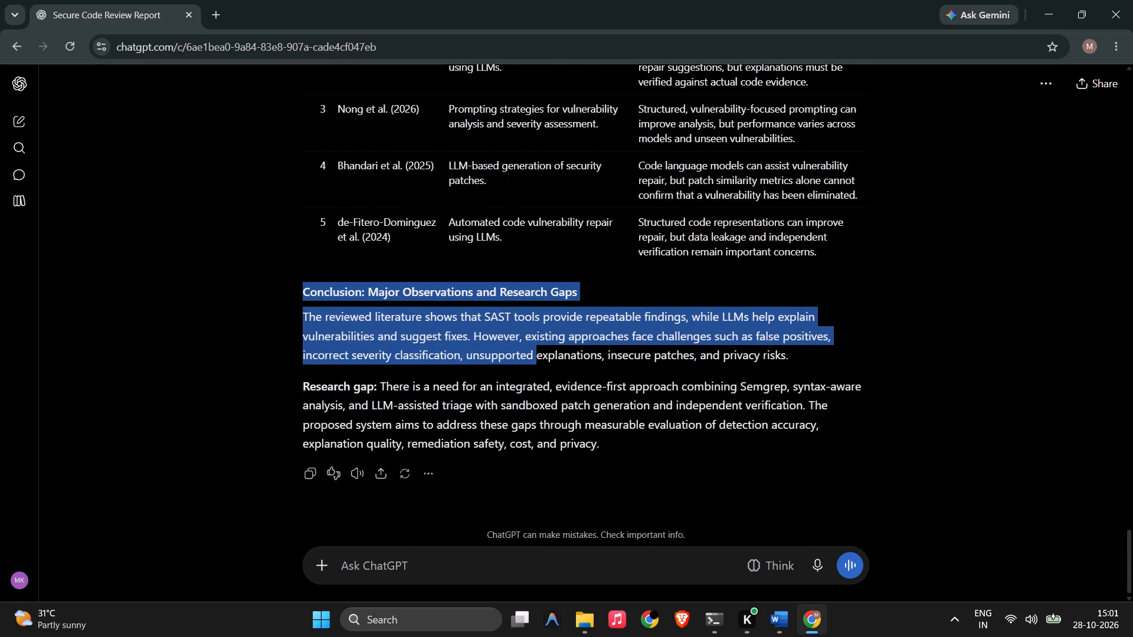
pyautogui.moveTo(563, 390); pyautogui.dragTo(598, 447)
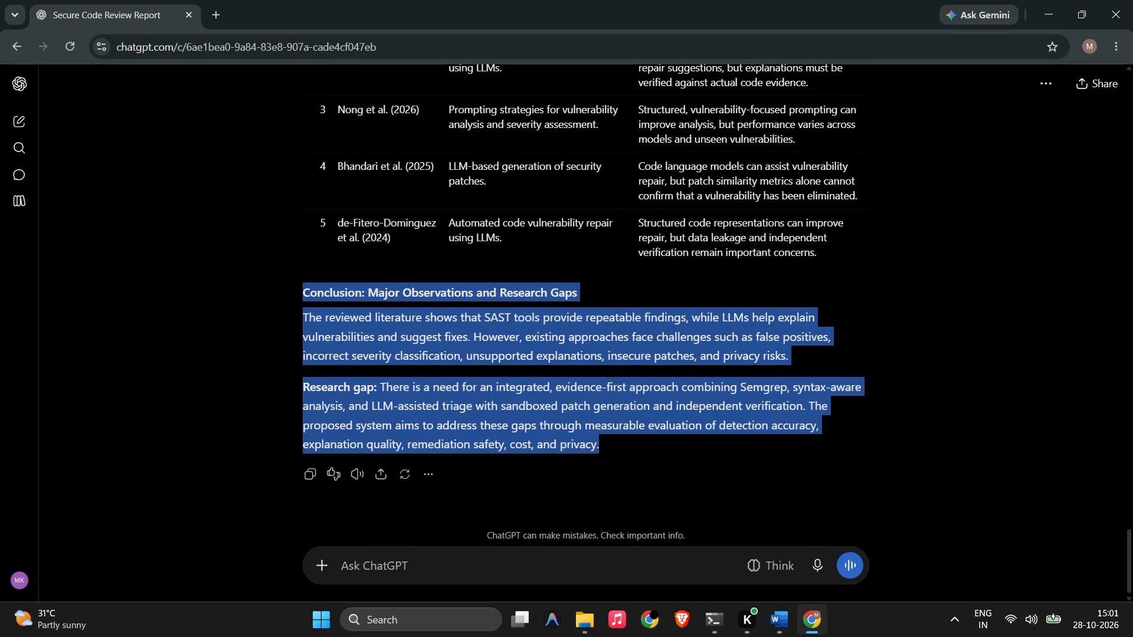
pyautogui.hotkey('ctrl', 'c')
pyautogui.hotkey('alt', 'Tab')
pyautogui.scroll(-5, 453, 452)
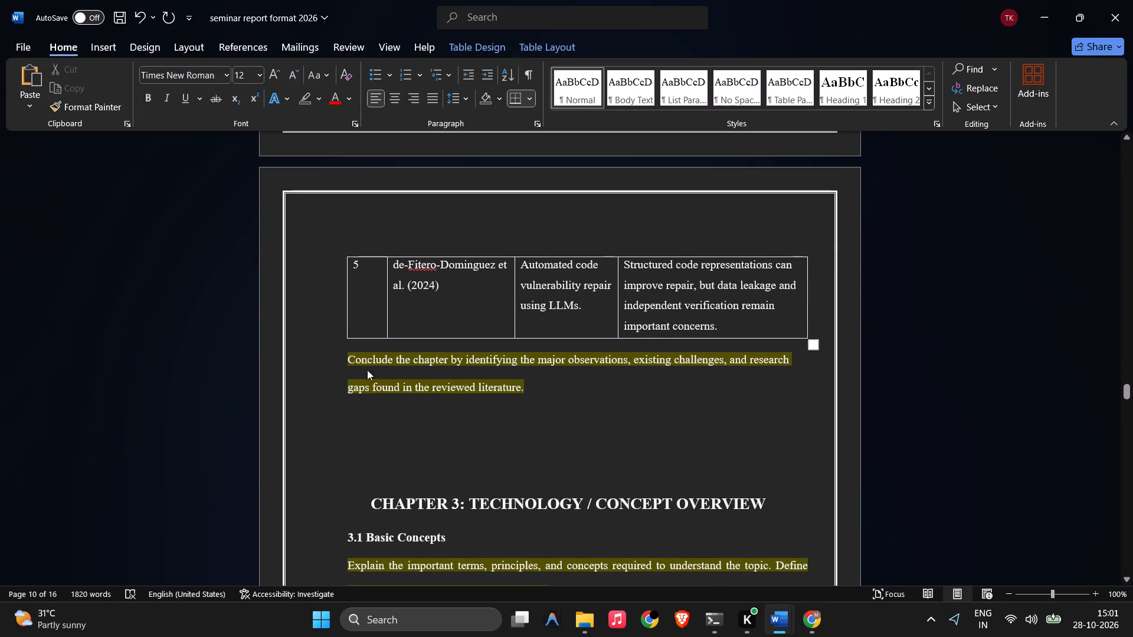
pyautogui.moveTo(344, 356); pyautogui.dragTo(529, 399)
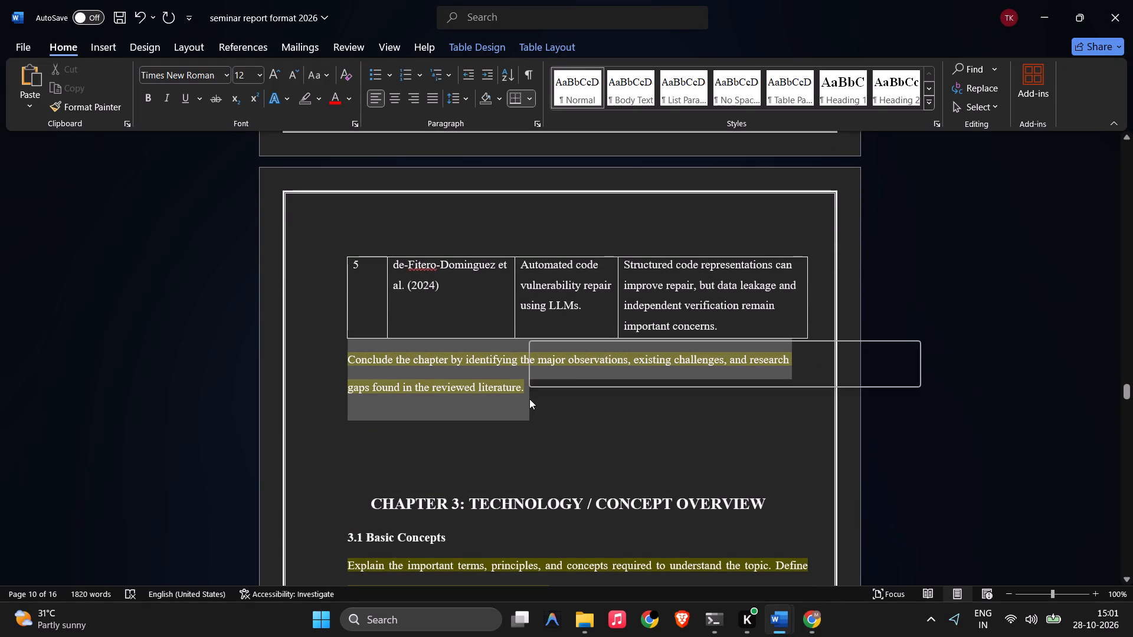
pyautogui.hotkey('ctrl', 'v')
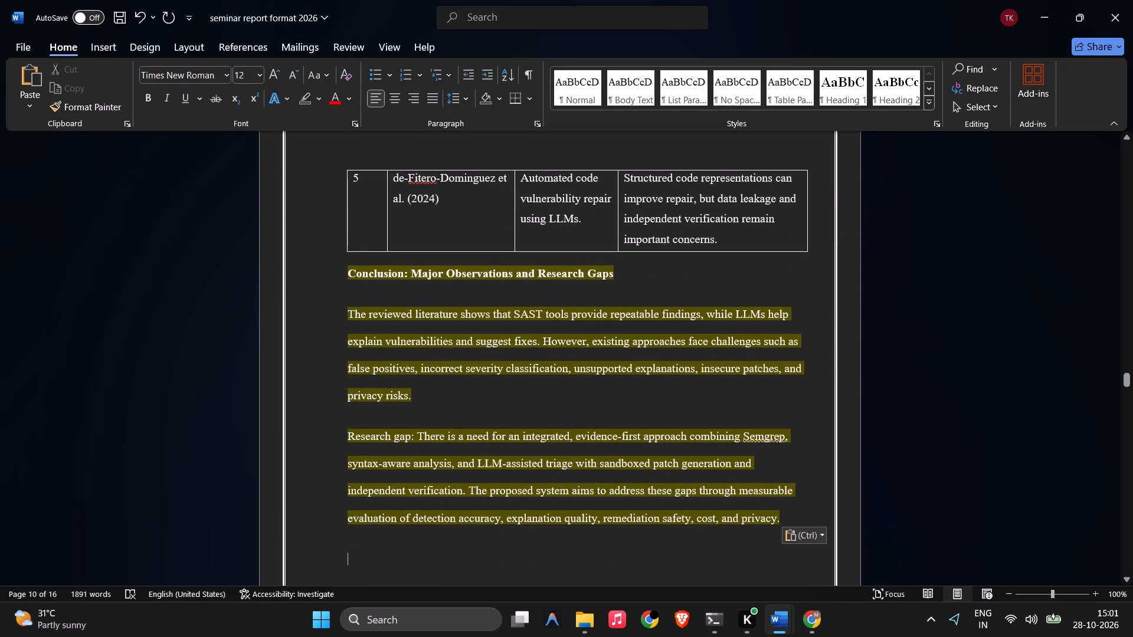
# Remove the yellow highlighting from the whole "Conclusion: Major Observations and Research Gaps" section.
pyautogui.moveTo(784, 512); pyautogui.dragTo(371, 279)
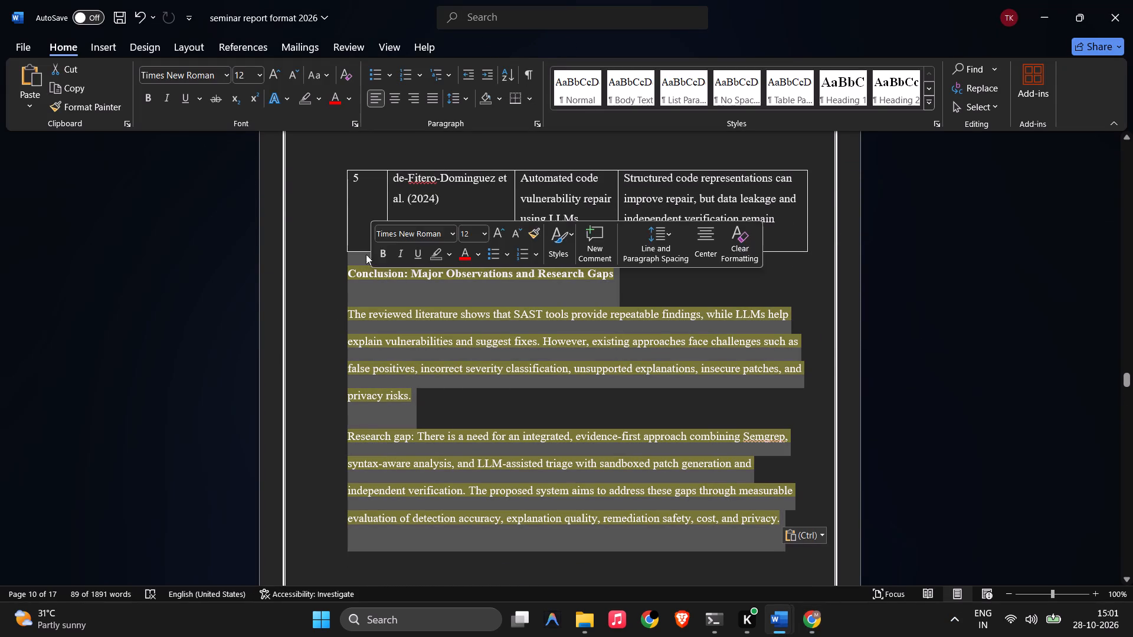
pyautogui.click(447, 324)
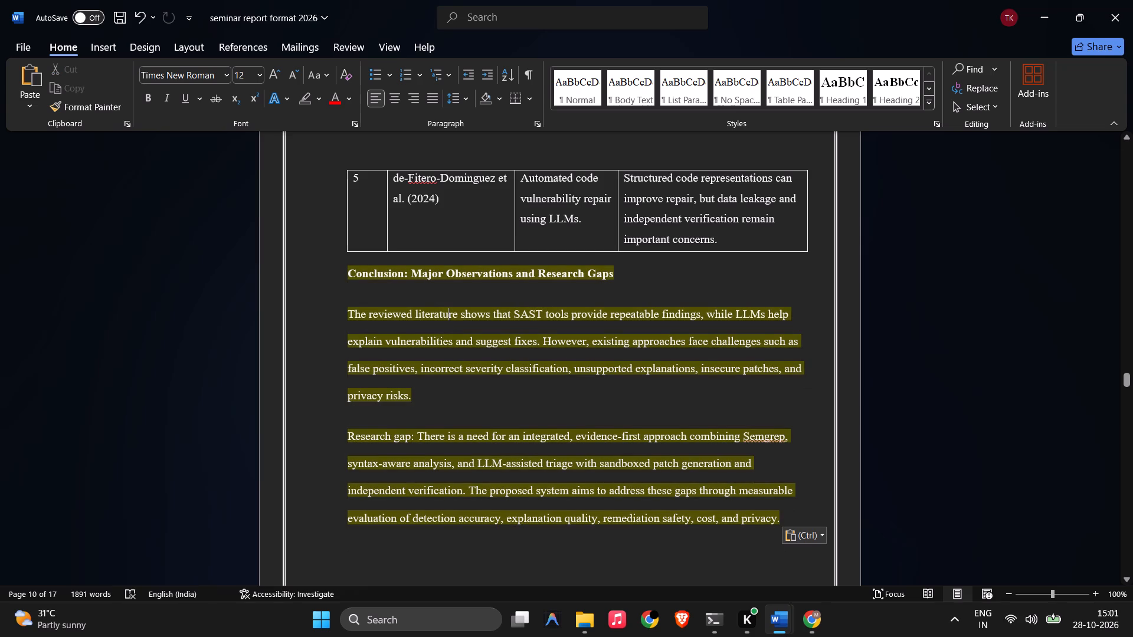
pyautogui.moveTo(346, 265); pyautogui.dragTo(757, 514)
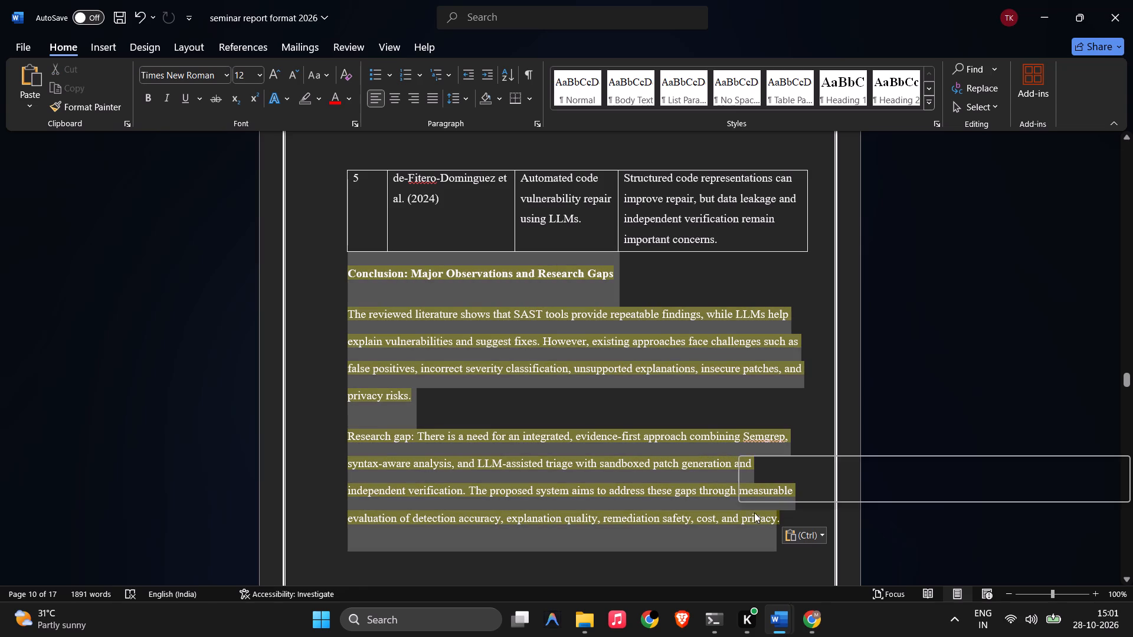
pyautogui.rightClick(604, 428)
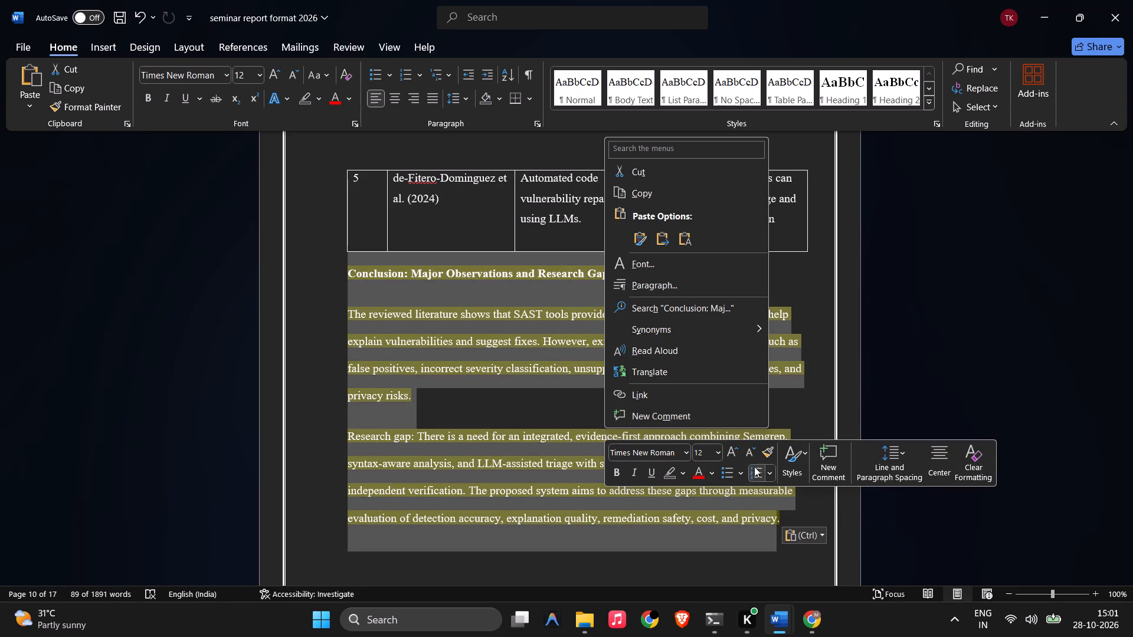
pyautogui.click(646, 517)
pyautogui.click(779, 511)
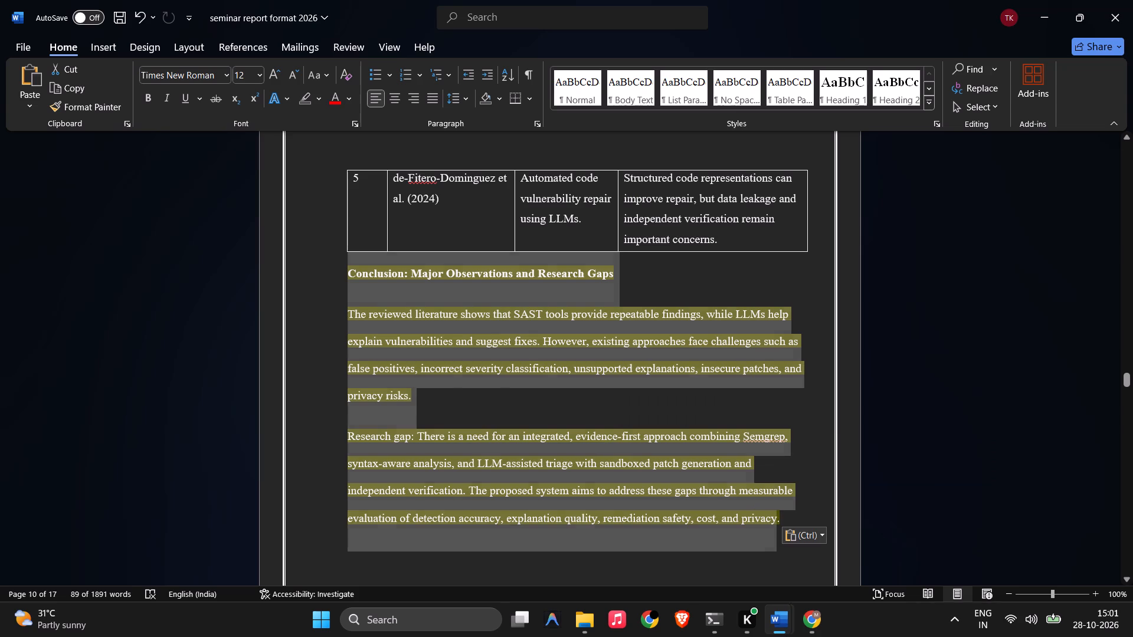
pyautogui.moveTo(781, 513); pyautogui.dragTo(362, 279)
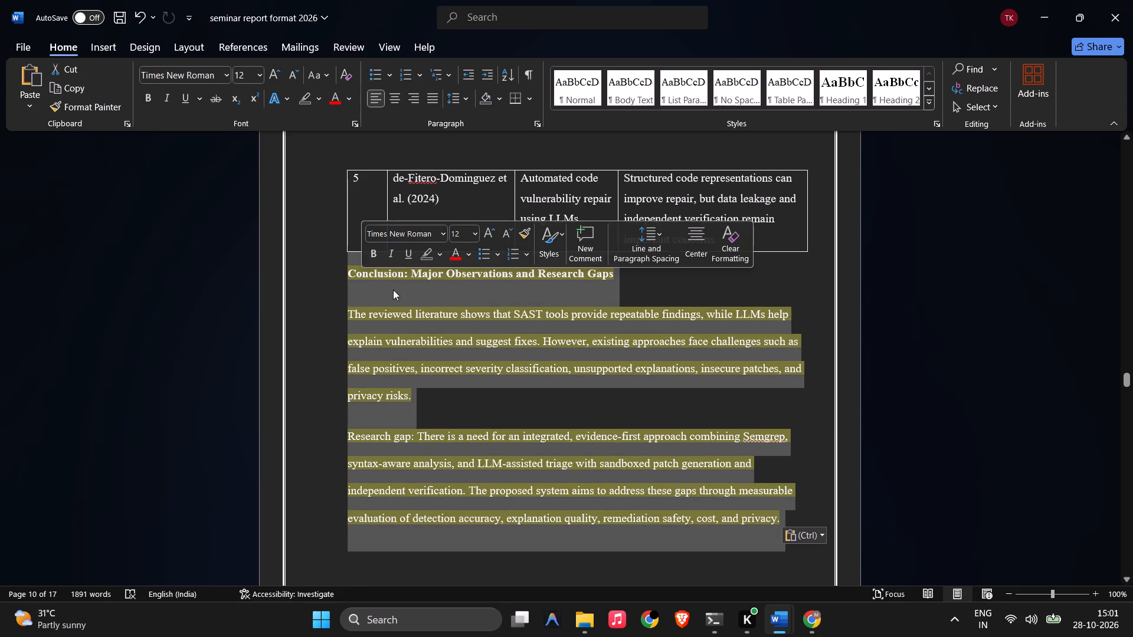
pyautogui.click(435, 253)
pyautogui.click(443, 341)
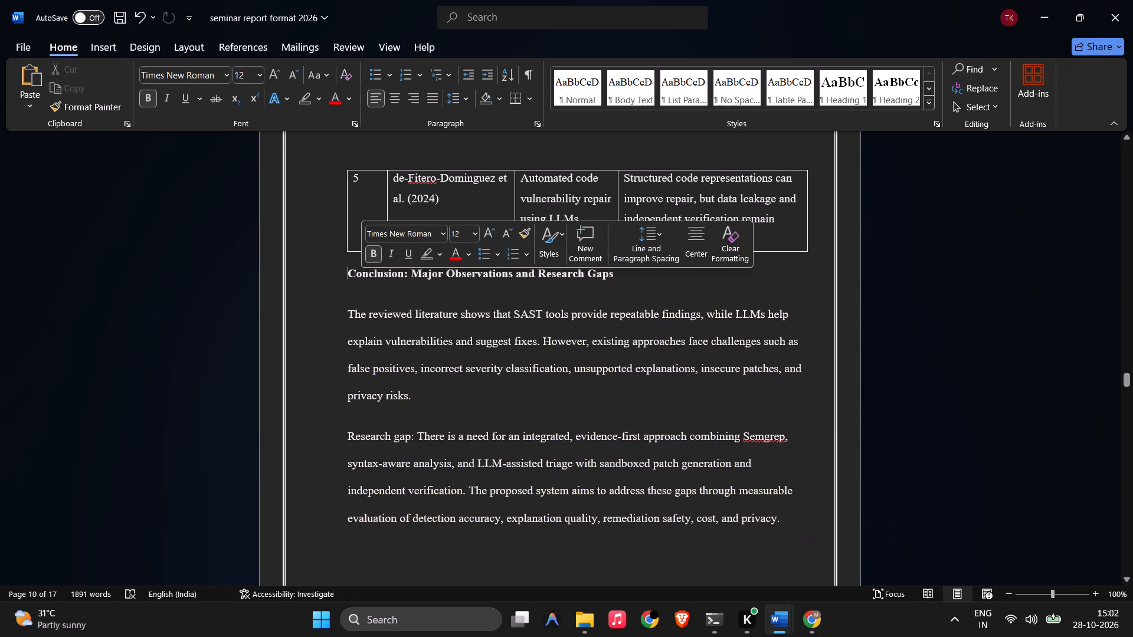
# Justify the conclusion heading, its observations paragraph and the Research gap paragraph.
pyautogui.moveTo(781, 523); pyautogui.dragTo(358, 280)
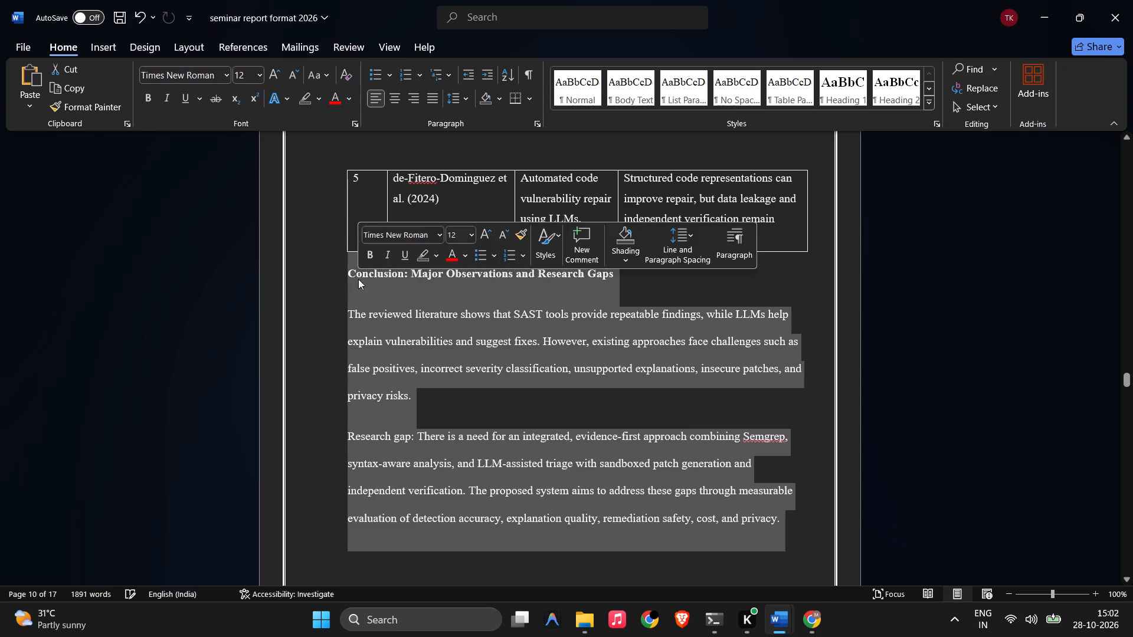
pyautogui.click(427, 98)
pyautogui.click(394, 296)
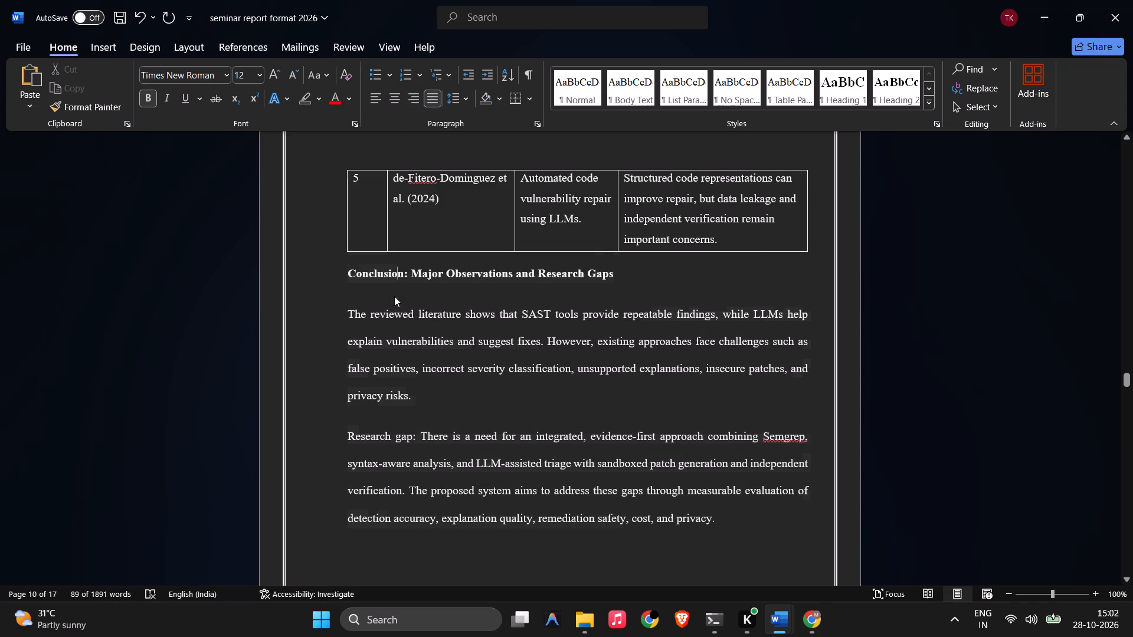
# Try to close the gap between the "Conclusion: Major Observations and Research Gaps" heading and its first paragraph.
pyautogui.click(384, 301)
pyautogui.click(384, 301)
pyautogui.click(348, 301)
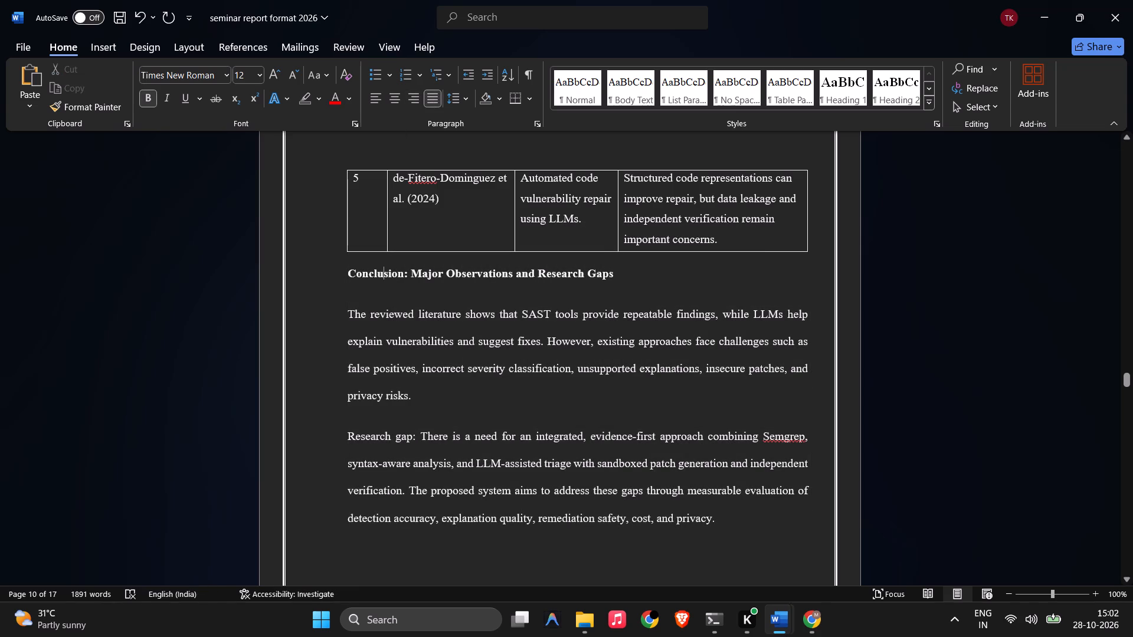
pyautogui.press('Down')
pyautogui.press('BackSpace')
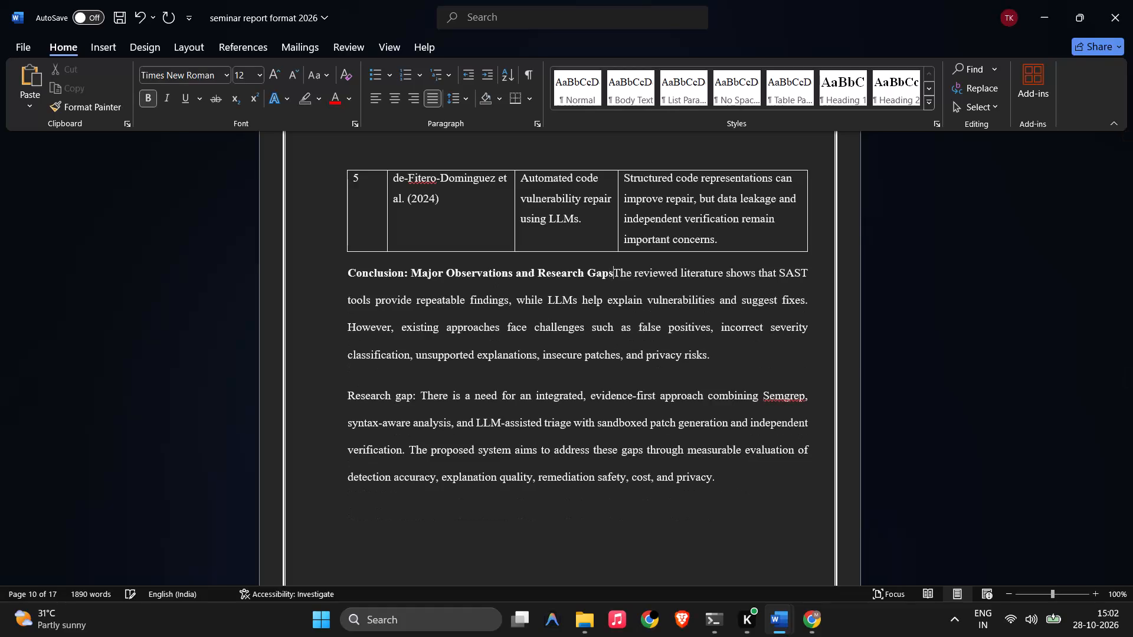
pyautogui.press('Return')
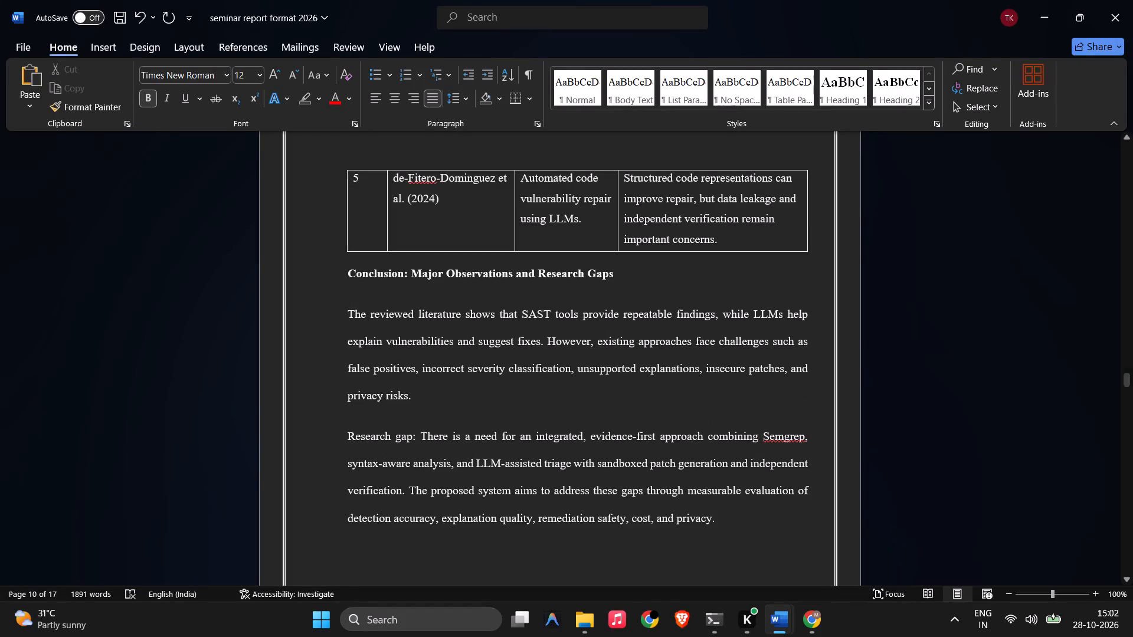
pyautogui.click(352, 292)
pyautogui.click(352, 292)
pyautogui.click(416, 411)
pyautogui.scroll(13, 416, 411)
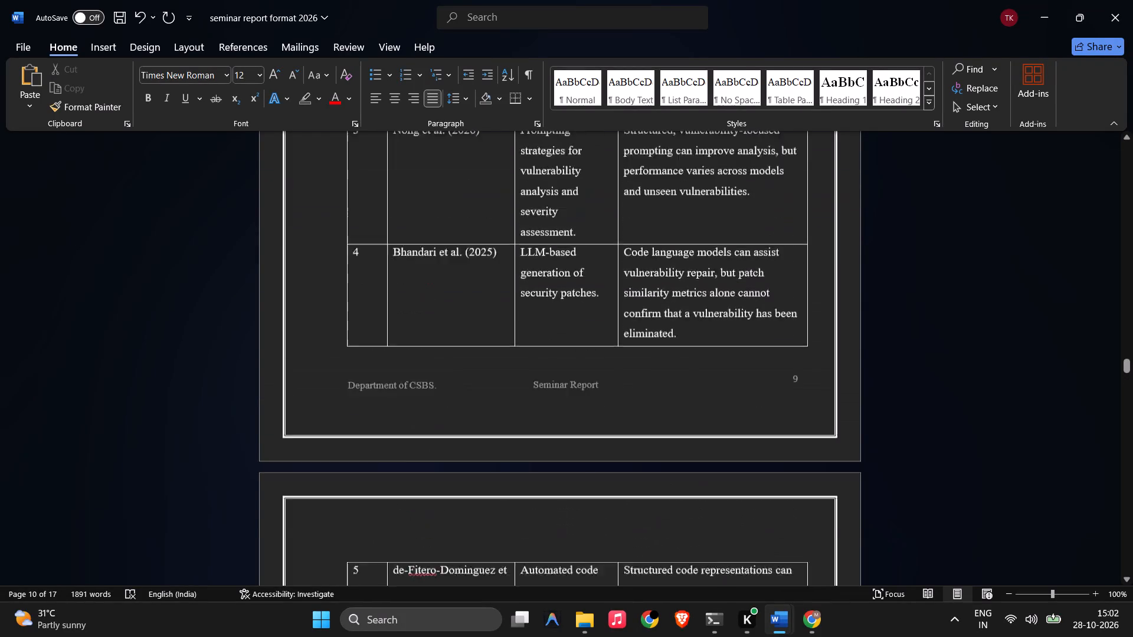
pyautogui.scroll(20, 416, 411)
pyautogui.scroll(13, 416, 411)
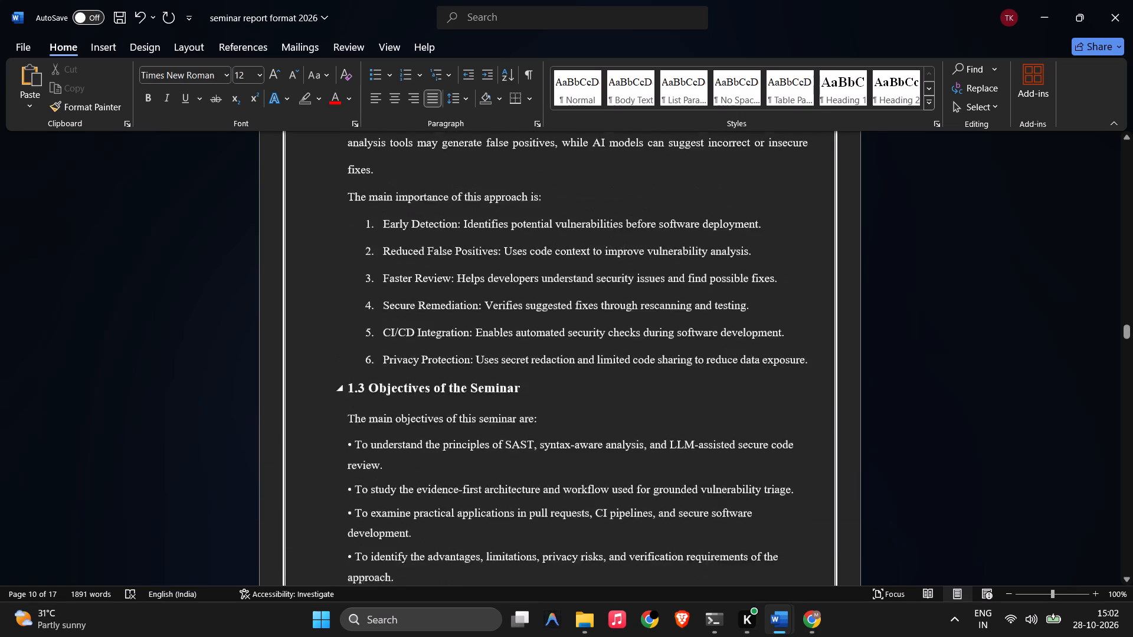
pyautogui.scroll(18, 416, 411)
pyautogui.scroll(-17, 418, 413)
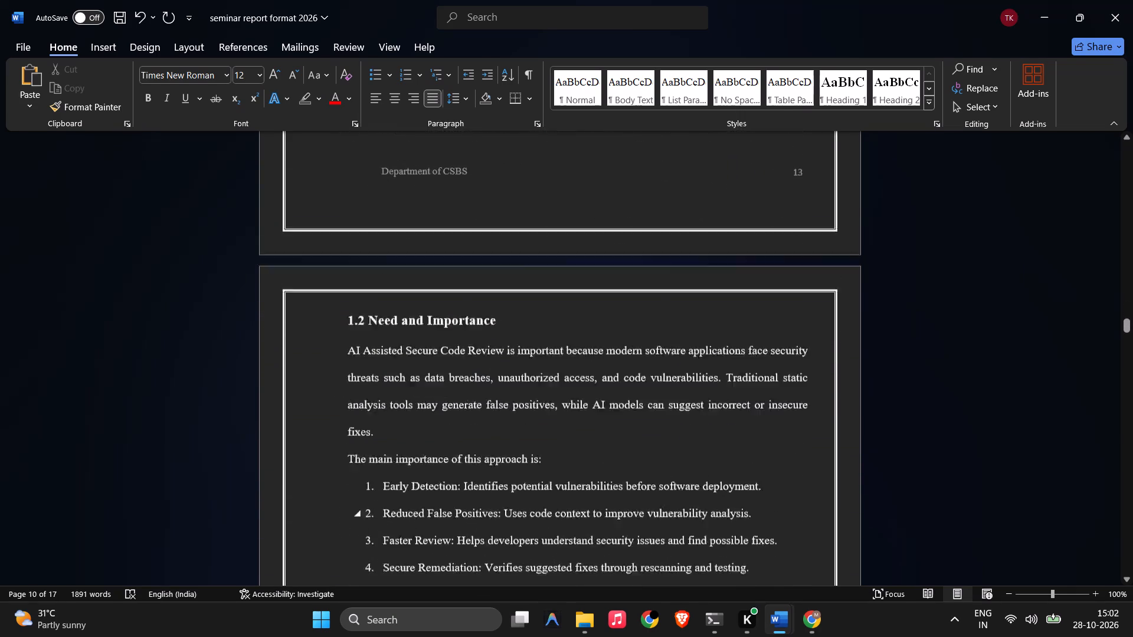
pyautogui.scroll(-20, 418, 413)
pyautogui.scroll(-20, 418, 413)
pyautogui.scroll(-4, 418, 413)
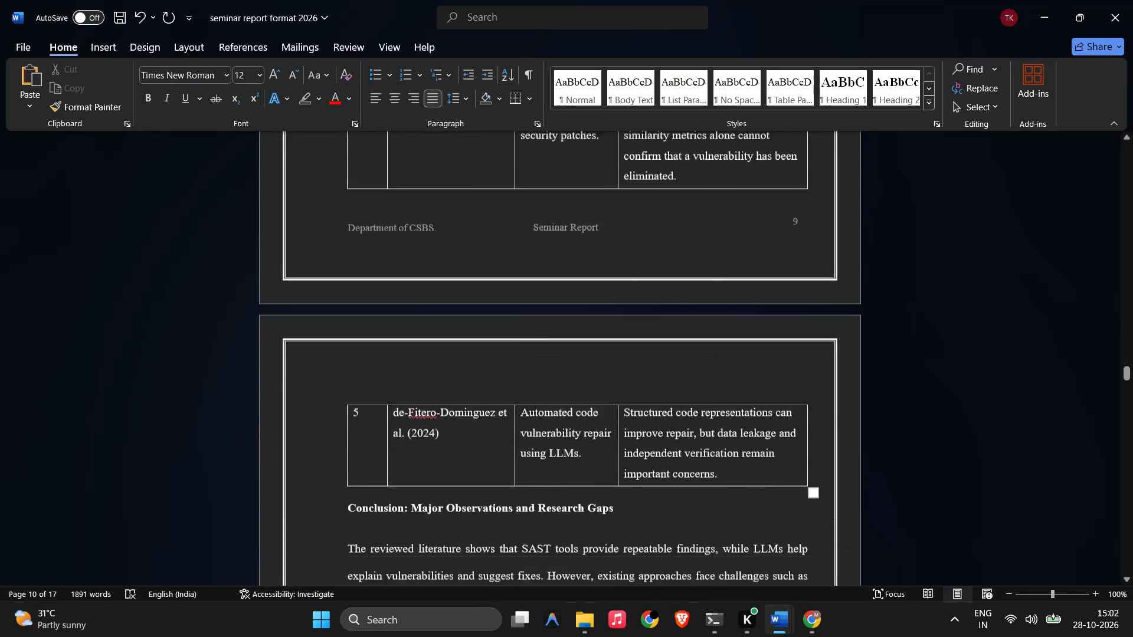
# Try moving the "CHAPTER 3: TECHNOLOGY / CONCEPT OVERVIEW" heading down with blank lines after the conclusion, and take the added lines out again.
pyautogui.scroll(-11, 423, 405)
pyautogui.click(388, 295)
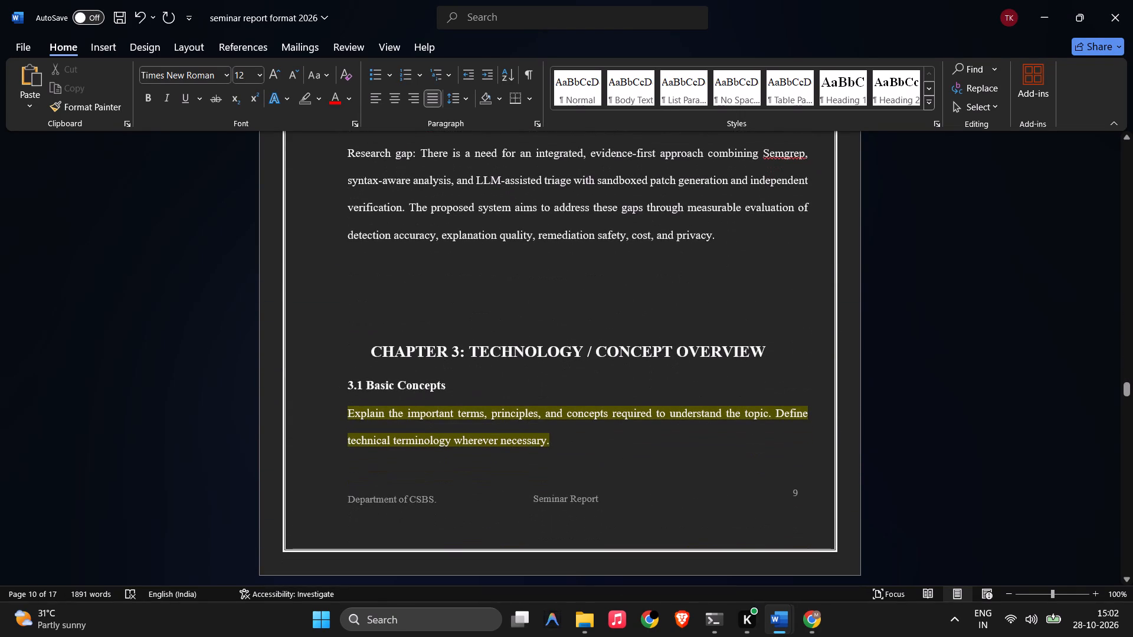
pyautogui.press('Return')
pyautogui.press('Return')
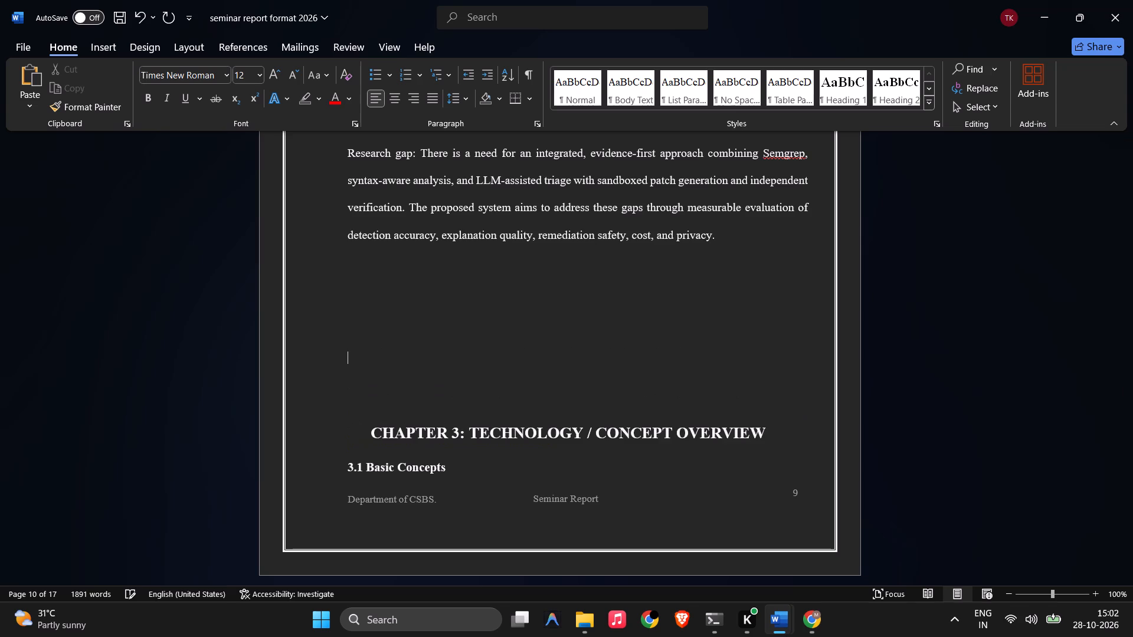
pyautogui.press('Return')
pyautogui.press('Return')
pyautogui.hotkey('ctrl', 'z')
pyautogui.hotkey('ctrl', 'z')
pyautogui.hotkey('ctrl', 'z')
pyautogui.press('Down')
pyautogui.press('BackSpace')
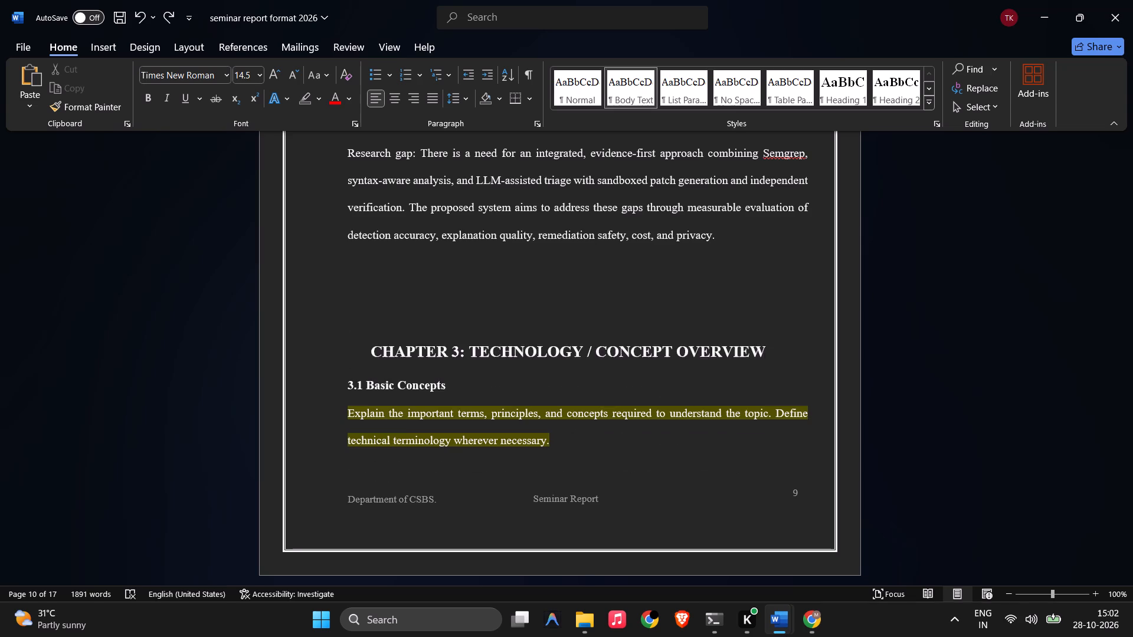
# Remove the remaining blank lines between the Research gap paragraph and the "CHAPTER 3: TECHNOLOGY / CONCEPT OVERVIEW" heading.
pyautogui.press('BackSpace')
pyautogui.press('BackSpace')
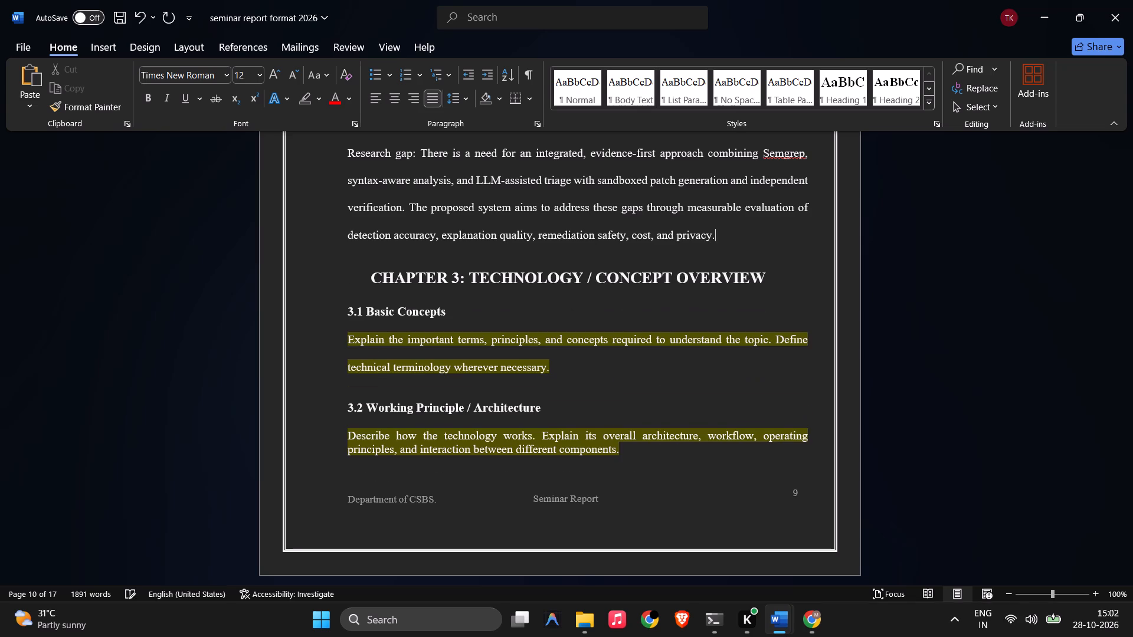
# Switch to the seminar reportg document and remove the first-line indents from both paragraphs under 3.1 Basic Concepts.
pyautogui.hotkey('alt', 'Tab')
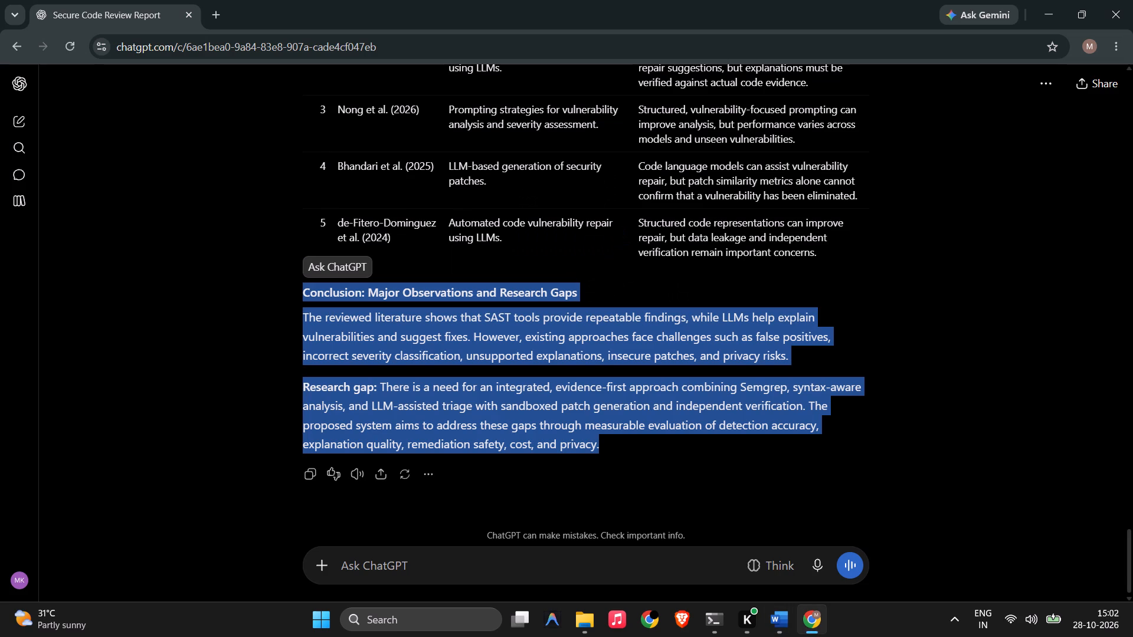
pyautogui.hotkey('alt', 'Tab')
pyautogui.hotkey('alt', 'Tab')
pyautogui.scroll(-5, 388, 295)
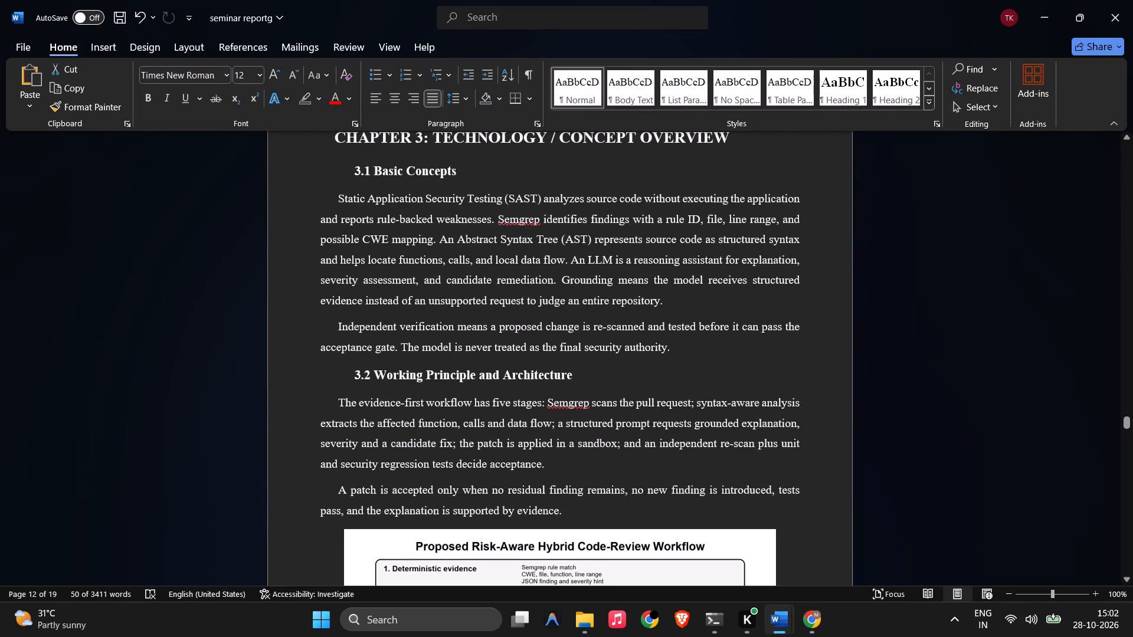
pyautogui.click(337, 195)
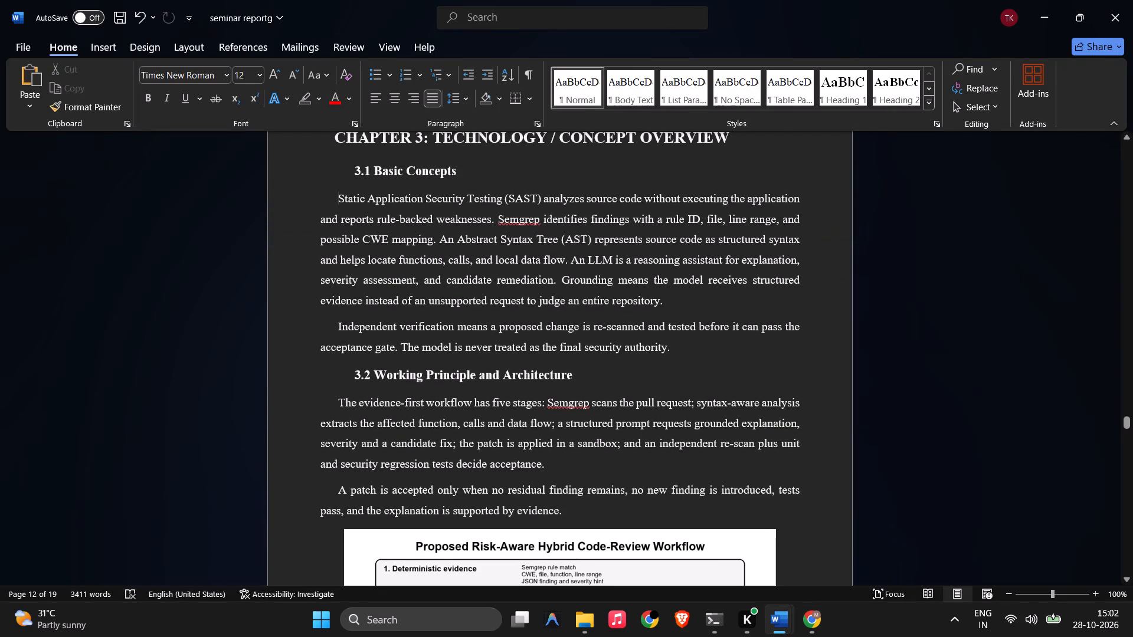
pyautogui.moveTo(338, 195); pyautogui.dragTo(556, 321)
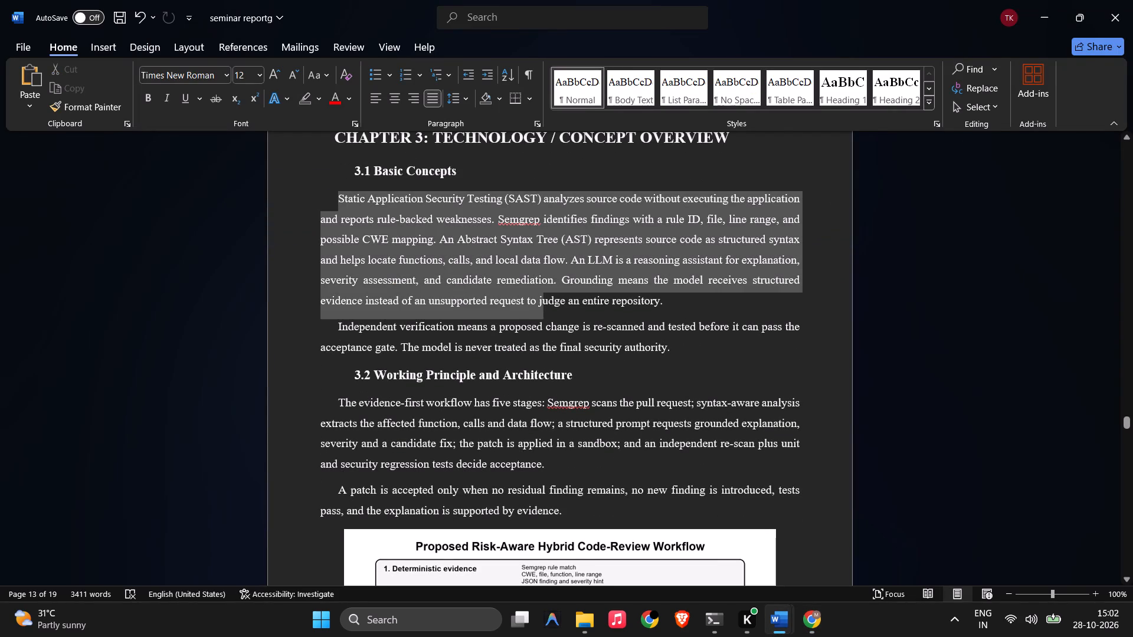
pyautogui.moveTo(556, 321); pyautogui.dragTo(659, 349)
pyautogui.click(359, 318)
pyautogui.click(335, 329)
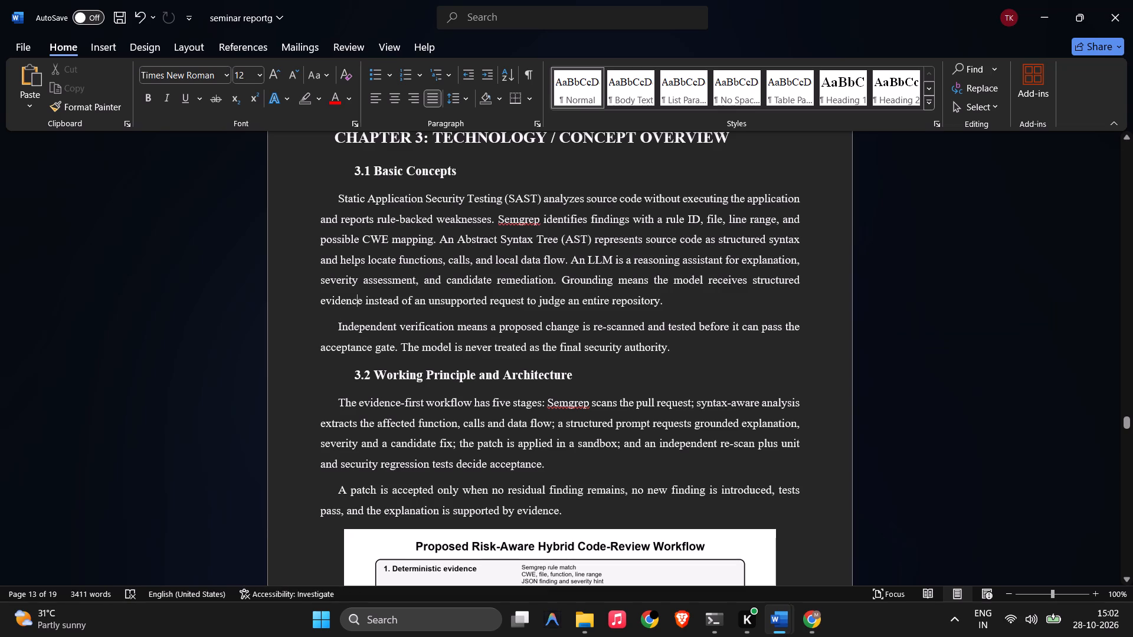
pyautogui.press('BackSpace')
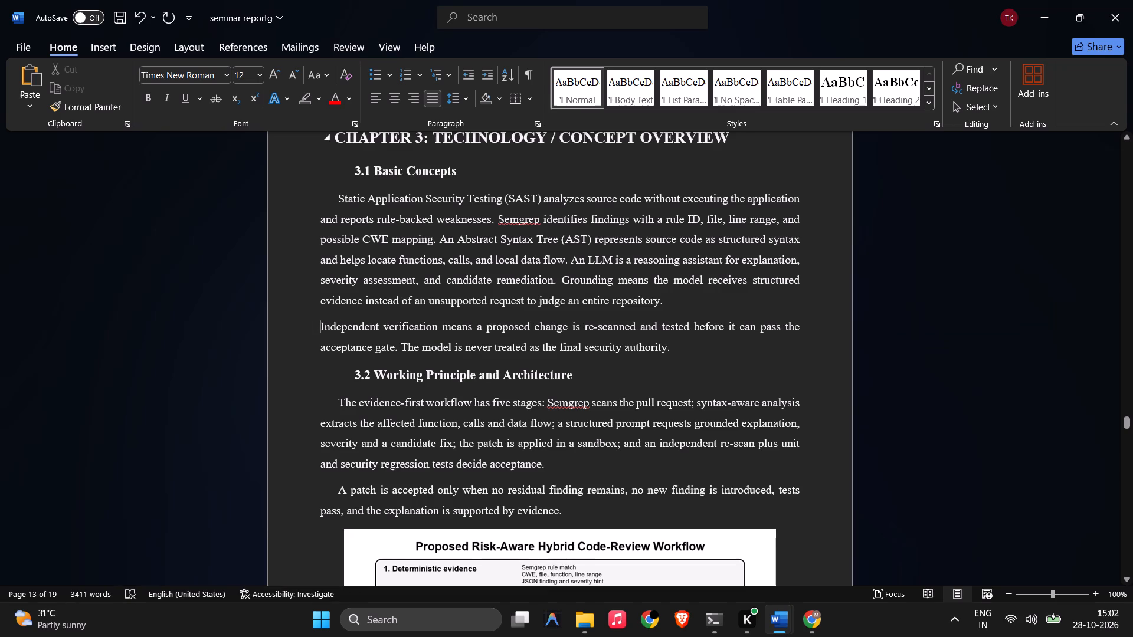
pyautogui.click(333, 198)
pyautogui.press('BackSpace')
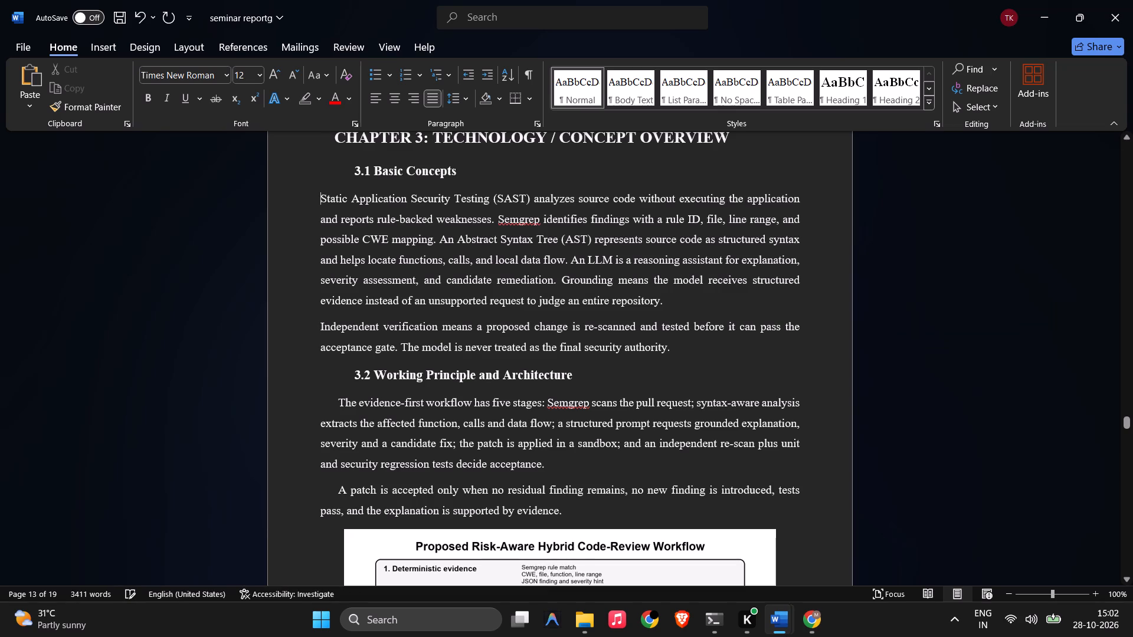
# Replace the 3.1 Basic Concepts placeholder in seminar report format 2026 with seminar reportg's two 3.1 paragraphs, clearing the placeholder's yellow highlighting first.
pyautogui.moveTo(315, 193); pyautogui.dragTo(683, 348)
pyautogui.hotkey('ctrl', 'c')
pyautogui.hotkey('alt', 'Tab')
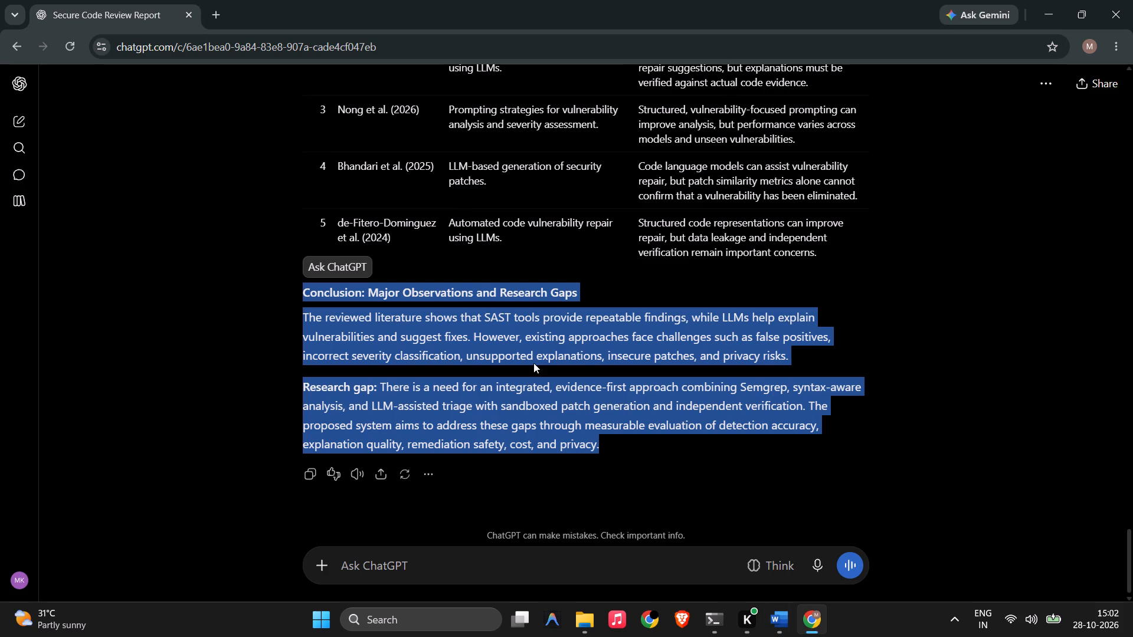
pyautogui.hotkey('alt', 'Tab')
pyautogui.hotkey('alt', 'Tab')
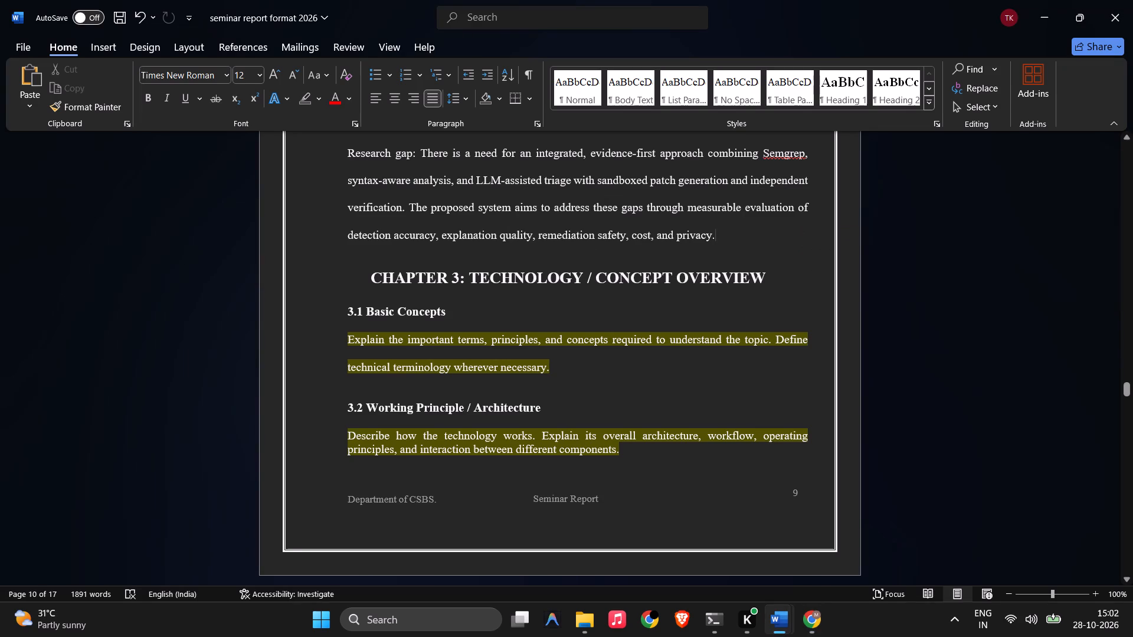
pyautogui.moveTo(345, 342); pyautogui.dragTo(535, 366)
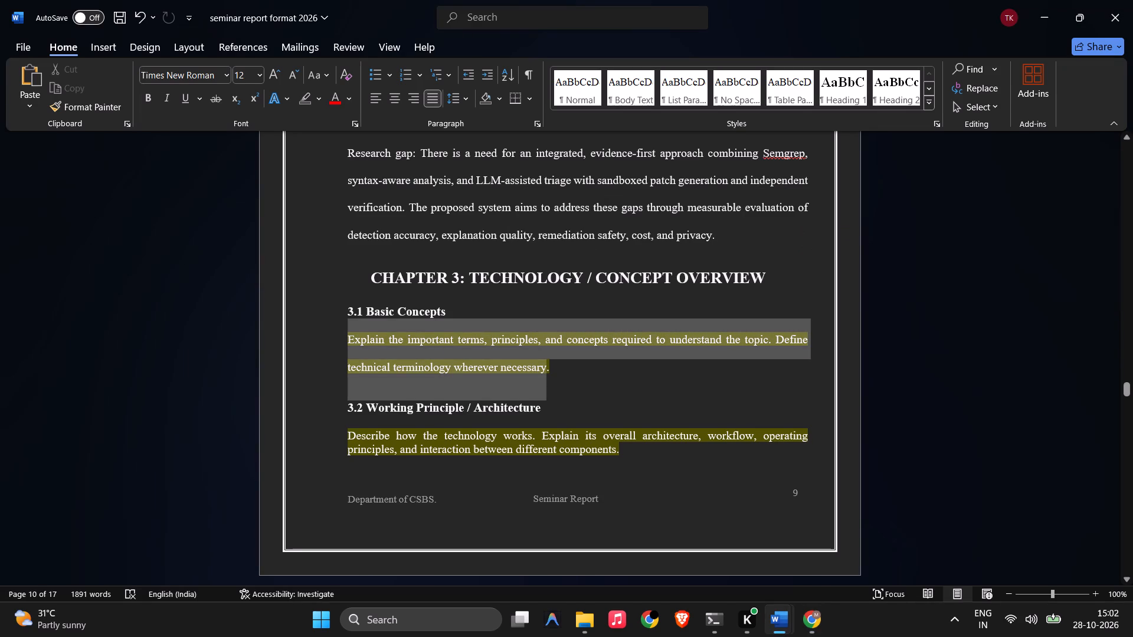
pyautogui.moveTo(535, 366); pyautogui.dragTo(552, 369)
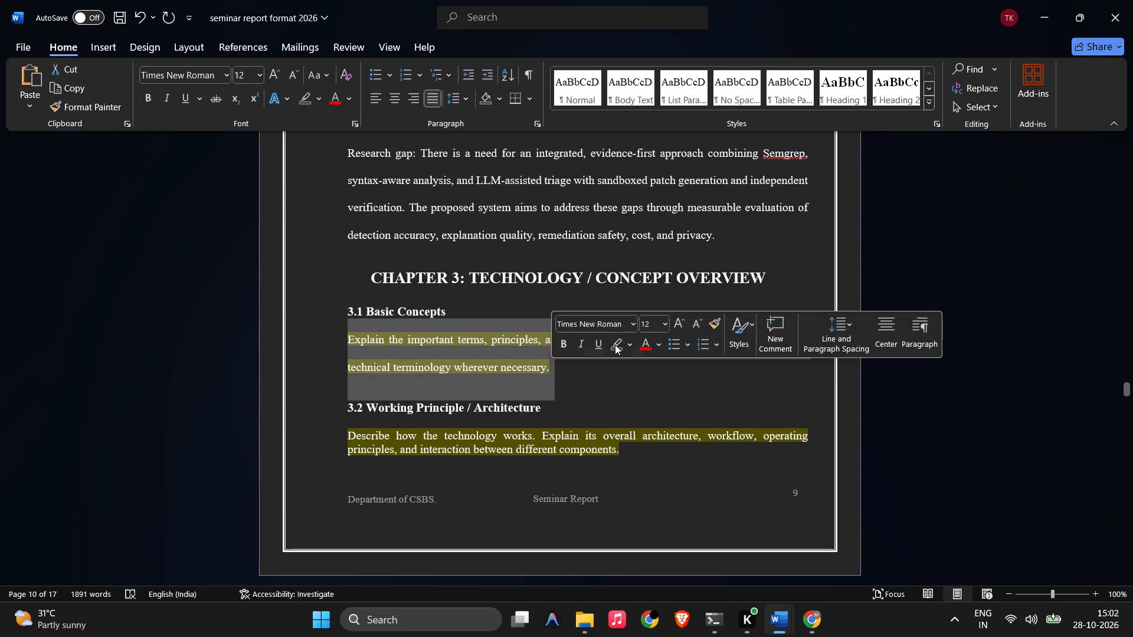
pyautogui.click(617, 347)
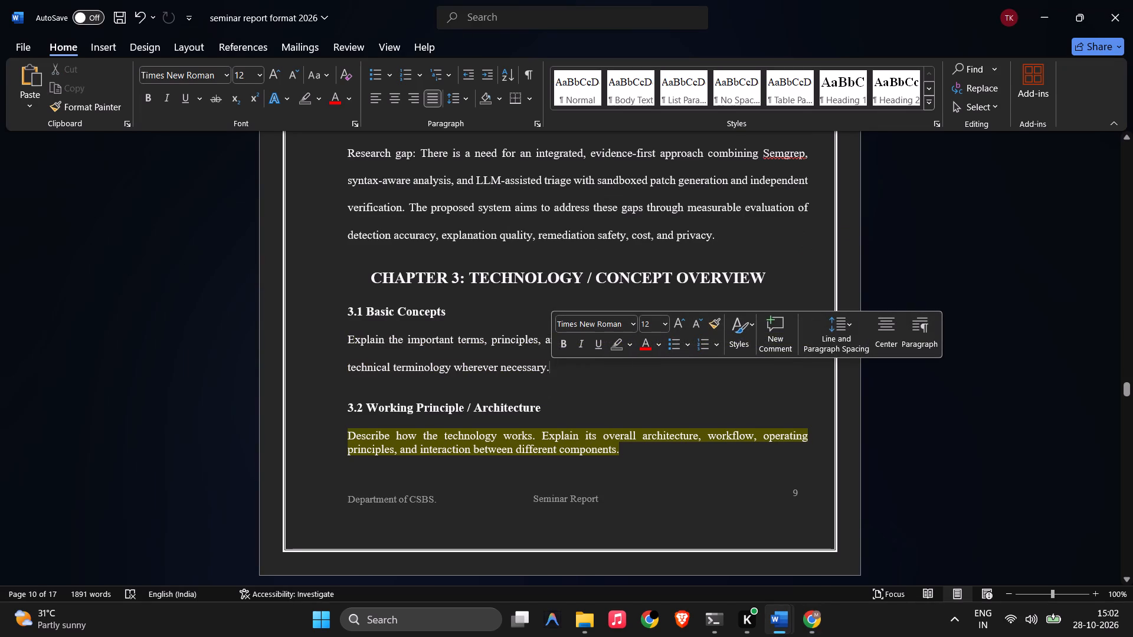
pyautogui.click(513, 373)
pyautogui.moveTo(562, 372); pyautogui.dragTo(361, 348)
pyautogui.hotkey('ctrl', 'v')
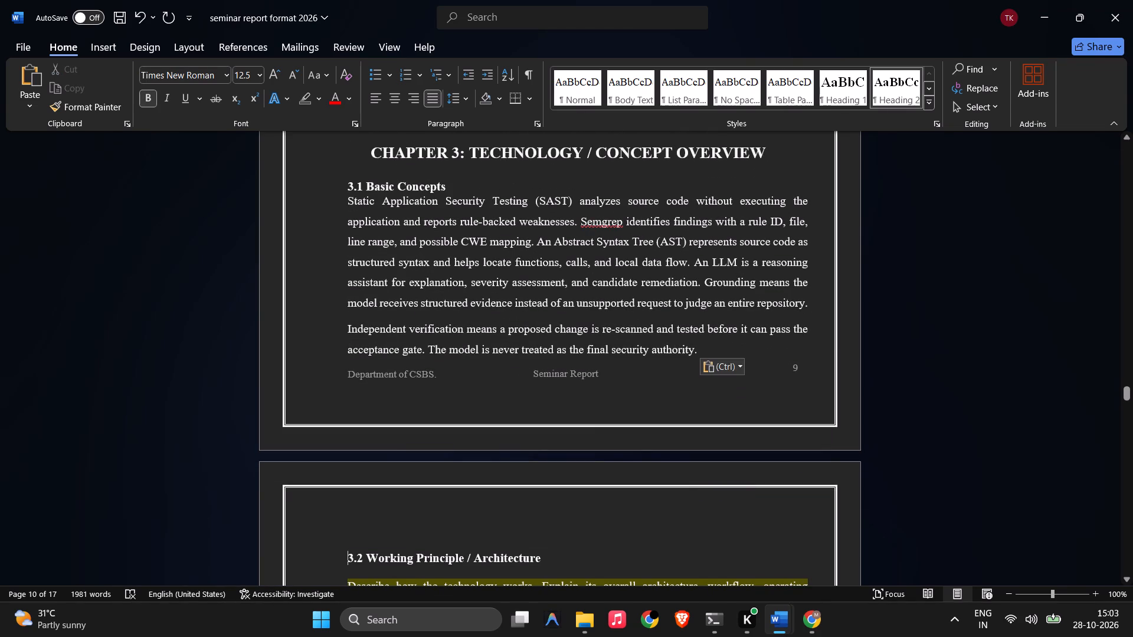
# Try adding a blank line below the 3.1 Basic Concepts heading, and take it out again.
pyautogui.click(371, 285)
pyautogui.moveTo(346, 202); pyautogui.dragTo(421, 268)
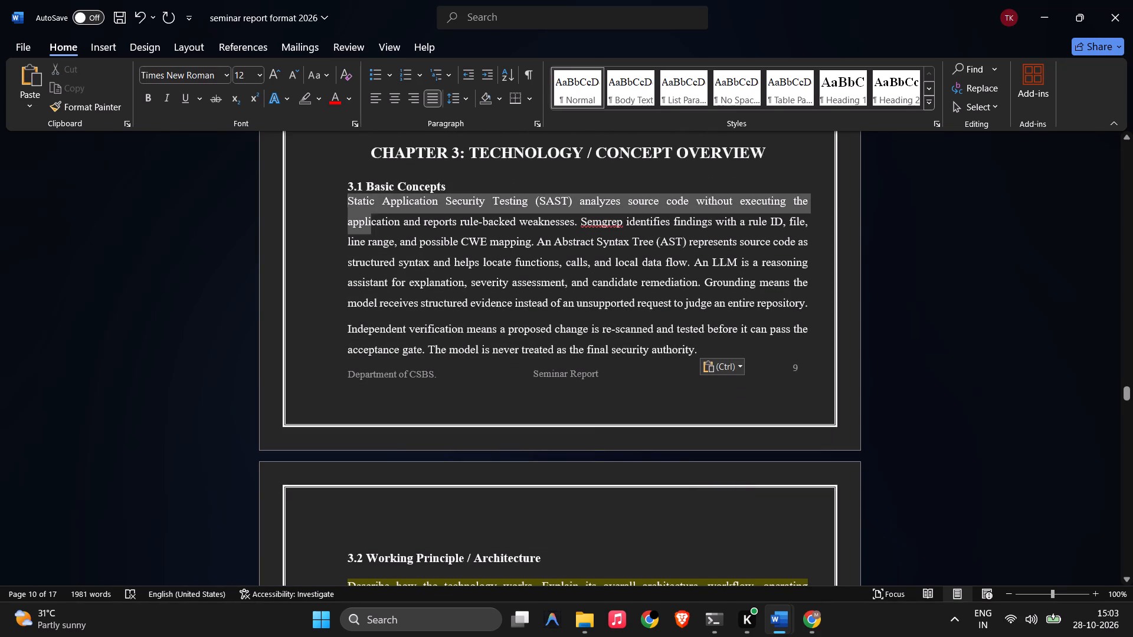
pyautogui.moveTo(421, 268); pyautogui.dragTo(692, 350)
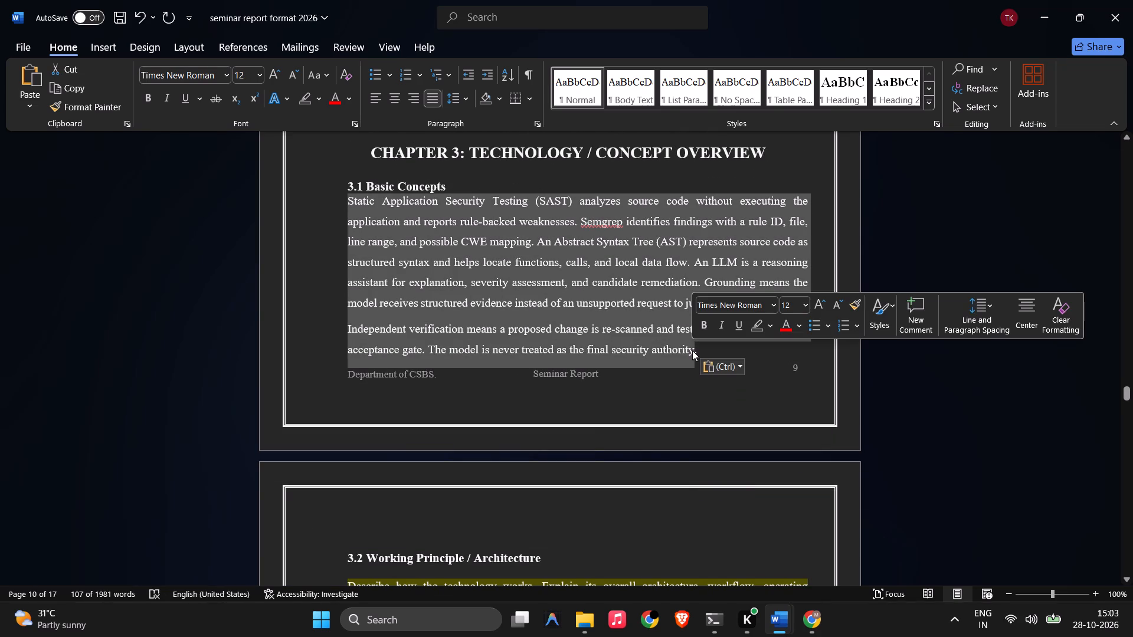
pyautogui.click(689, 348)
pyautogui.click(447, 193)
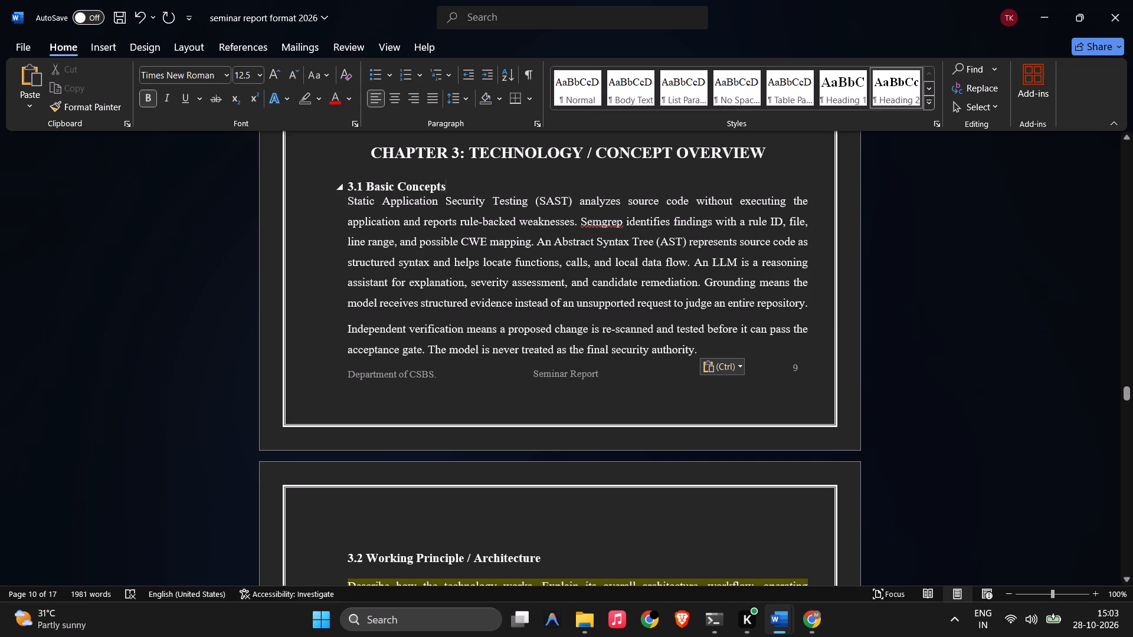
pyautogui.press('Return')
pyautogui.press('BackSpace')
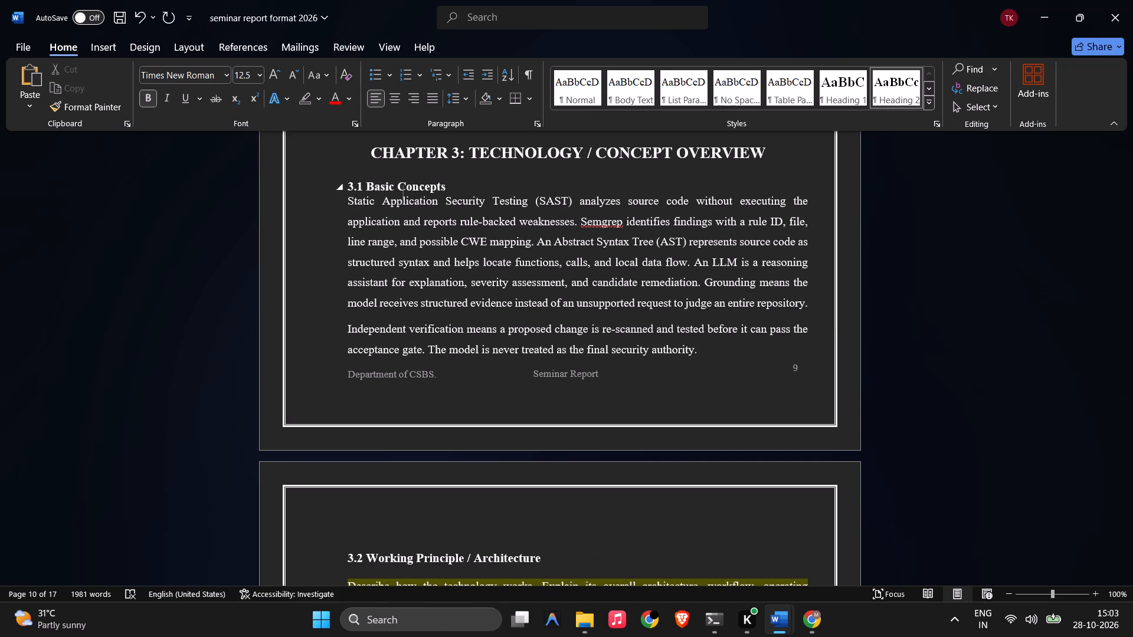
# In seminar reportg, remove the first-line indents from both paragraphs under 3.2 Working Principle and Architecture.
pyautogui.scroll(-4, 455, 176)
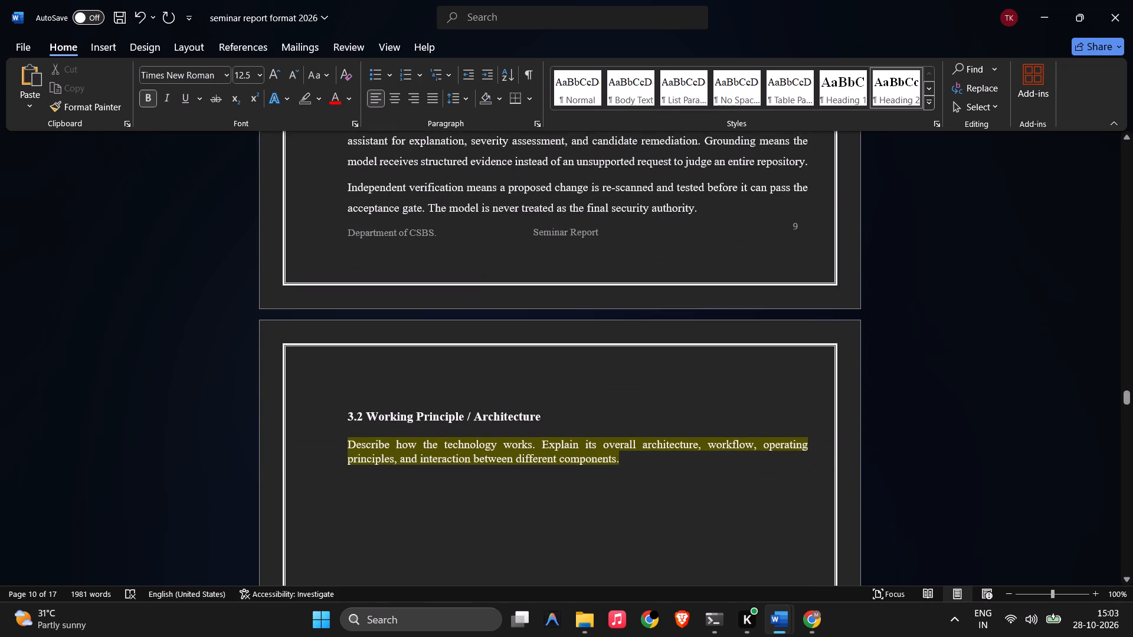
pyautogui.hotkey('alt', 'Tab')
pyautogui.scroll(-3, 500, 377)
pyautogui.hotkey('alt', 'Tab')
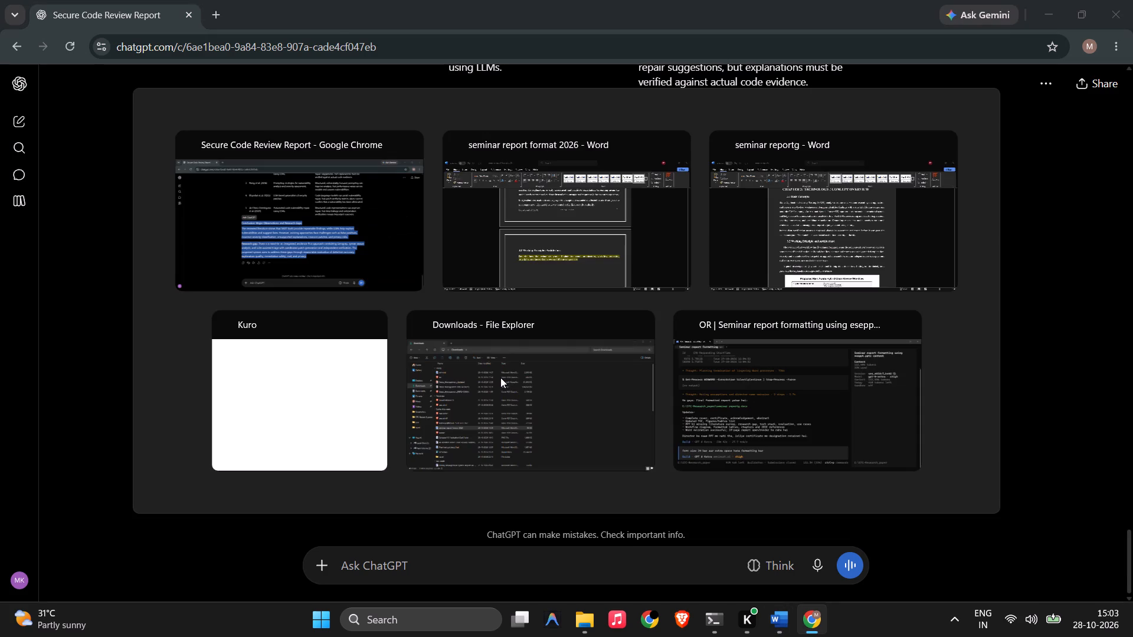
pyautogui.hotkey('alt', 'Tab')
pyautogui.scroll(-4, 500, 377)
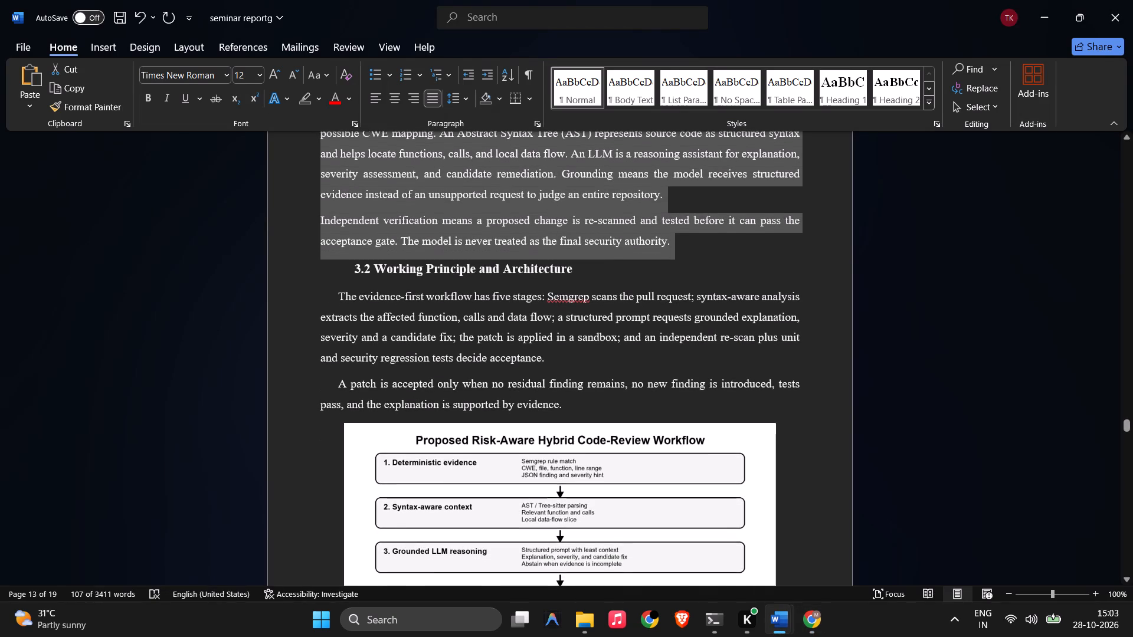
pyautogui.scroll(-2, 500, 378)
pyautogui.click(337, 191)
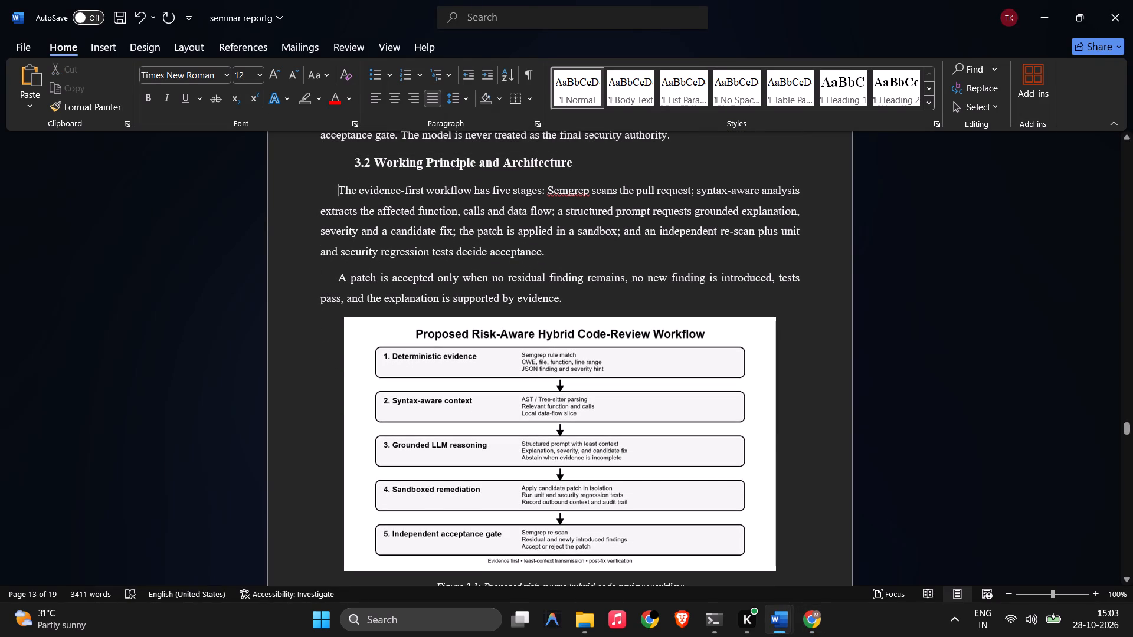
pyautogui.press('BackSpace')
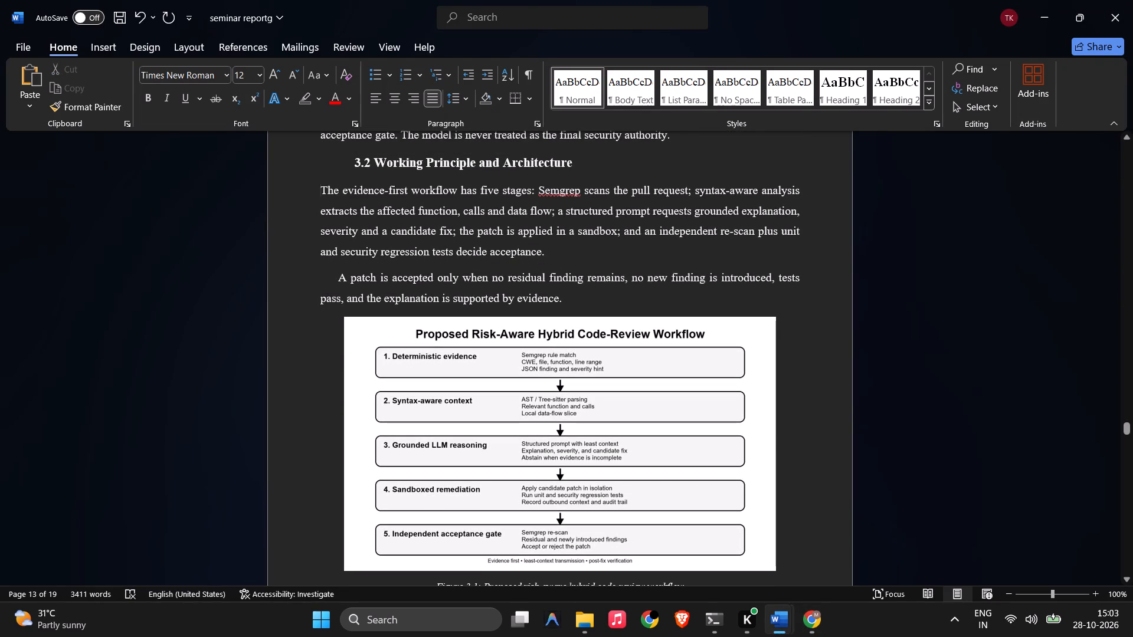
pyautogui.click(333, 278)
pyautogui.press('BackSpace')
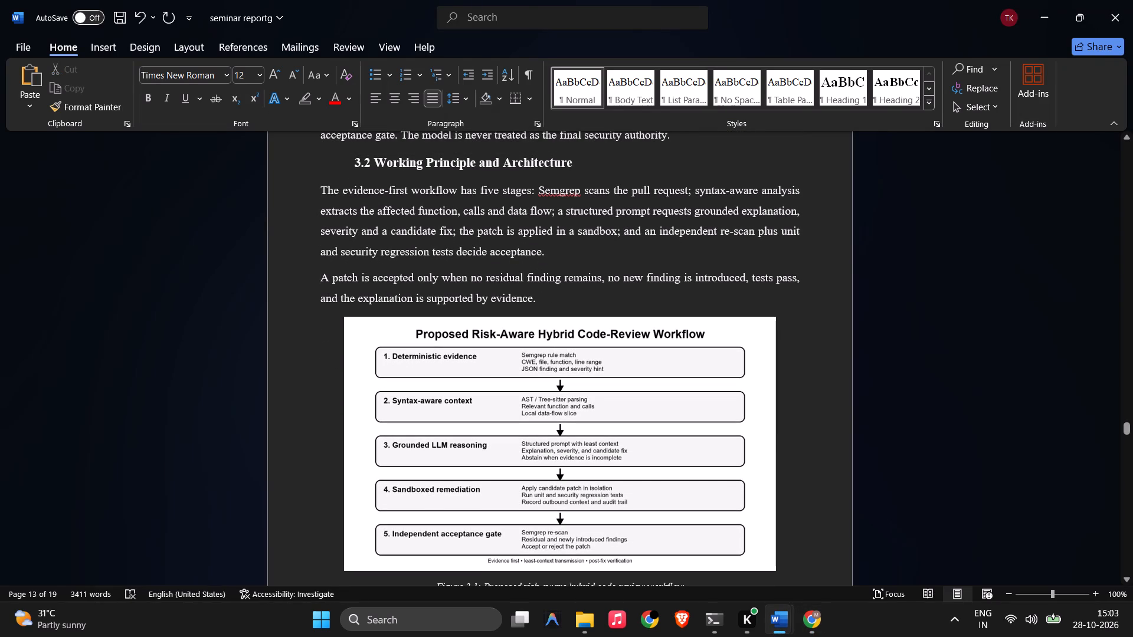
# Copy the first 3.2 paragraph, starting "The evidence-first workflow has five stages", and return to seminar report format 2026.
pyautogui.moveTo(536, 304); pyautogui.dragTo(310, 180)
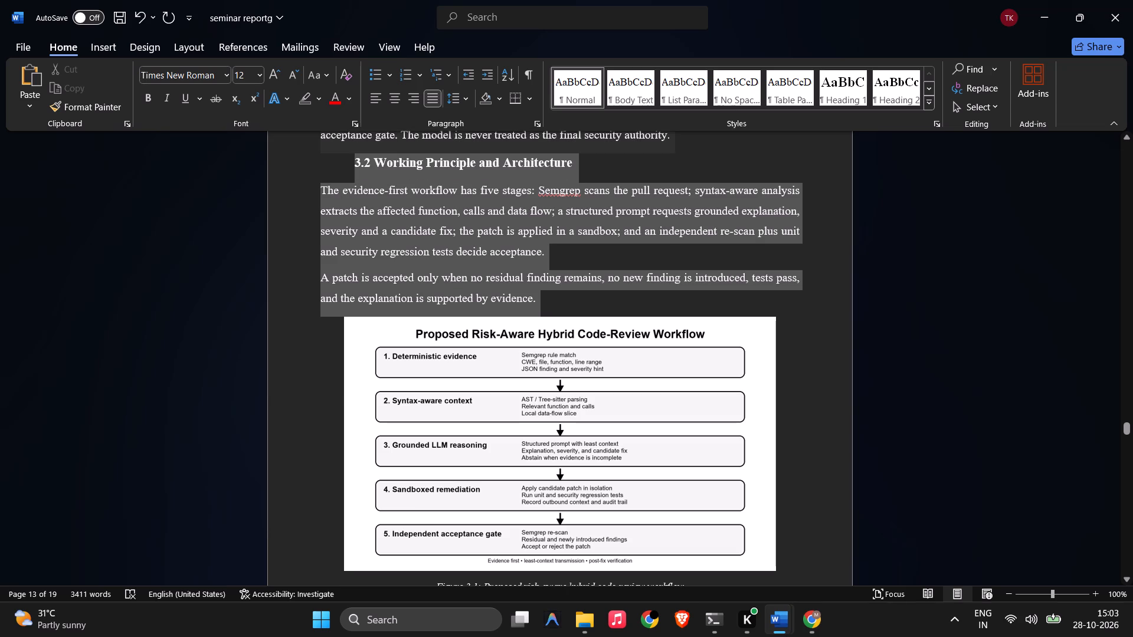
pyautogui.moveTo(310, 180); pyautogui.dragTo(320, 188)
pyautogui.click(320, 188)
pyautogui.moveTo(320, 188); pyautogui.dragTo(536, 241)
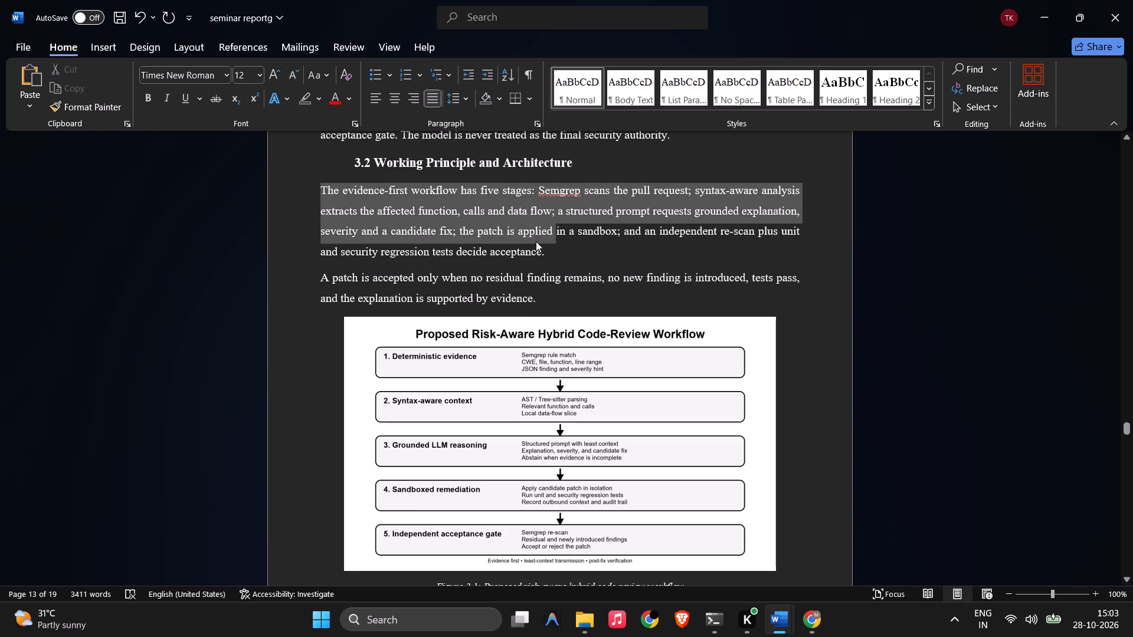
pyautogui.moveTo(536, 241); pyautogui.dragTo(548, 249)
pyautogui.hotkey('ctrl', 'c')
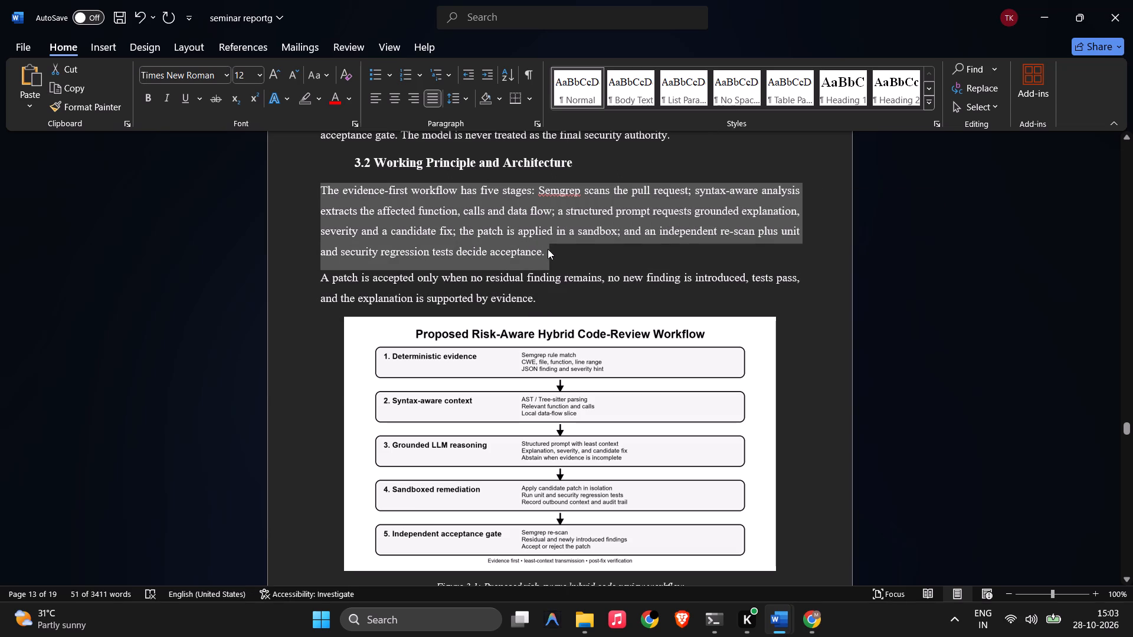
pyautogui.hotkey('alt', 'Tab')
pyautogui.hotkey('alt', 'Tab')
pyautogui.hotkey('alt', 'Tab')
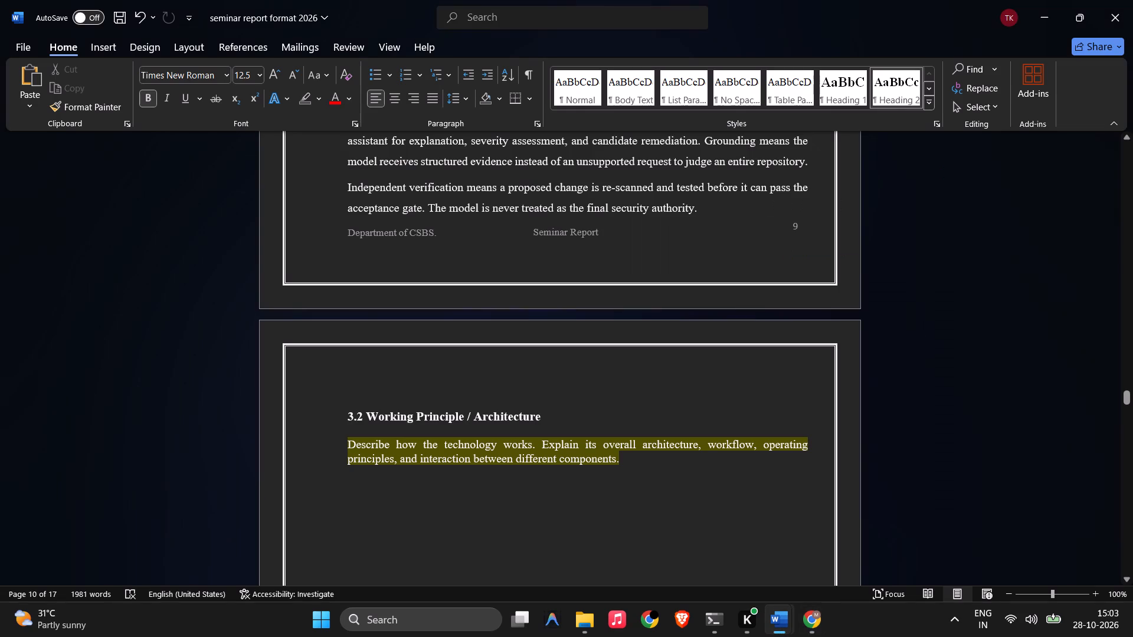
# Clear the yellow highlighting from the 3.2 Working Principle / Architecture placeholder and replace its text with the copied workflow paragraph.
pyautogui.moveTo(627, 457); pyautogui.dragTo(370, 449)
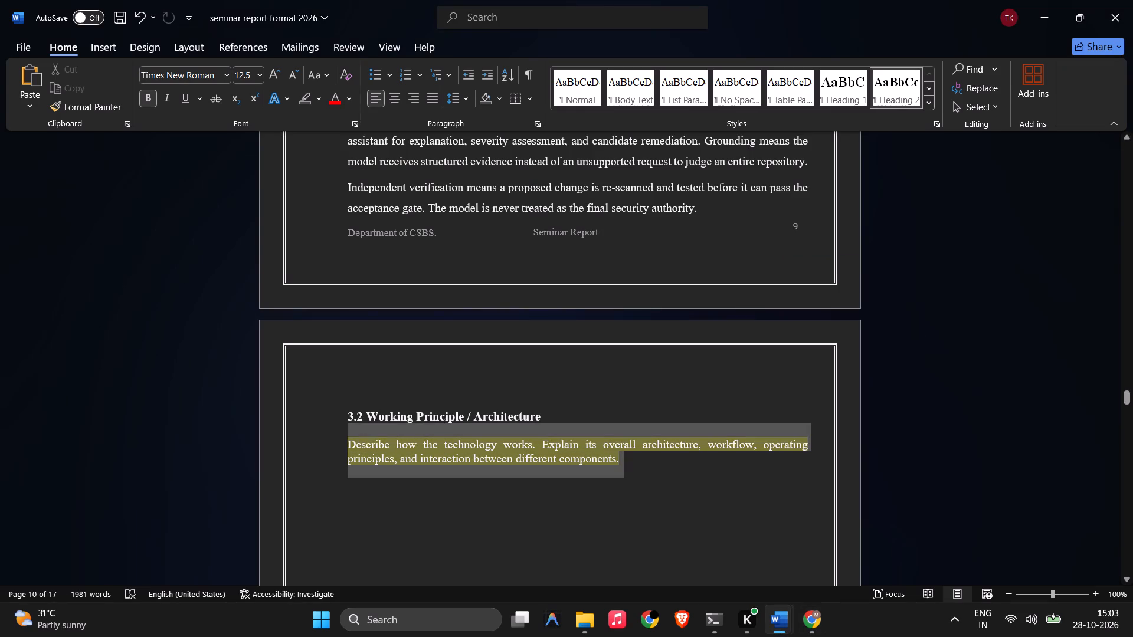
pyautogui.moveTo(370, 449); pyautogui.dragTo(359, 452)
pyautogui.click(359, 452)
pyautogui.moveTo(624, 456); pyautogui.dragTo(572, 455)
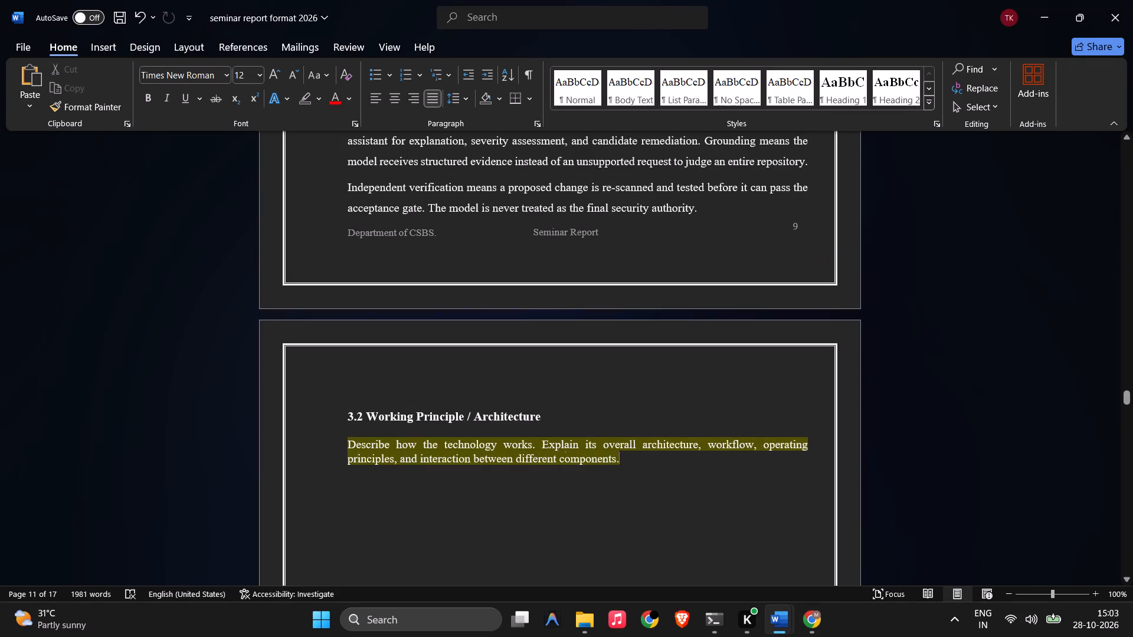
pyautogui.moveTo(572, 455); pyautogui.dragTo(364, 445)
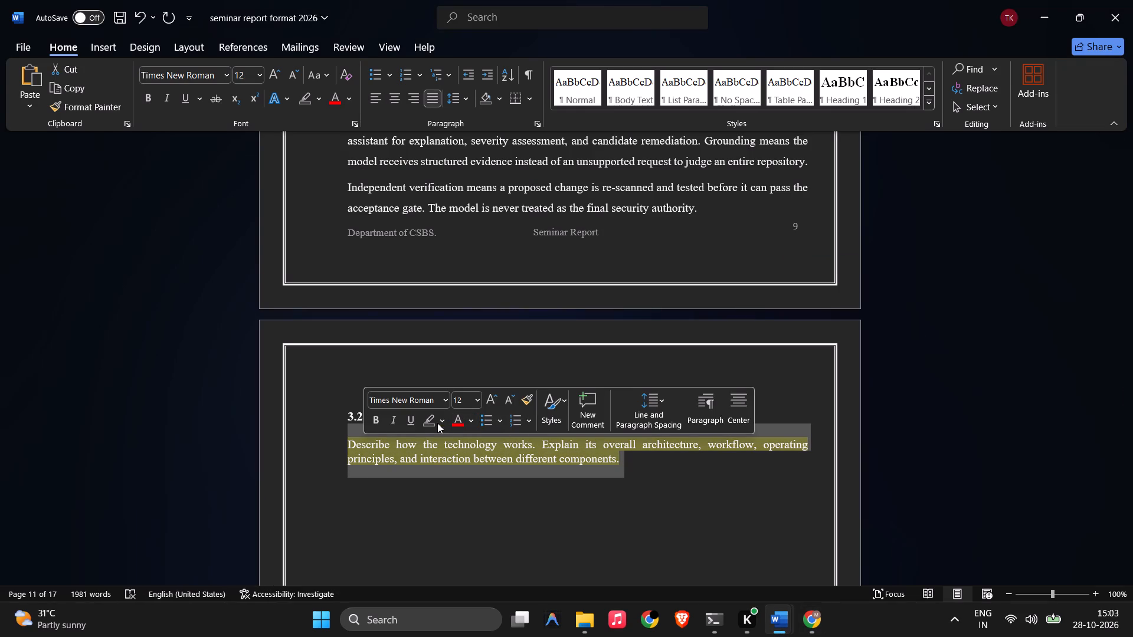
pyautogui.click(427, 420)
pyautogui.moveTo(621, 464); pyautogui.dragTo(389, 451)
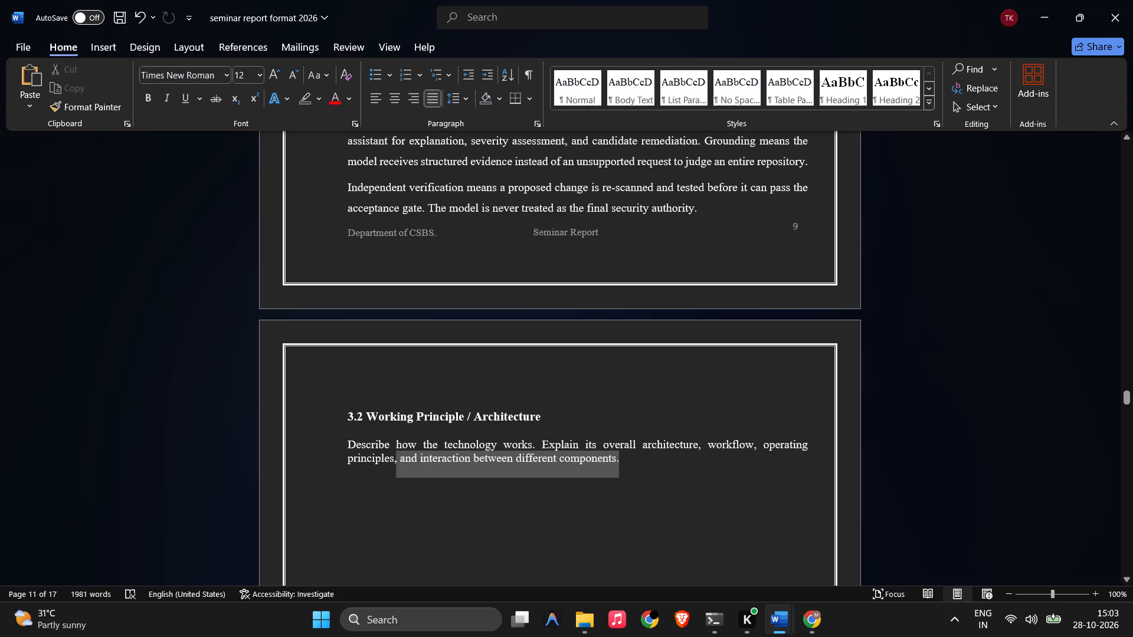
pyautogui.moveTo(389, 451); pyautogui.dragTo(357, 448)
pyautogui.hotkey('ctrl', 'v')
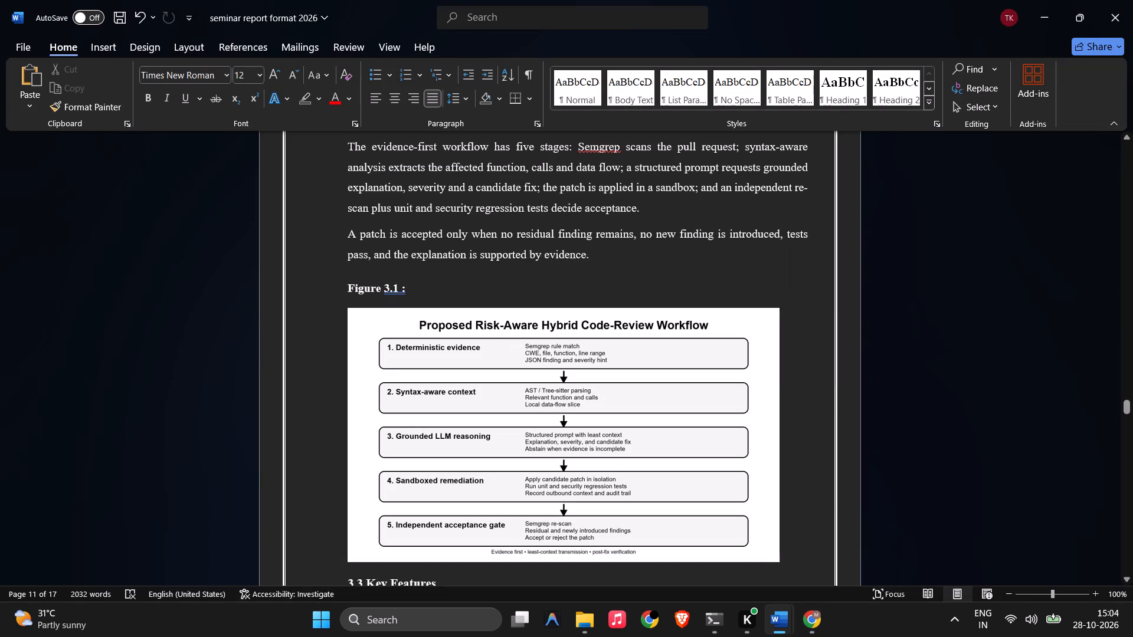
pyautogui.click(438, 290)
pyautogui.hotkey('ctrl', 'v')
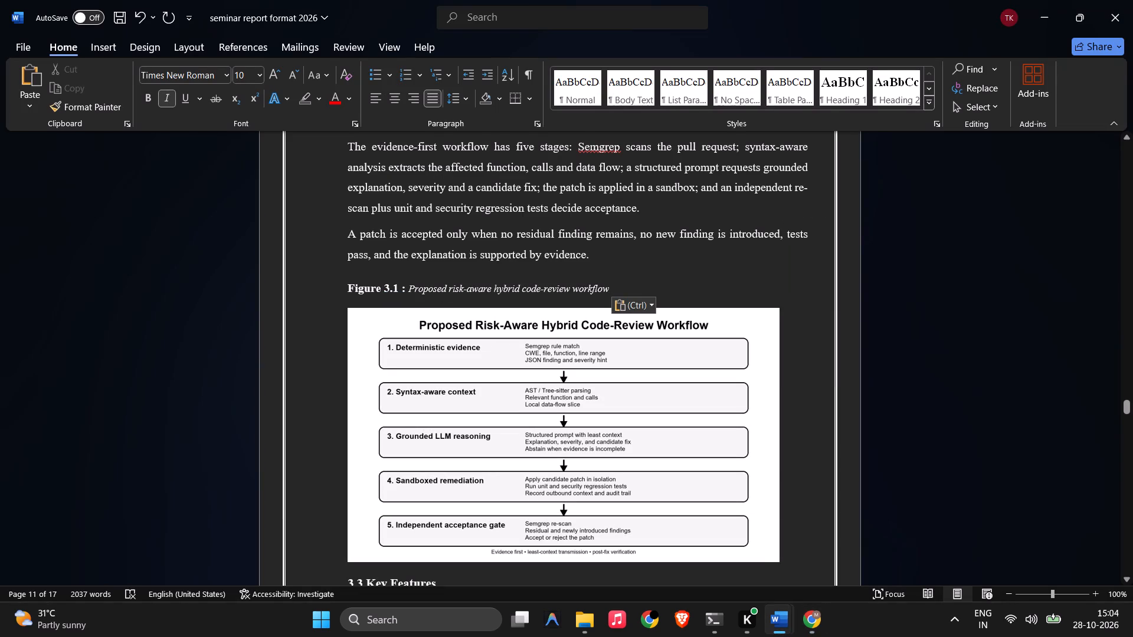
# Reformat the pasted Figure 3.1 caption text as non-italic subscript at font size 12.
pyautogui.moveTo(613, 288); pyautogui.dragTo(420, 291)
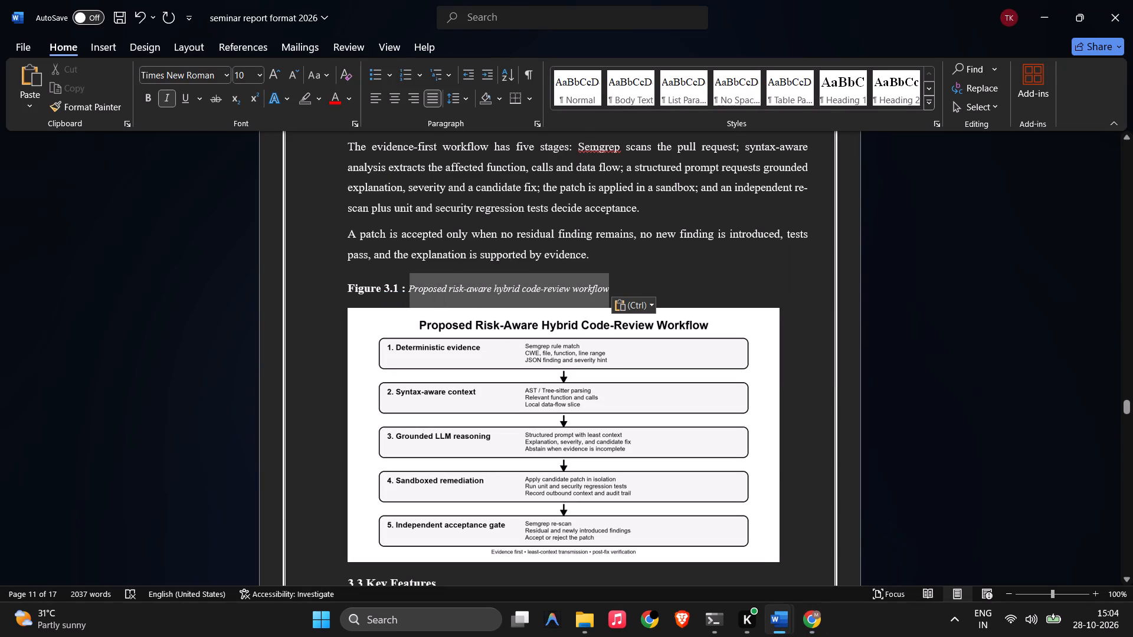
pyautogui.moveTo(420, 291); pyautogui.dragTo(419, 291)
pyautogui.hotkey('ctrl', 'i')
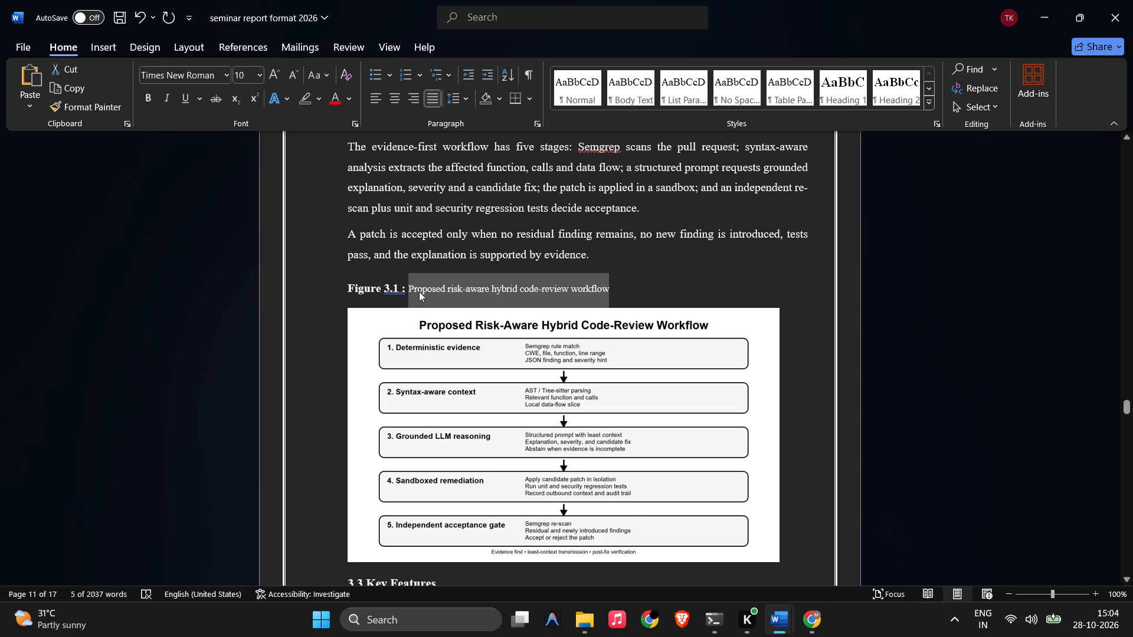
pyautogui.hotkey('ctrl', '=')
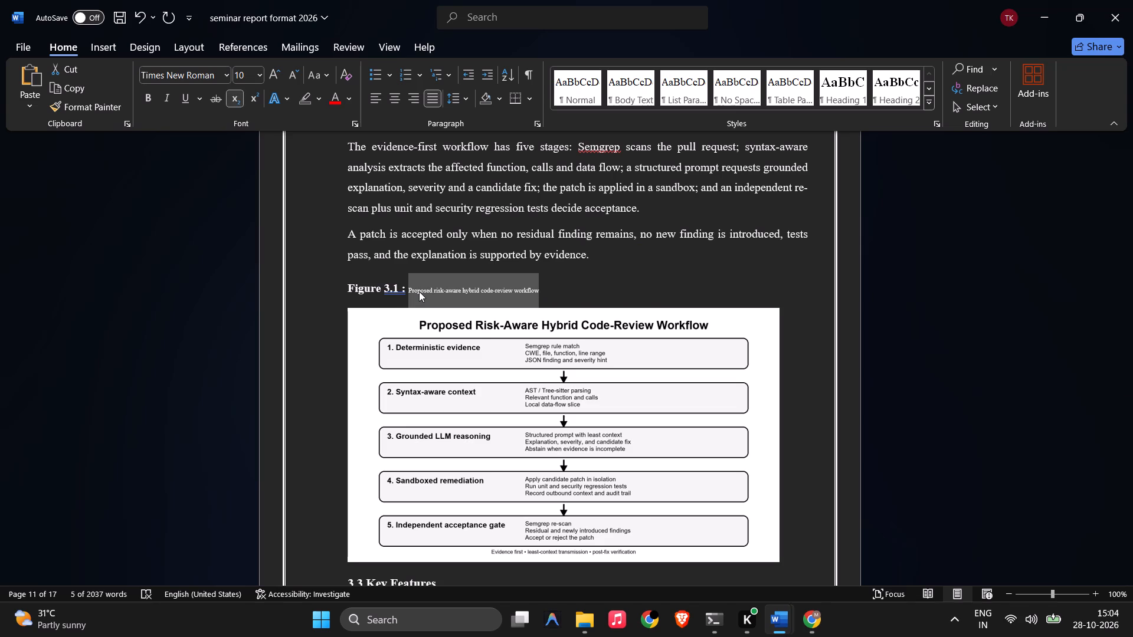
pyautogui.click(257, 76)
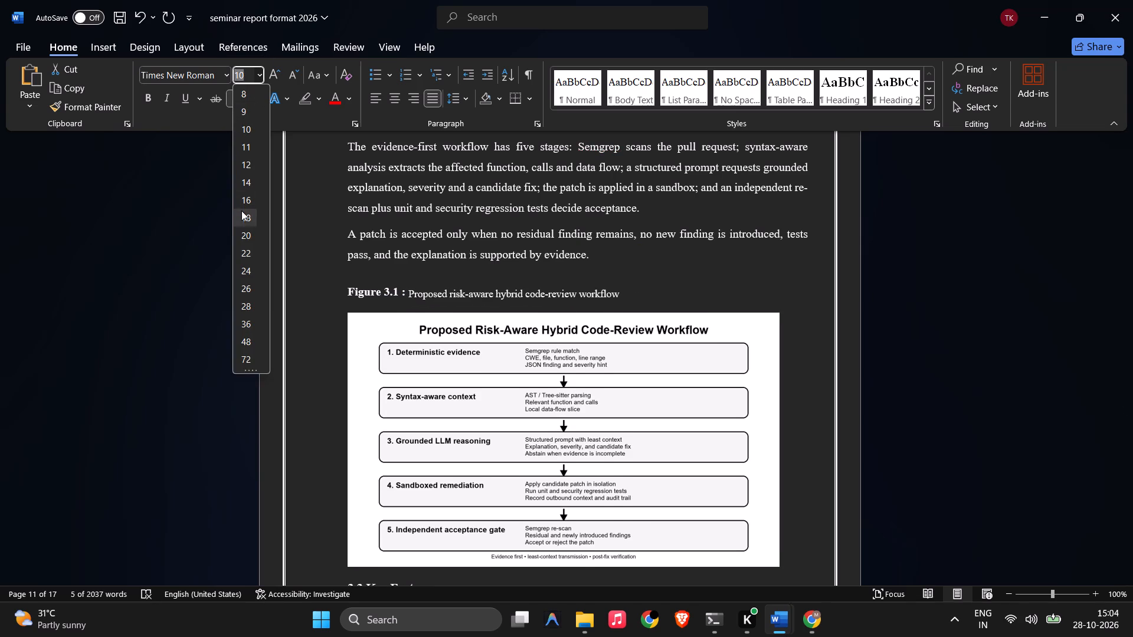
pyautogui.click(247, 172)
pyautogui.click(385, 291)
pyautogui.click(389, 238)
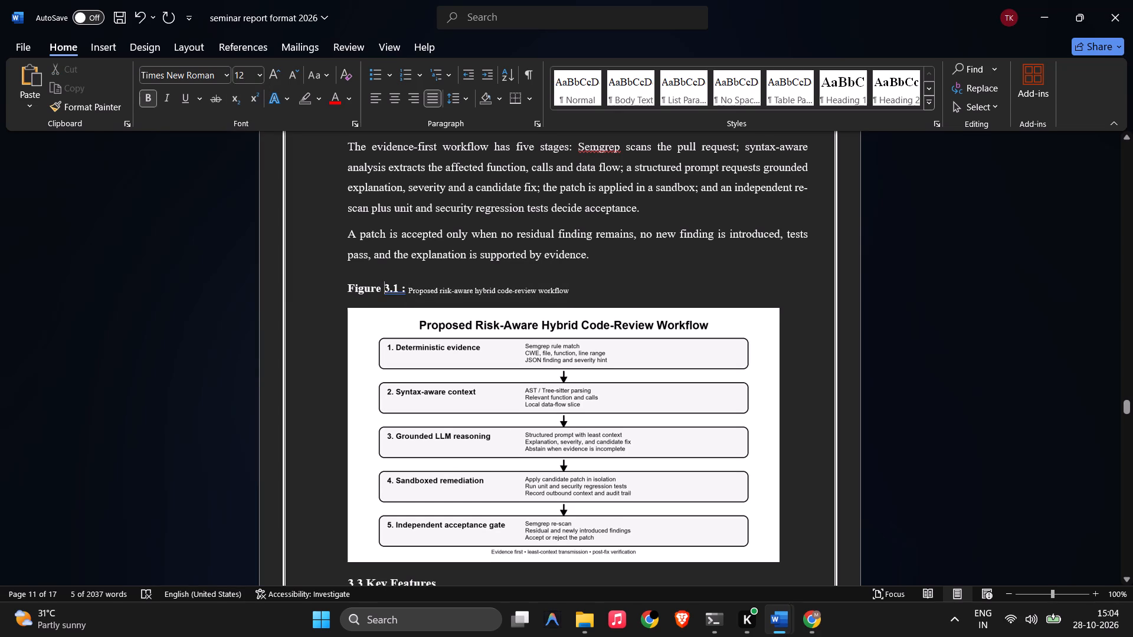
# Set the font size of the bold "Figure 3.1 :" label to 12.
pyautogui.moveTo(408, 287); pyautogui.dragTo(363, 285)
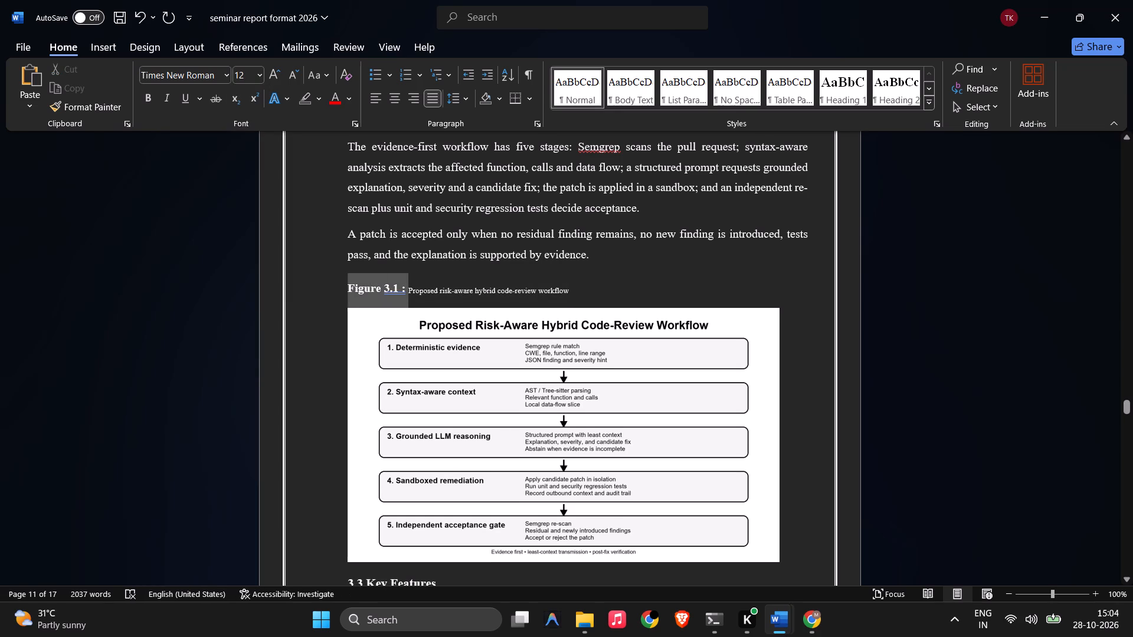
pyautogui.moveTo(363, 285); pyautogui.dragTo(359, 285)
pyautogui.click(256, 66)
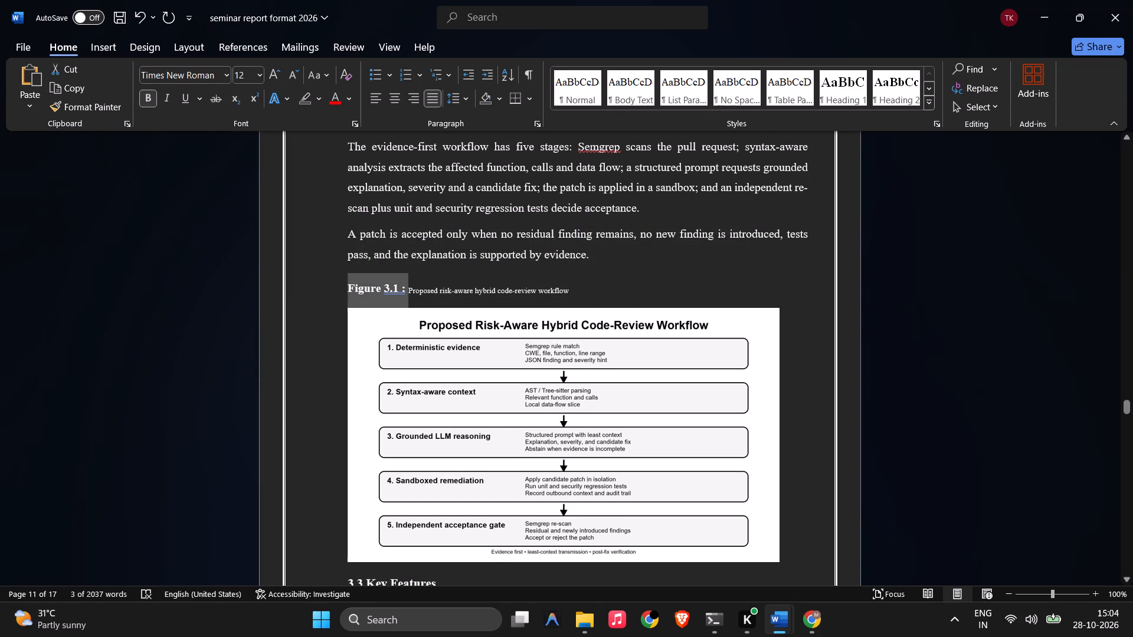
pyautogui.click(259, 75)
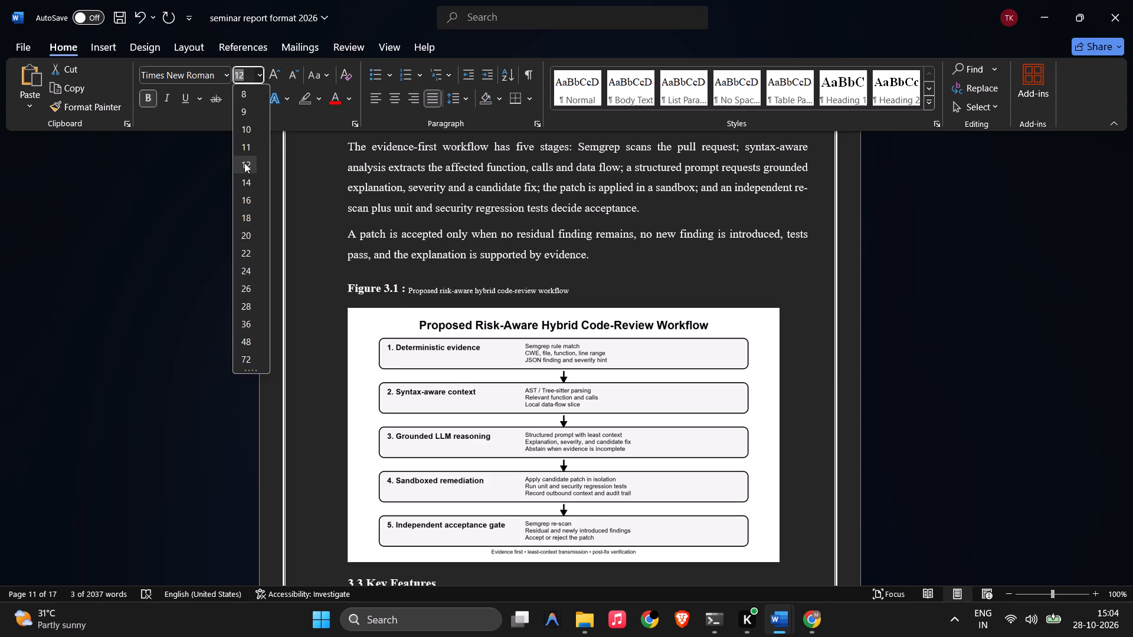
pyautogui.click(244, 163)
# Replace the caption text after "Figure 3.1 :" with "Proposed Approach" and save seminar report format 2026.
pyautogui.moveTo(589, 294); pyautogui.dragTo(469, 287)
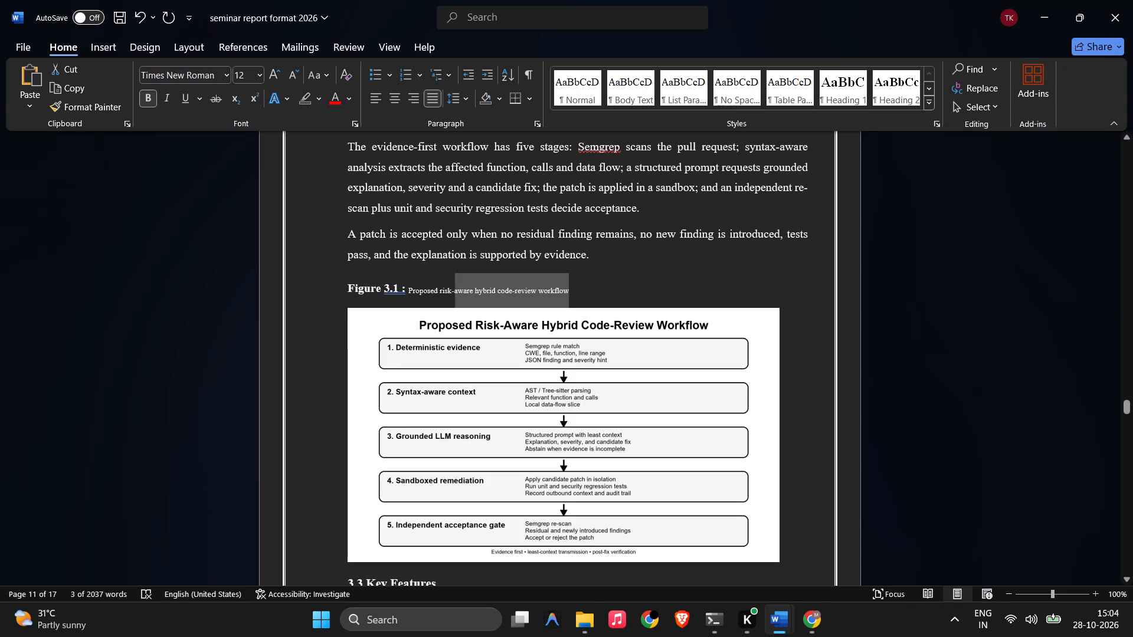
pyautogui.moveTo(469, 287); pyautogui.dragTo(423, 290)
pyautogui.press('BackSpace')
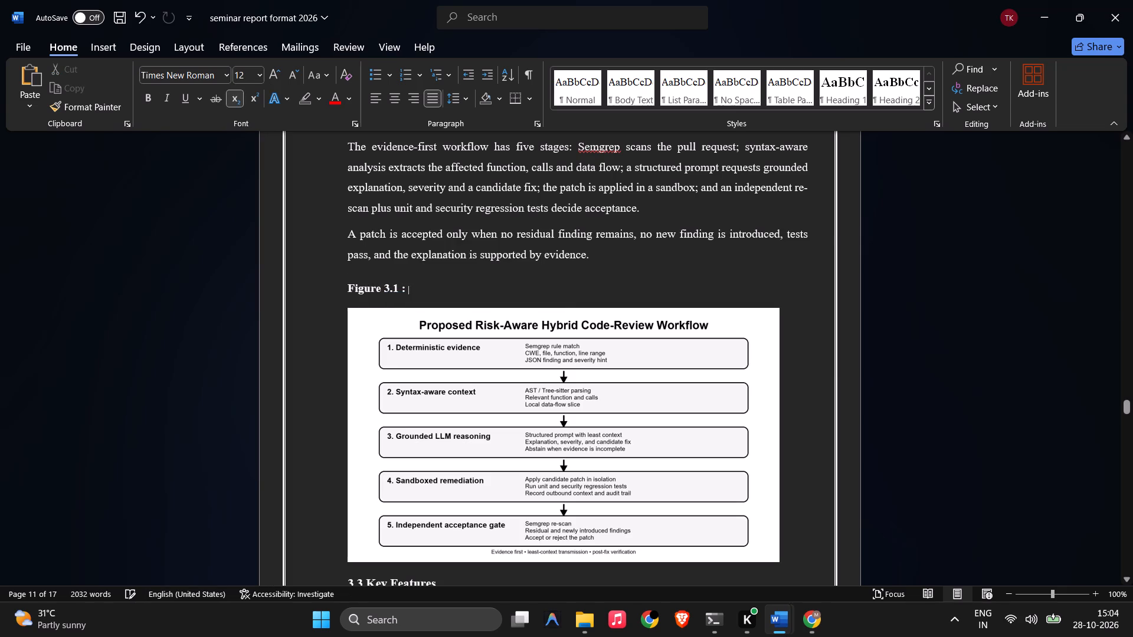
pyautogui.press('BackSpace')
pyautogui.hotkey('shift', 'p')
pyautogui.write('ropos')
pyautogui.write('ed')
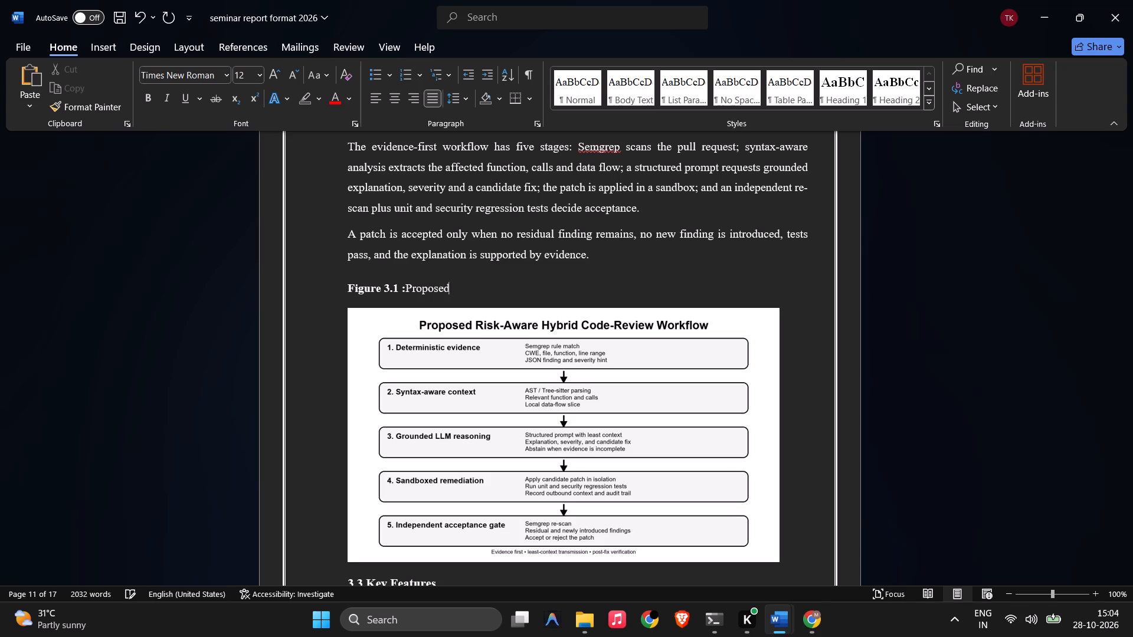
pyautogui.press('space')
pyautogui.hotkey('alt', 'Tab')
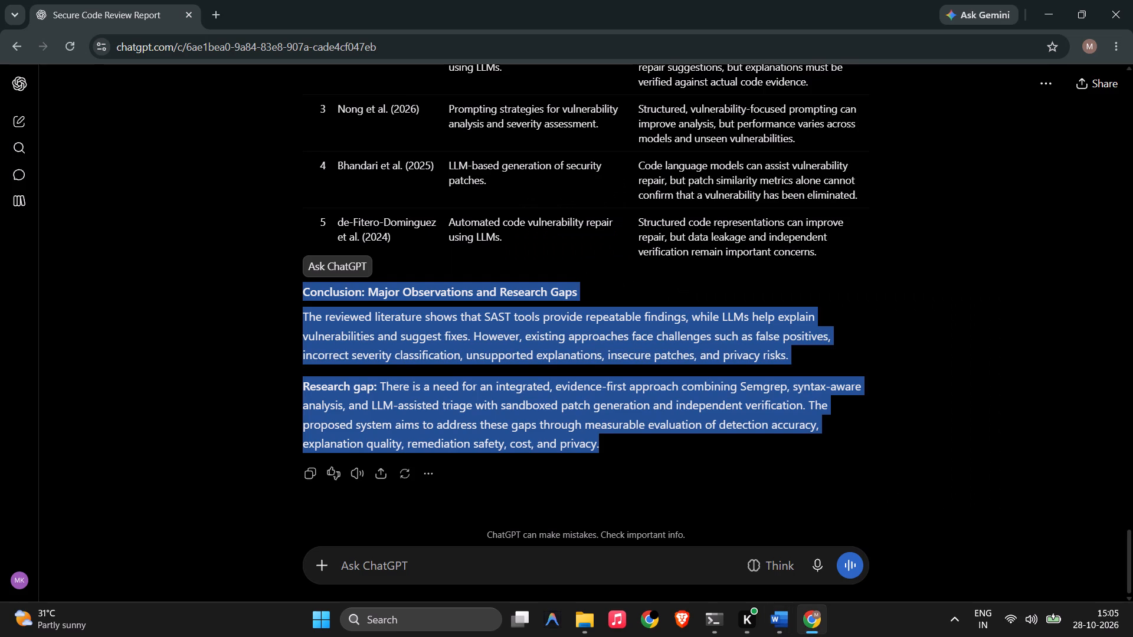
pyautogui.hotkey('alt', 'Tab')
pyautogui.write('Approach')
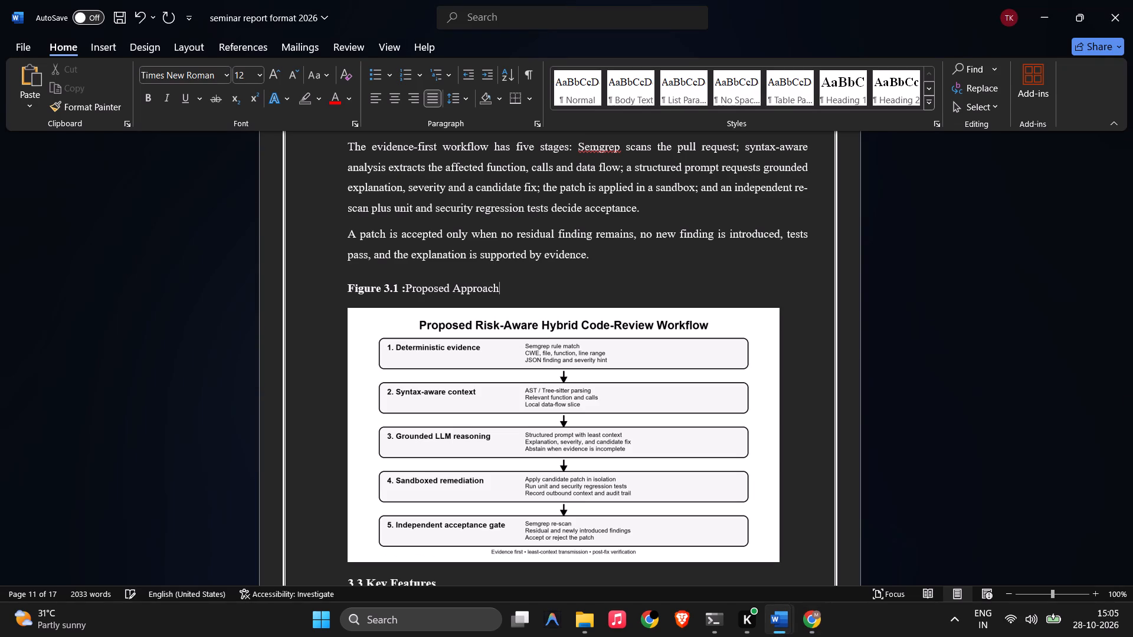
pyautogui.hotkey('ctrl', 's')
# Copy the six key-feature bullets from seminar reportg over the highlighted 3.3 Key Features placeholder in seminar report format 2026, leaving no blank line after them.
pyautogui.scroll(-6, 423, 290)
pyautogui.hotkey('alt', 'Tab')
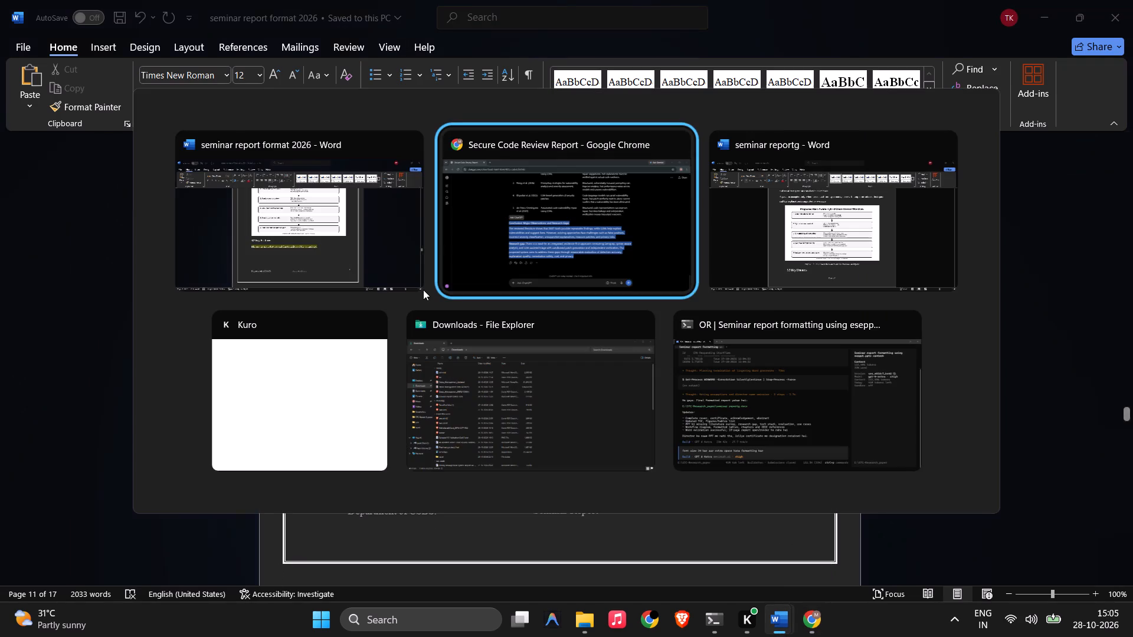
pyautogui.hotkey('alt', 'Tab')
pyautogui.scroll(-11, 432, 293)
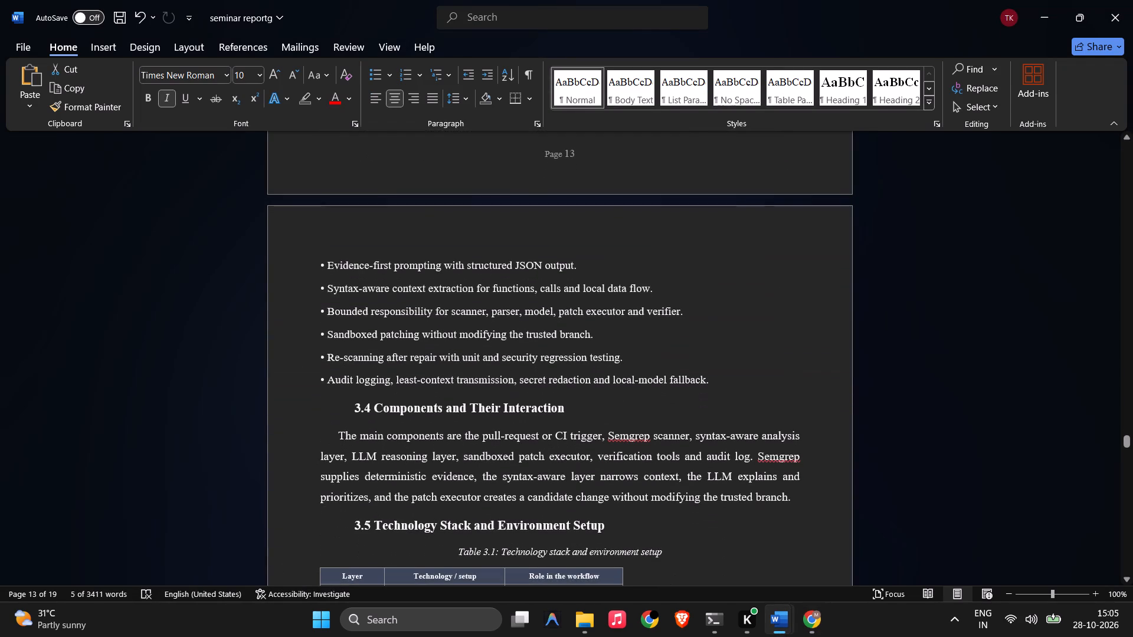
pyautogui.moveTo(316, 266); pyautogui.dragTo(489, 335)
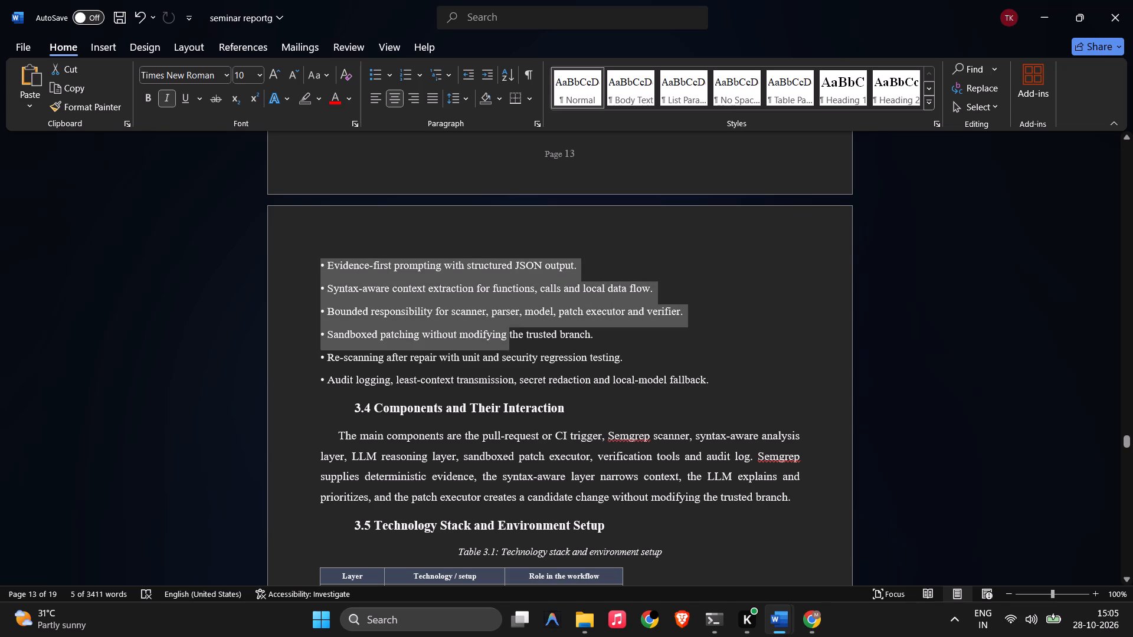
pyautogui.moveTo(489, 335); pyautogui.dragTo(733, 382)
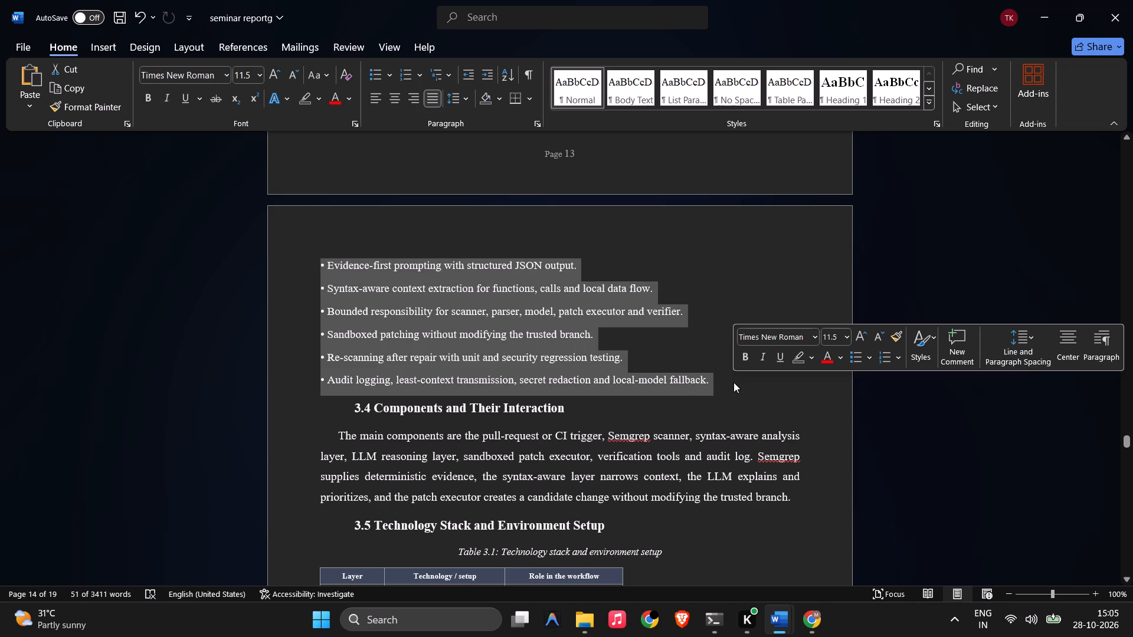
pyautogui.hotkey('ctrl', 'c')
pyautogui.hotkey('alt', 'Tab')
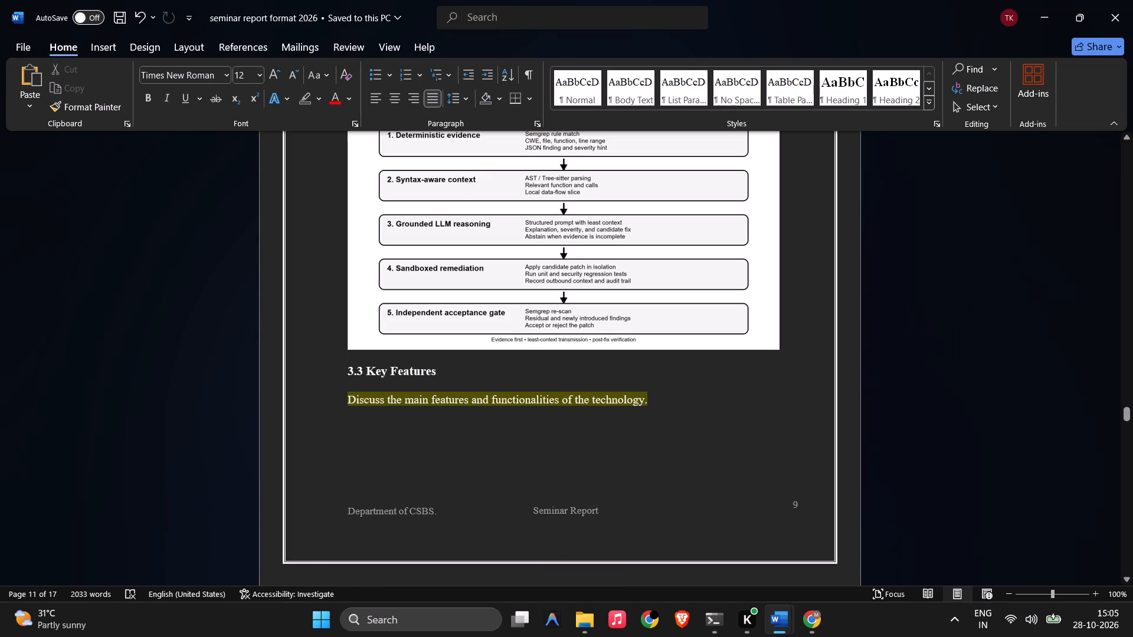
pyautogui.moveTo(688, 404); pyautogui.dragTo(357, 413)
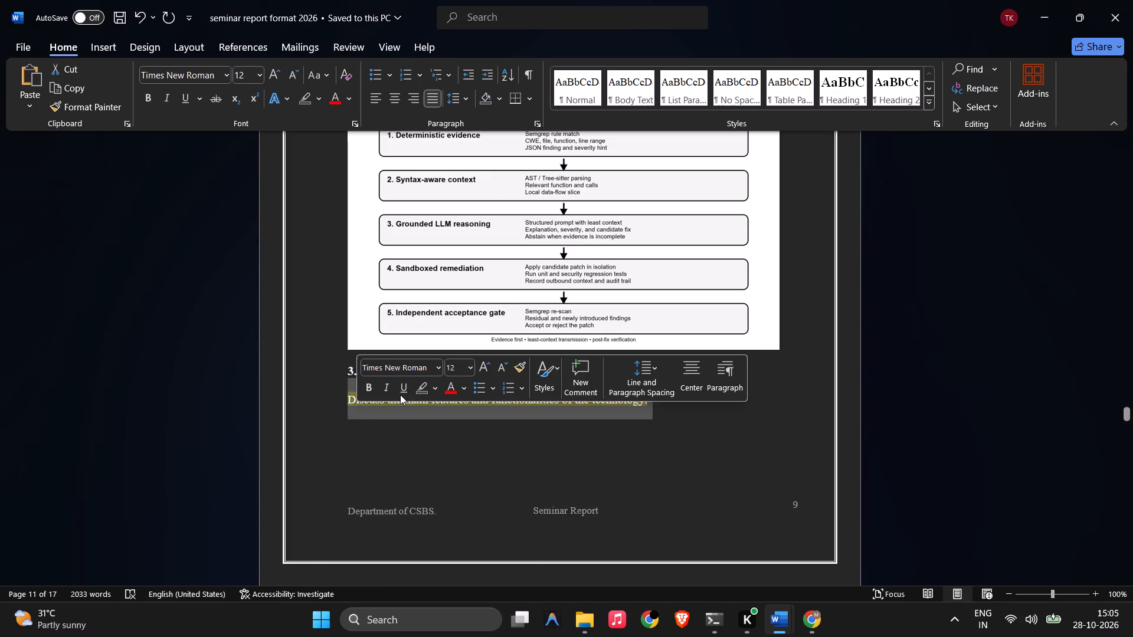
pyautogui.click(419, 394)
pyautogui.click(666, 435)
pyautogui.moveTo(660, 403); pyautogui.dragTo(361, 409)
pyautogui.hotkey('ctrl', 'v')
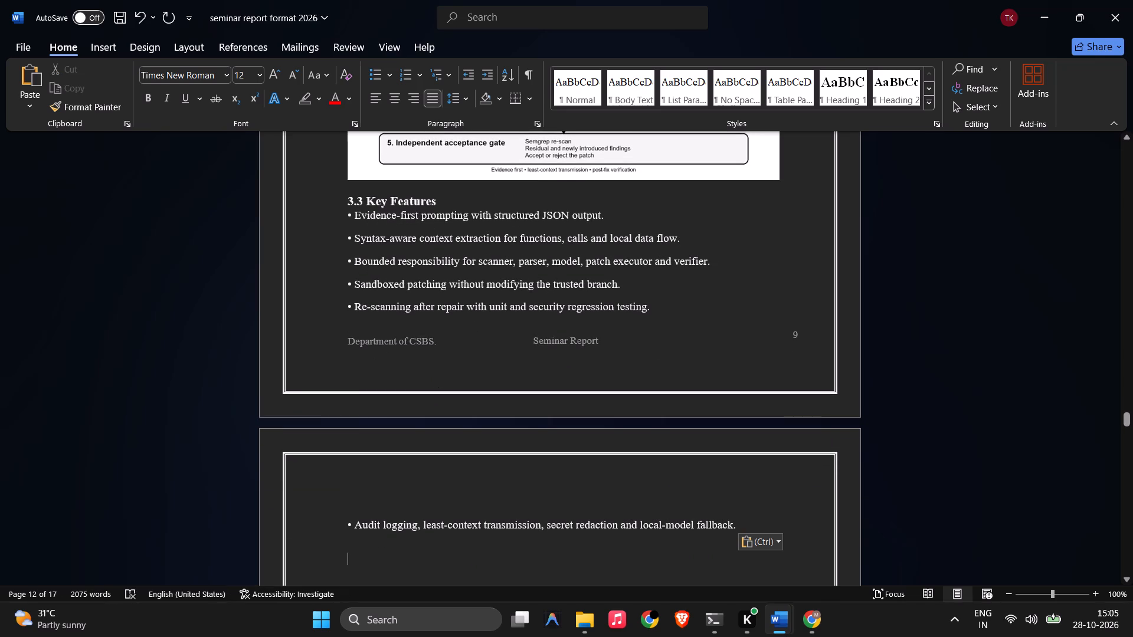
pyautogui.press('BackSpace')
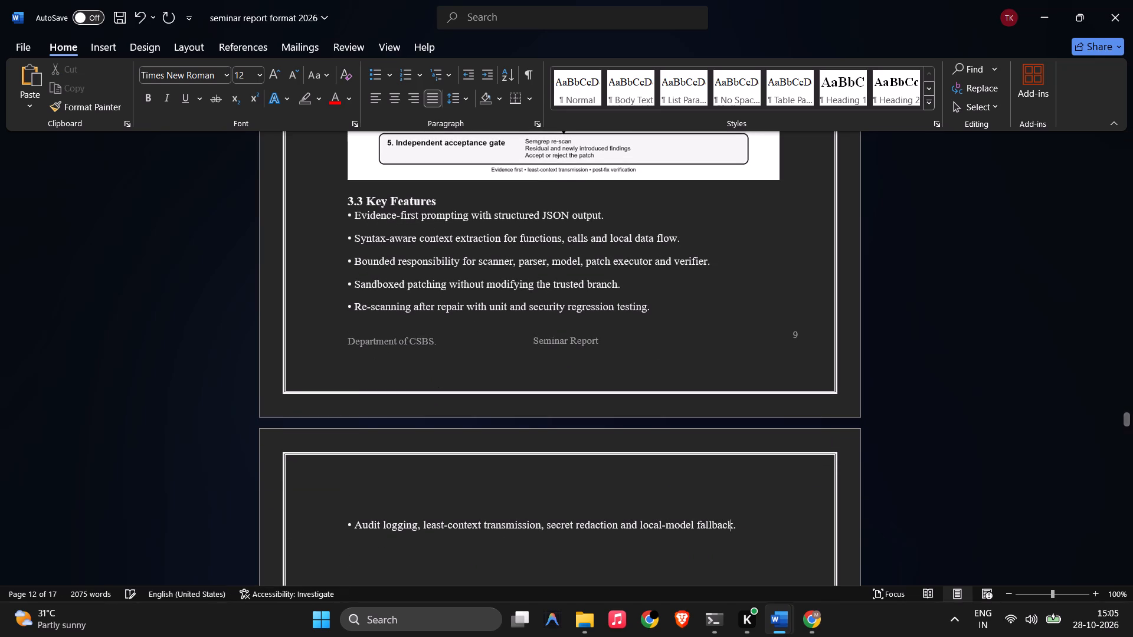
# Set the font size of all six bullets under 3.3 Key Features to 12.
pyautogui.moveTo(743, 532); pyautogui.dragTo(371, 268)
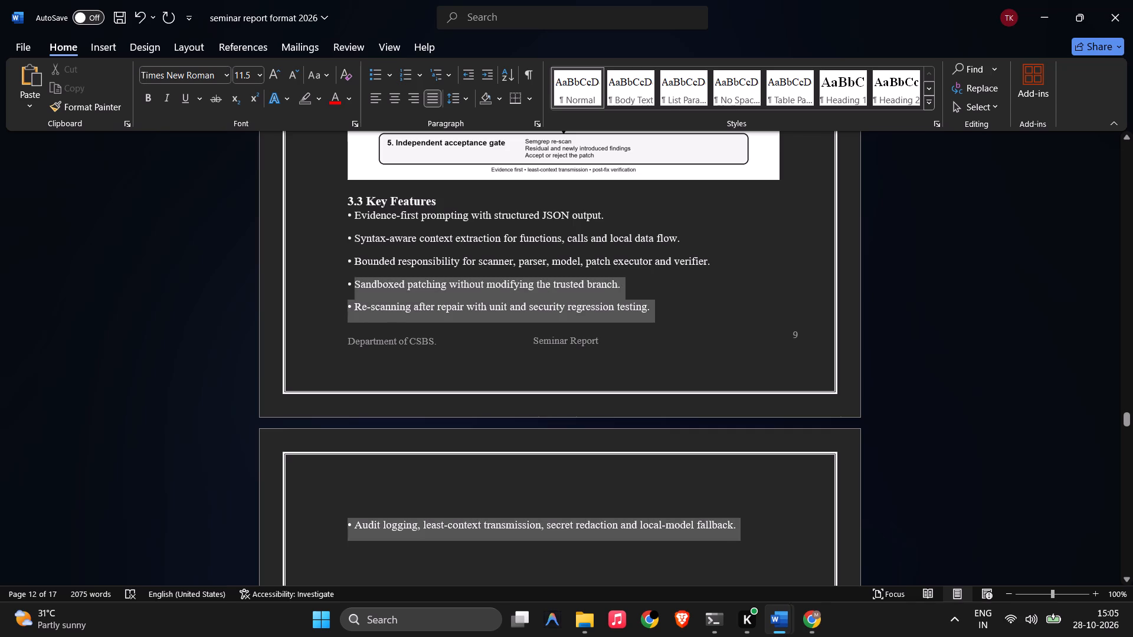
pyautogui.moveTo(371, 268); pyautogui.dragTo(347, 216)
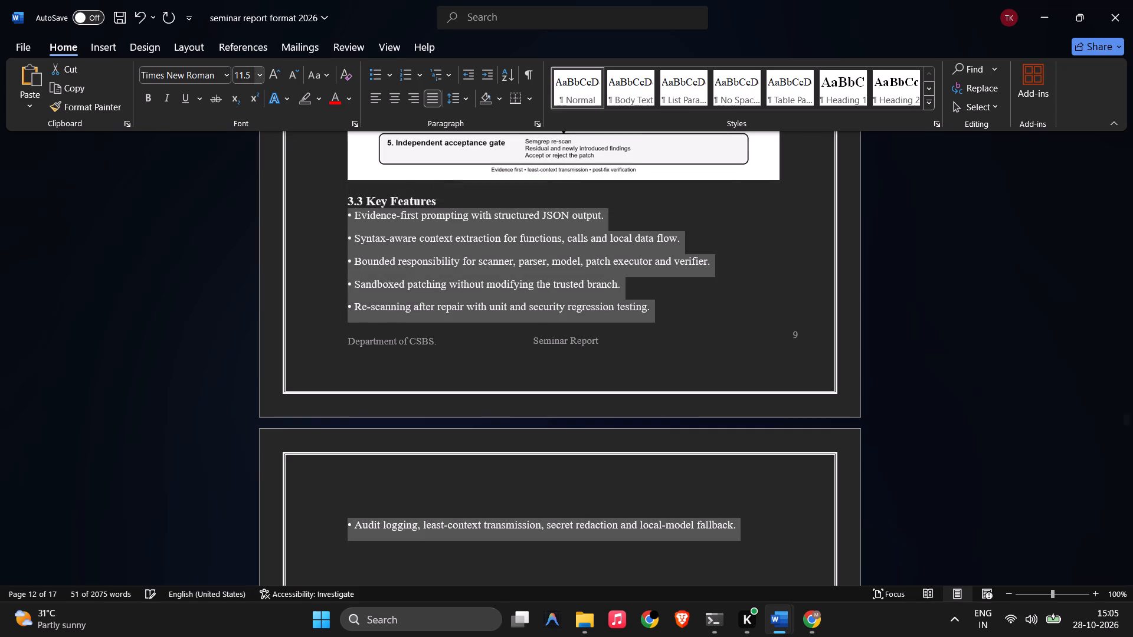
pyautogui.click(253, 73)
pyautogui.click(258, 76)
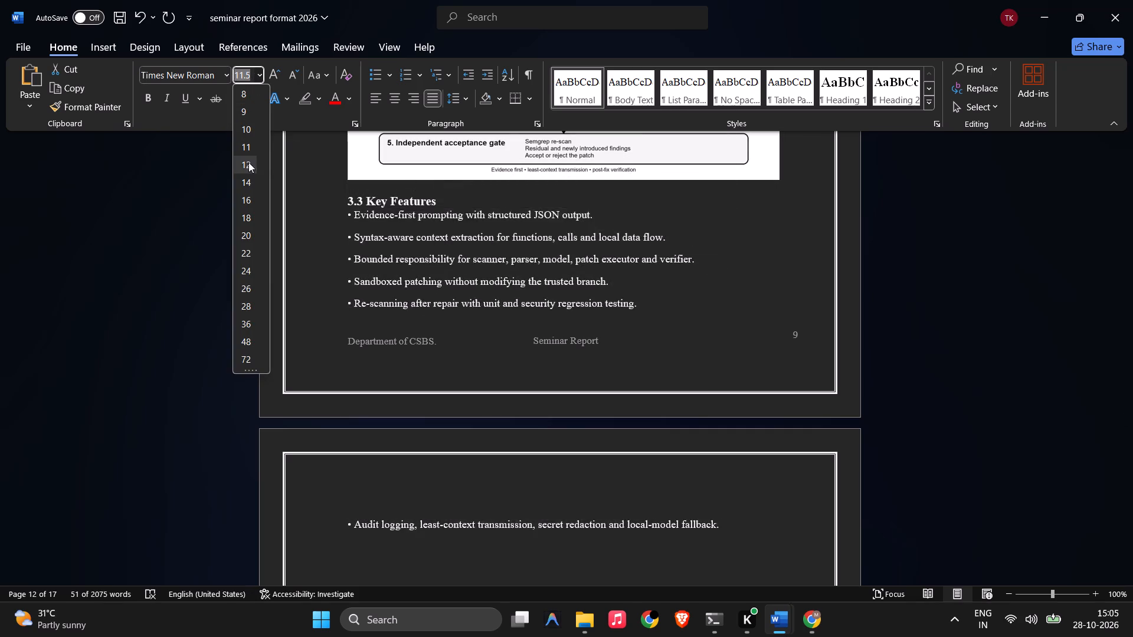
pyautogui.click(248, 164)
# Compare the remaining Table 3.1 and section 3.4 placeholders with seminar reportg, and review the filled text back to the Chapter 2 conclusion.
pyautogui.scroll(-8, 381, 262)
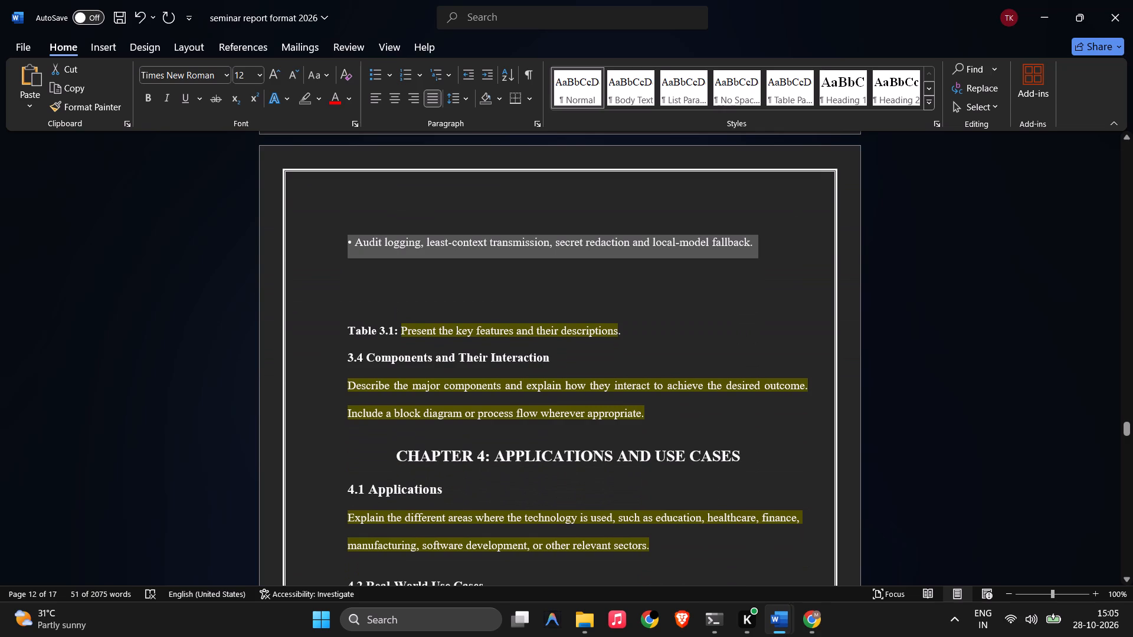
pyautogui.hotkey('alt', 'Tab')
pyautogui.scroll(-3, 394, 310)
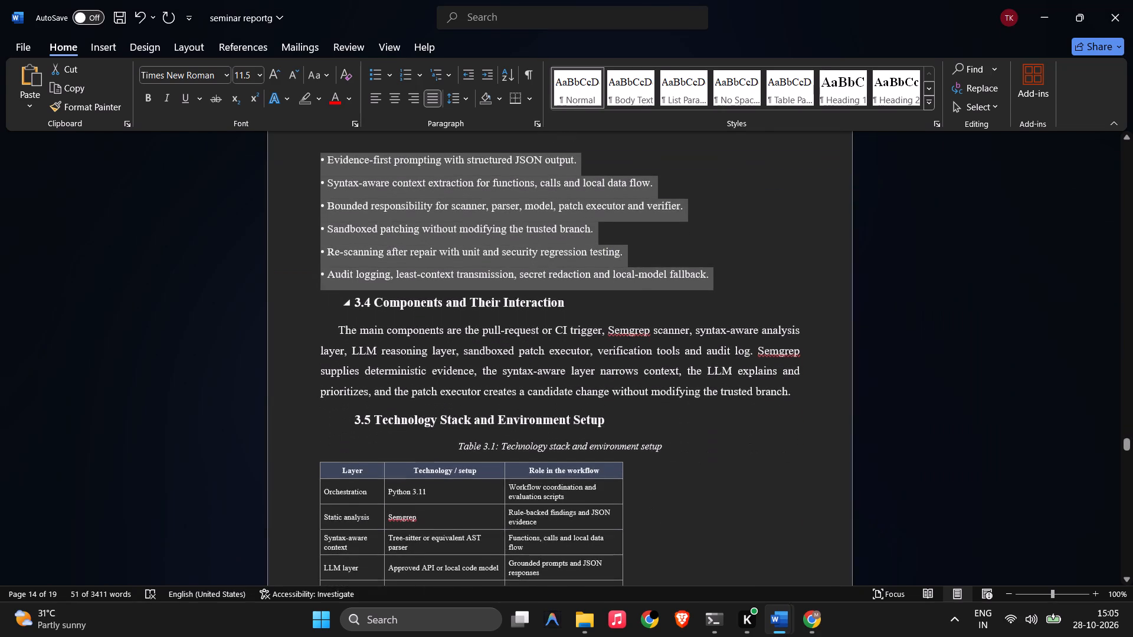
pyautogui.scroll(-3, 394, 310)
pyautogui.hotkey('alt', 'Tab')
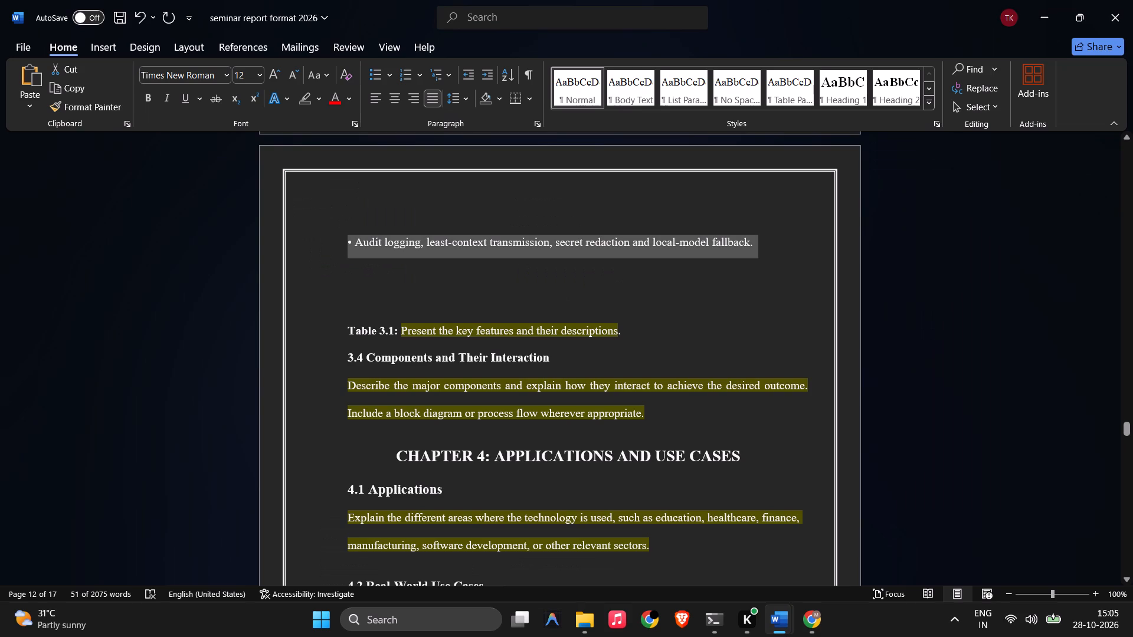
pyautogui.scroll(14, 460, 313)
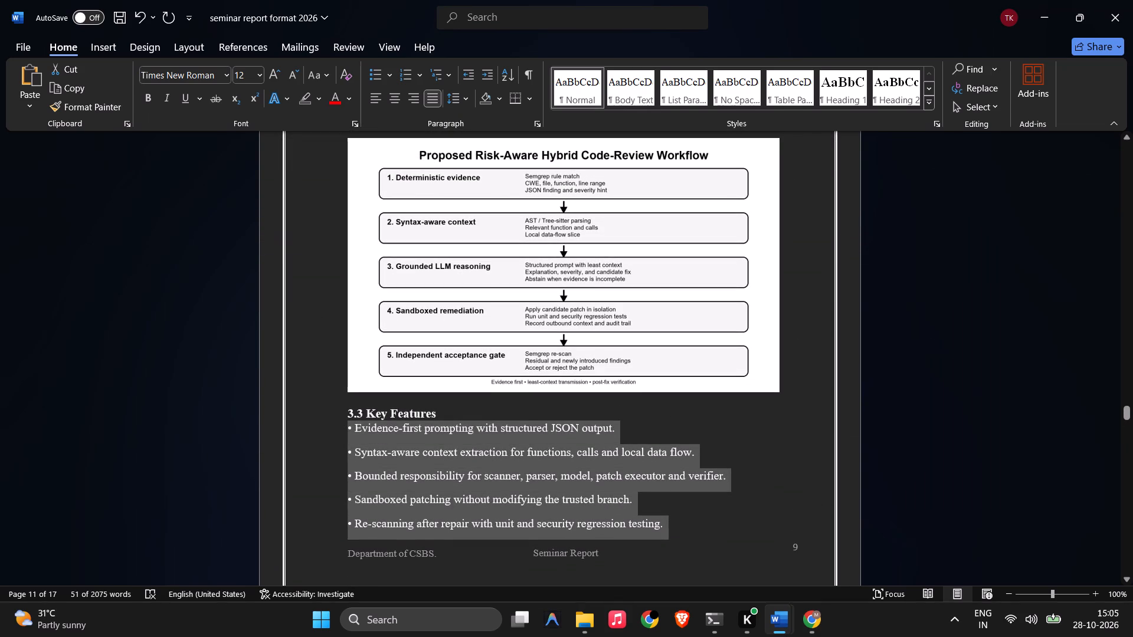
pyautogui.scroll(6, 461, 313)
pyautogui.scroll(16, 461, 313)
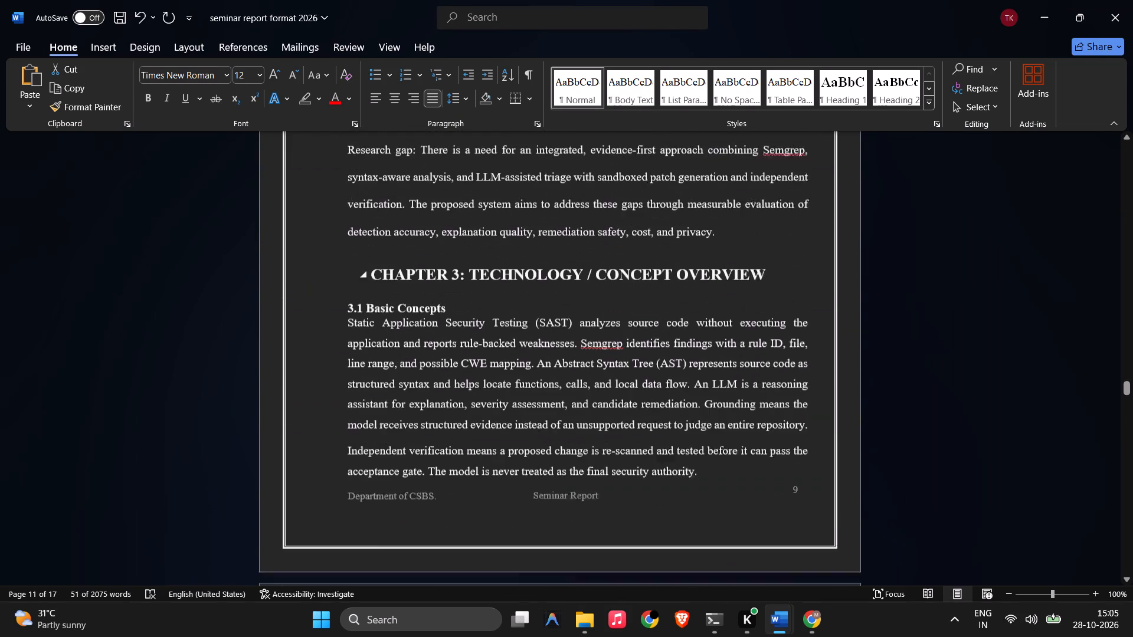
pyautogui.scroll(7, 434, 331)
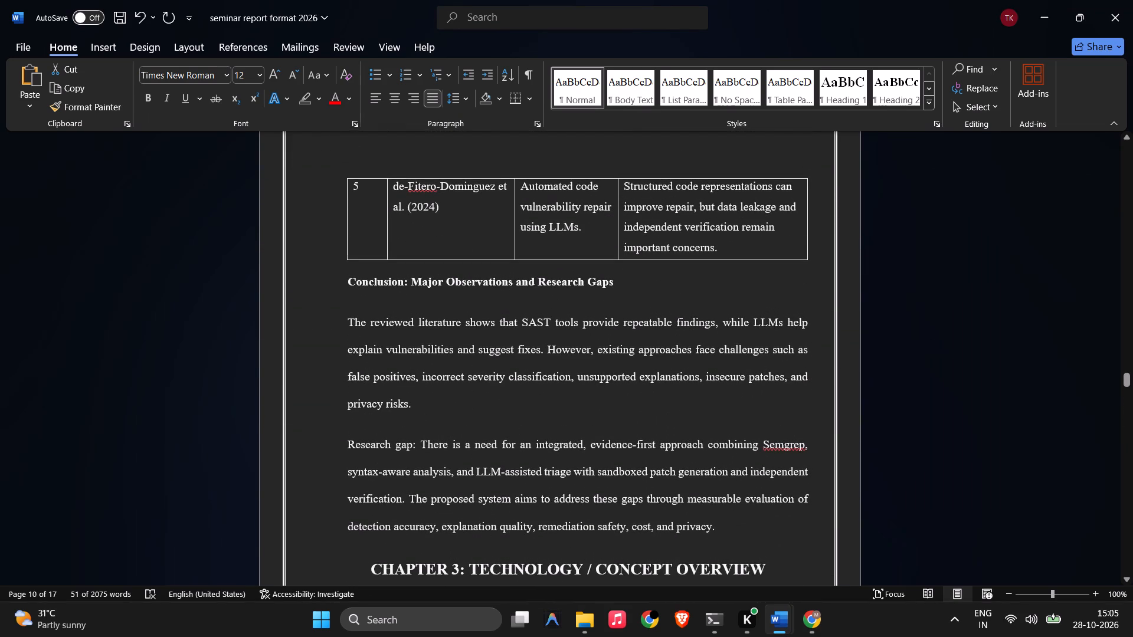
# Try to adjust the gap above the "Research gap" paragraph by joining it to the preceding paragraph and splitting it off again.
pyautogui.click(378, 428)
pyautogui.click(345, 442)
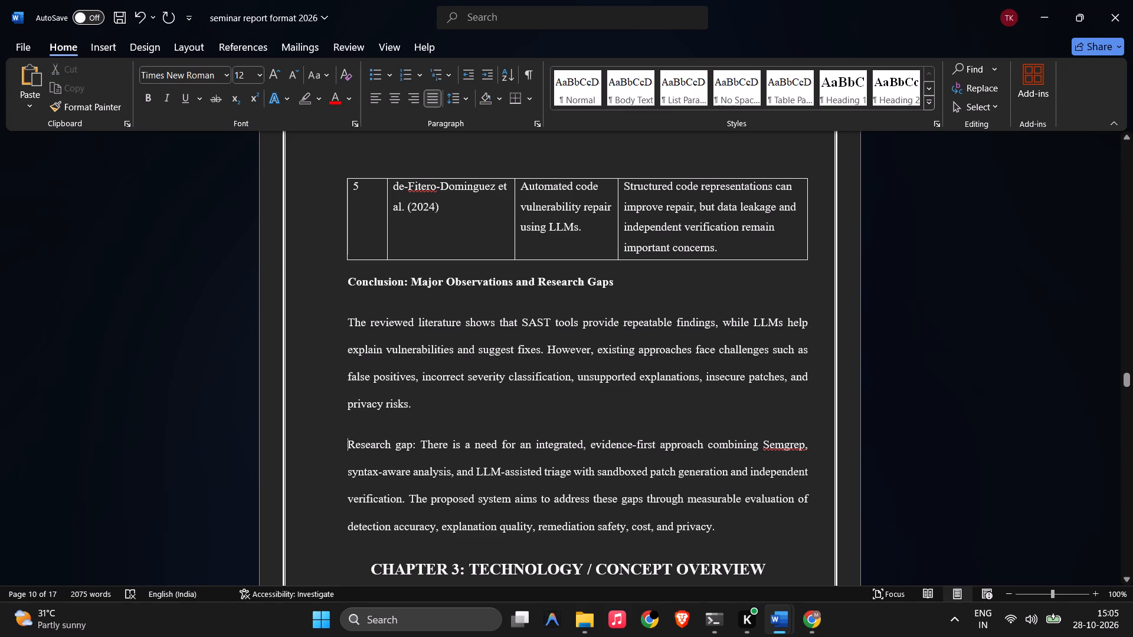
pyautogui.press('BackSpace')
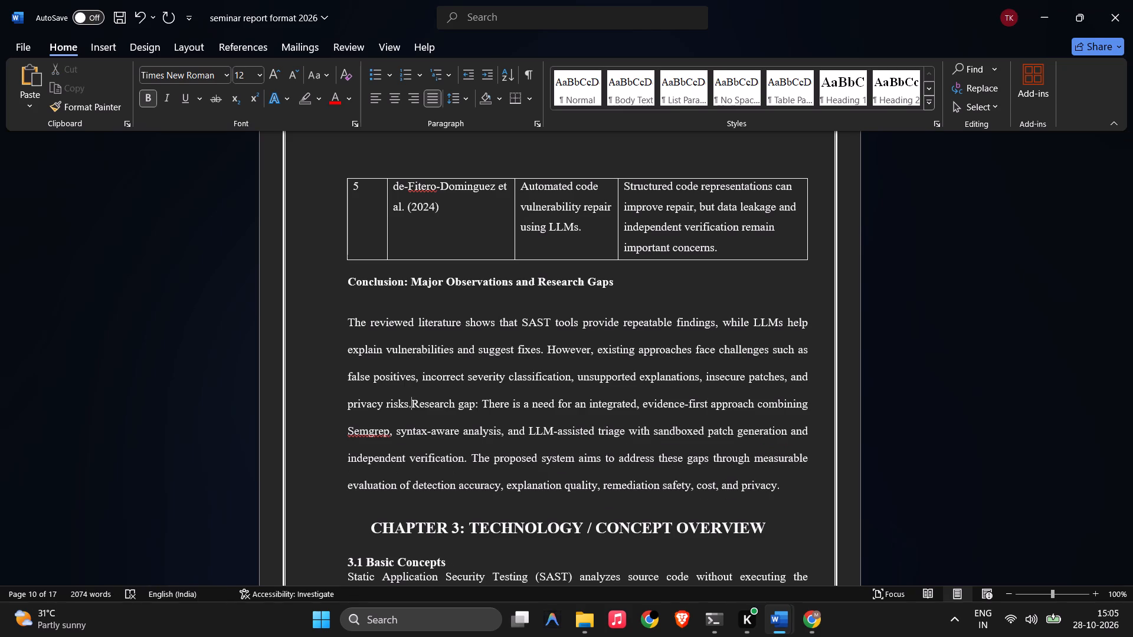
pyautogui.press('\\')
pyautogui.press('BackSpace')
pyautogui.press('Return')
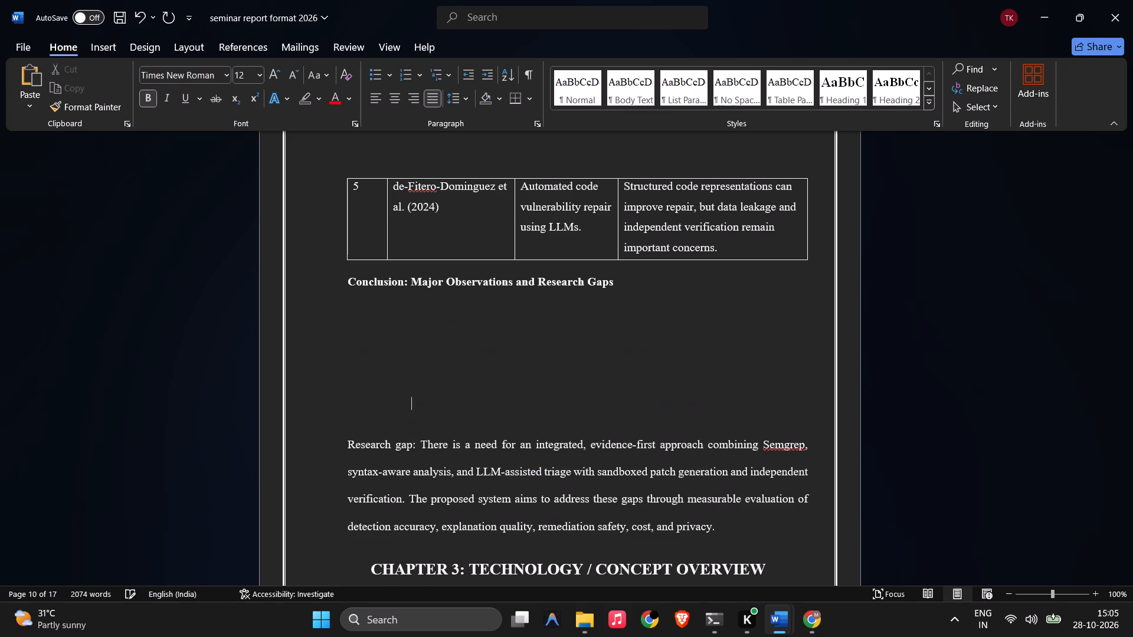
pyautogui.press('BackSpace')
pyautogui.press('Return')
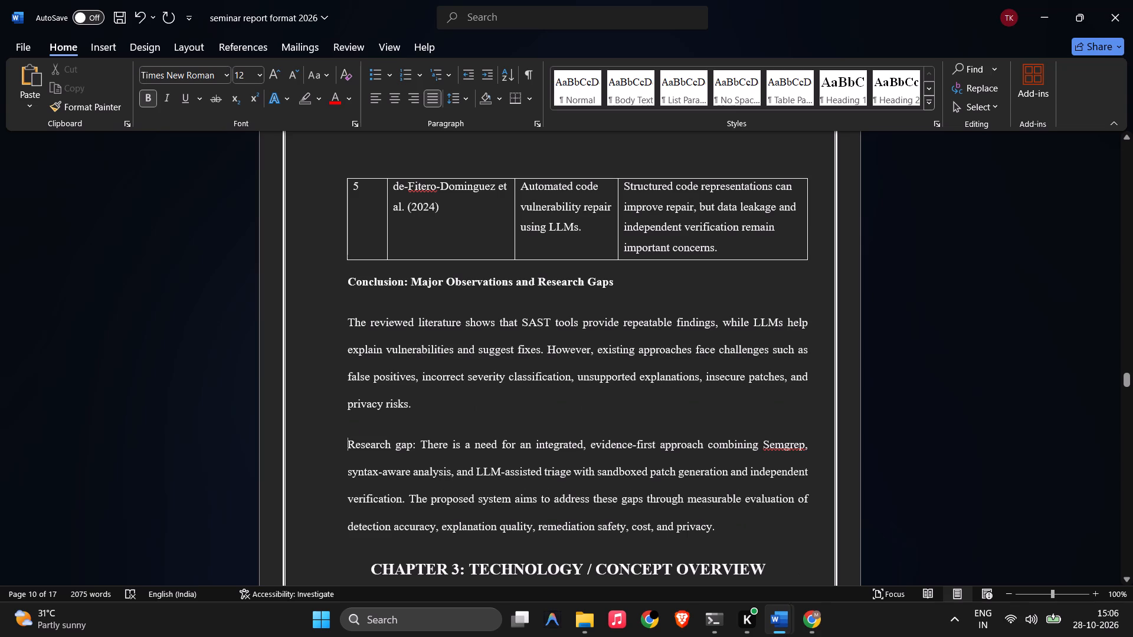
# Review seminar report format 2026 backward from the Chapter 2 conclusion to section 1.3 Objectives of the Seminar.
pyautogui.click(371, 312)
pyautogui.scroll(9, 393, 323)
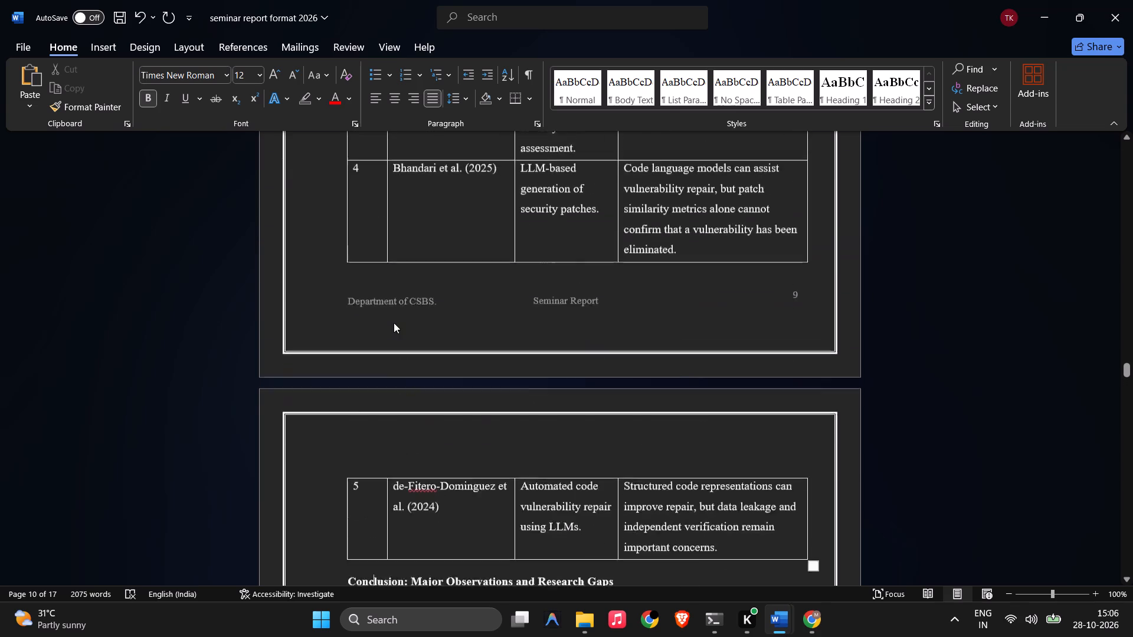
pyautogui.scroll(20, 394, 323)
pyautogui.scroll(7, 394, 323)
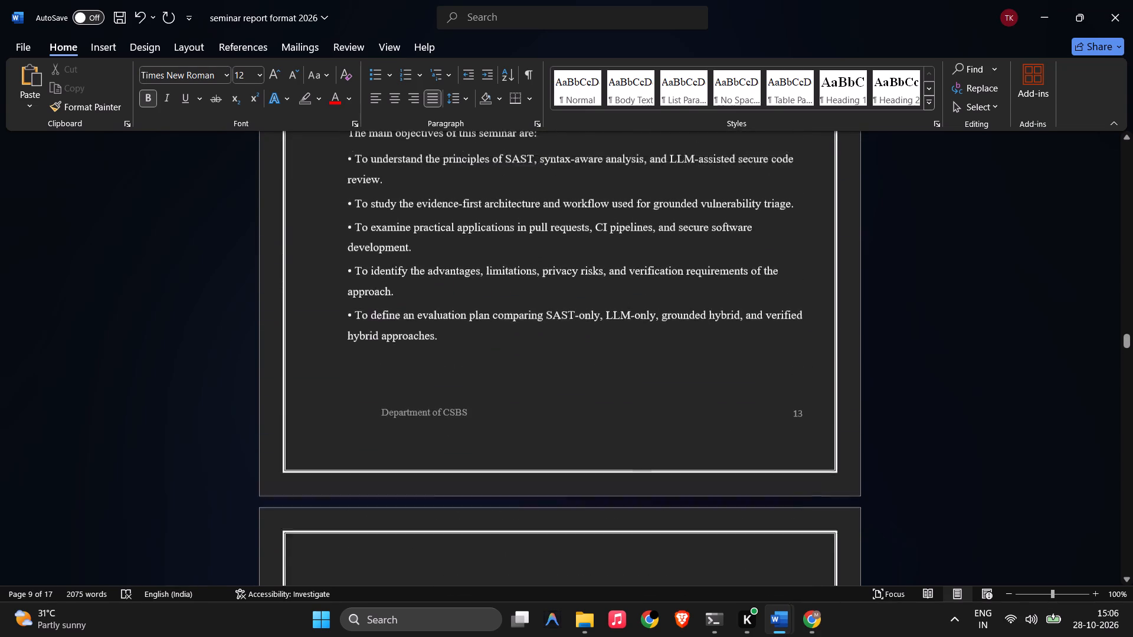
pyautogui.scroll(2, 394, 327)
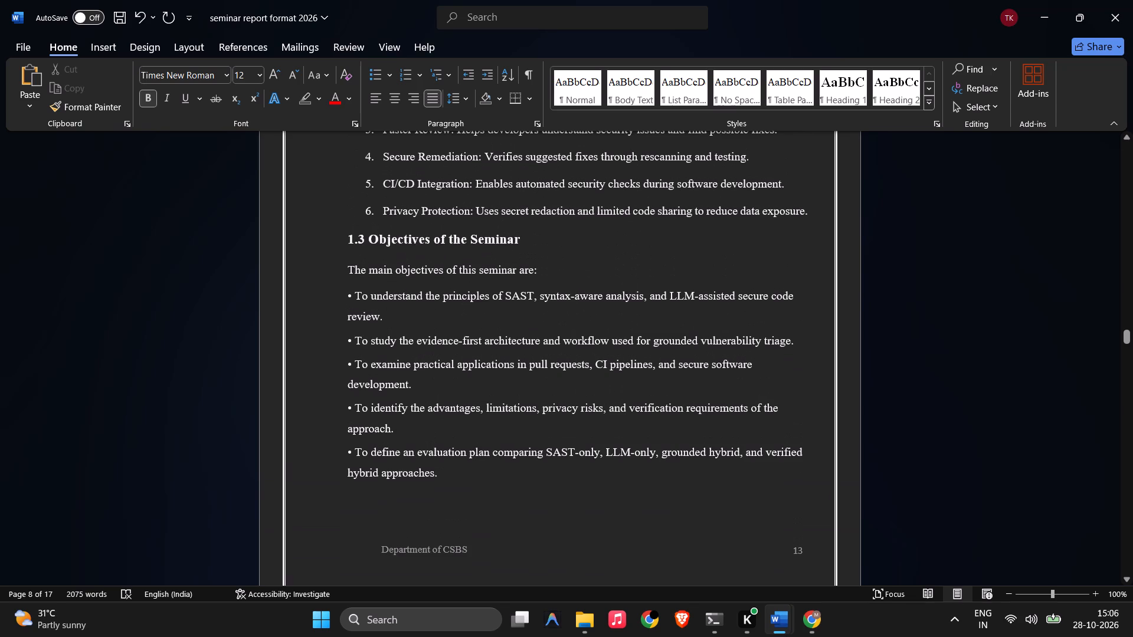